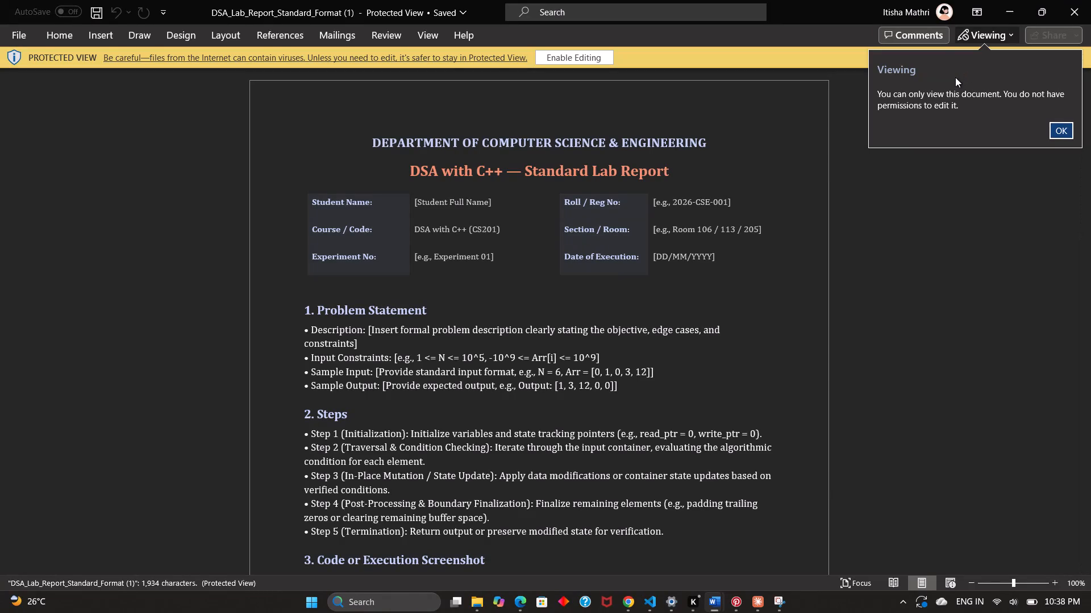
Enable editing for the protected DSA lab report template and skim through its sections.
{"action": "scroll", "coordinate": [955, 77], "scroll_direction": "down", "scroll_amount": 2}
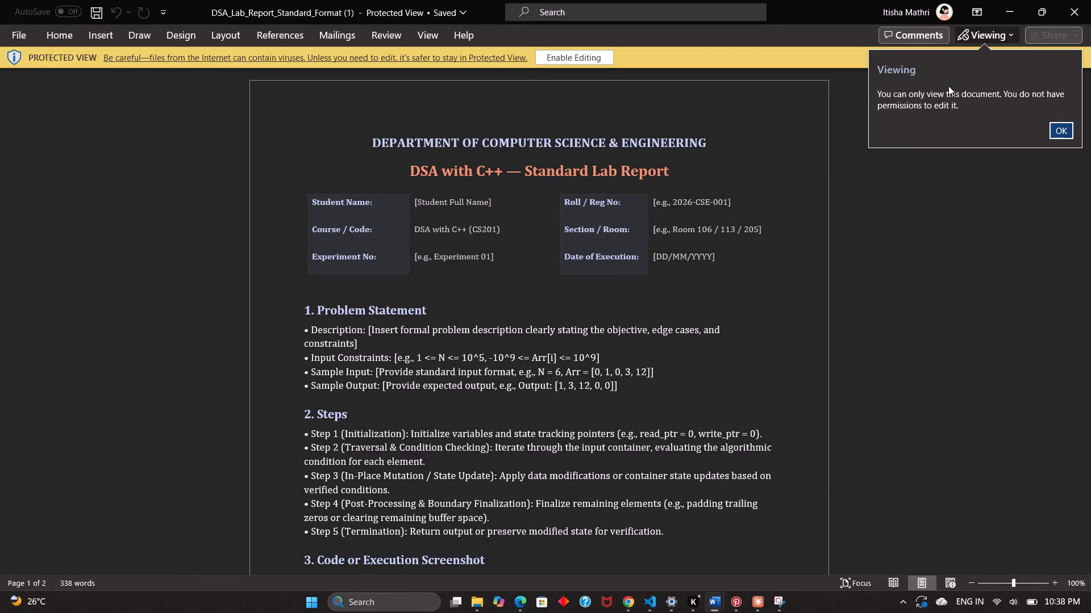
{"action": "left_click", "coordinate": [580, 55]}
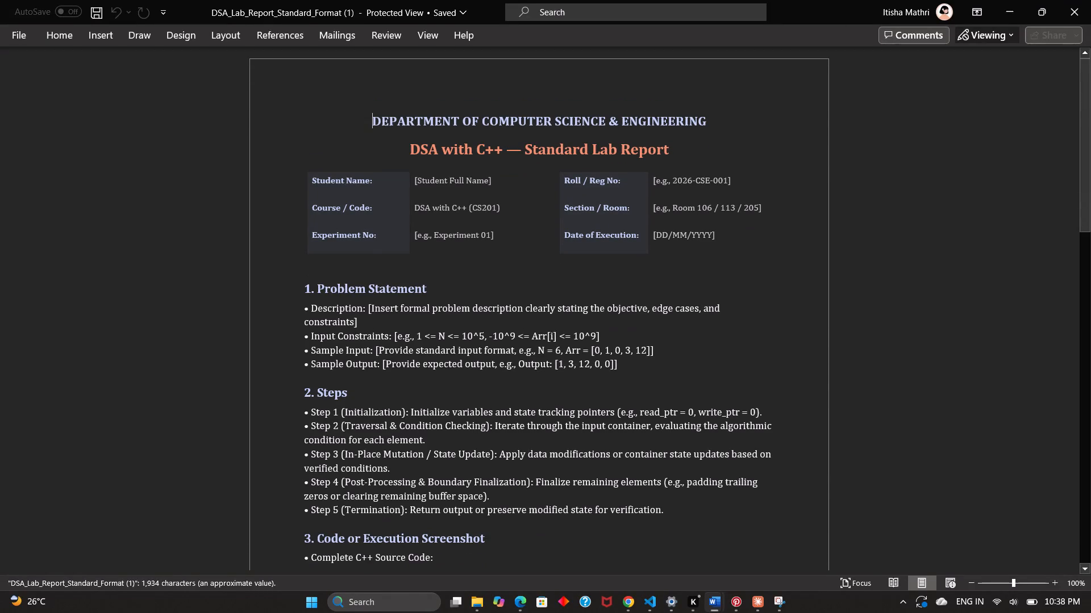
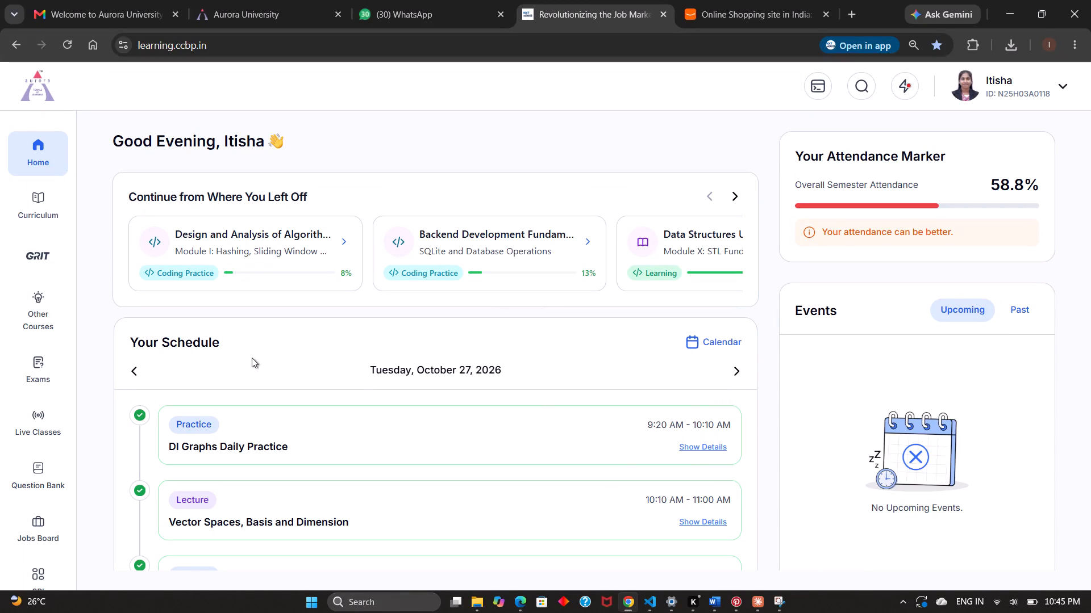
Look over the learning portal's home page, checking the day's schedule and the courses in progress.
{"action": "scroll", "coordinate": [568, 459], "scroll_direction": "down", "scroll_amount": 4}
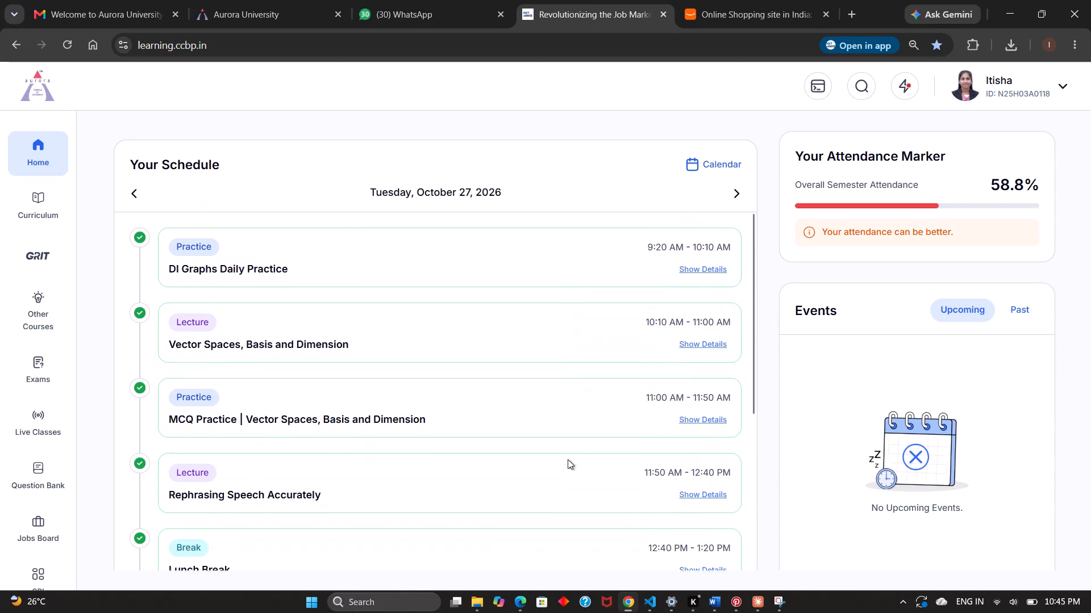
{"action": "scroll", "coordinate": [568, 459], "scroll_direction": "down", "scroll_amount": 1}
{"action": "scroll", "coordinate": [618, 444], "scroll_direction": "down", "scroll_amount": 2}
{"action": "scroll", "coordinate": [618, 444], "scroll_direction": "up", "scroll_amount": 1}
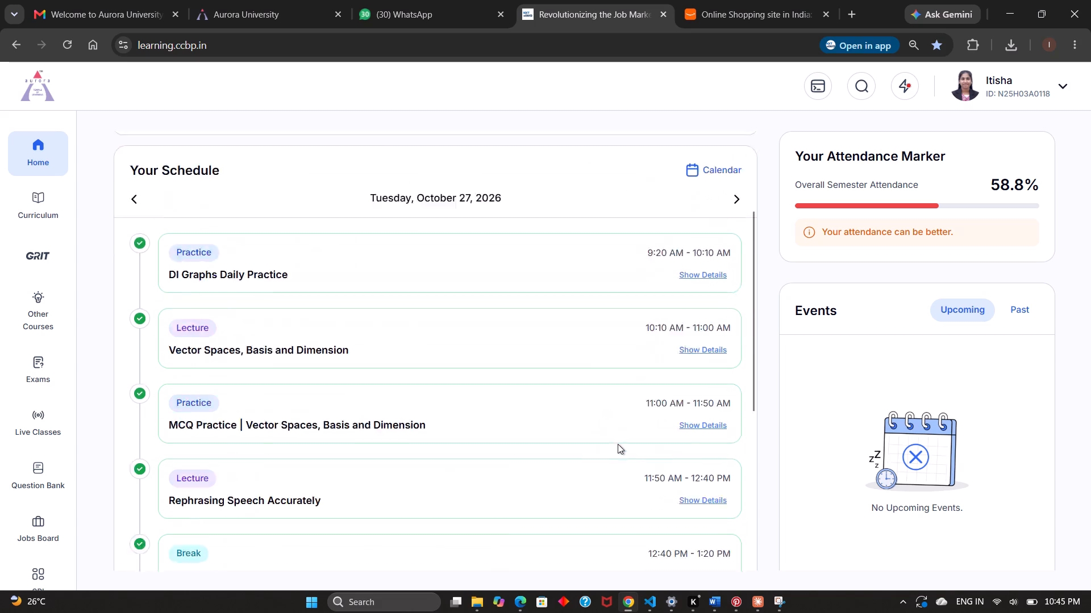
{"action": "scroll", "coordinate": [618, 444], "scroll_direction": "up", "scroll_amount": 1}
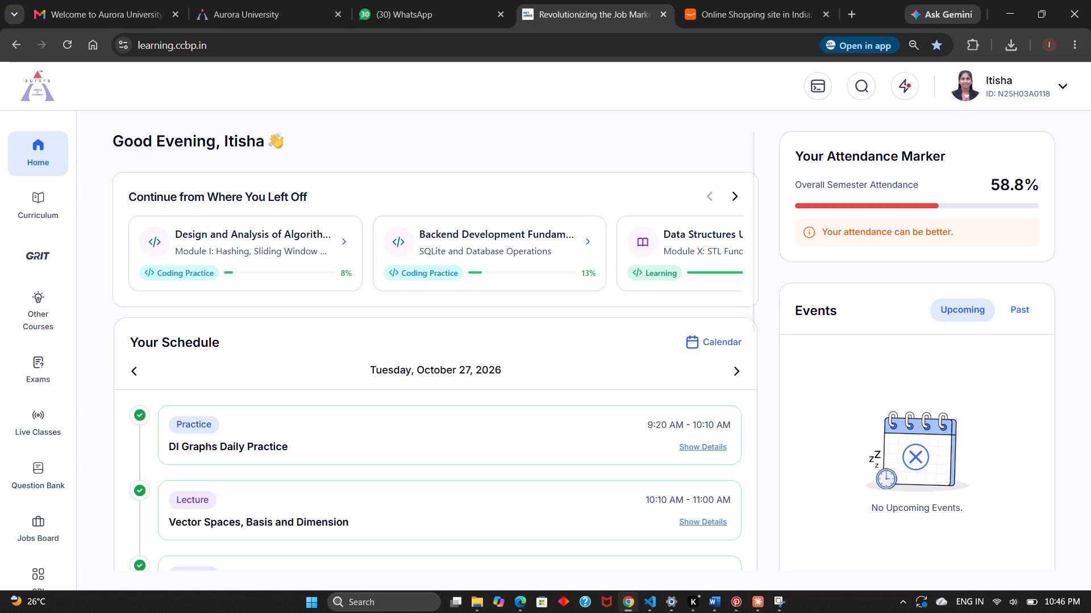
{"action": "scroll", "coordinate": [688, 274], "scroll_direction": "left", "scroll_amount": 2}
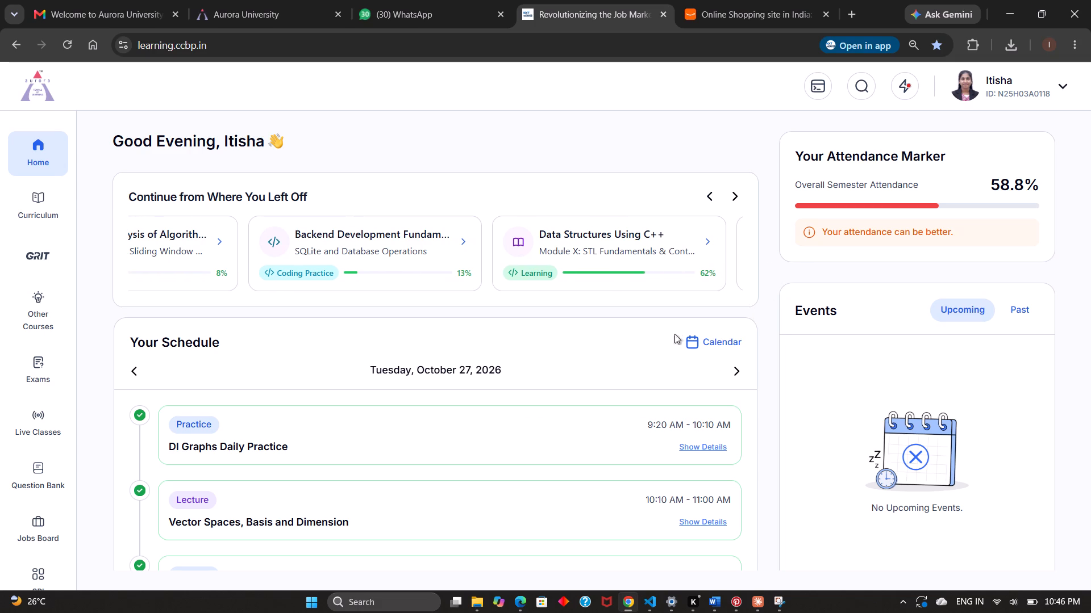
Reload the learning portal's home page and complete the Face ID verification.
{"action": "left_click", "coordinate": [41, 94]}
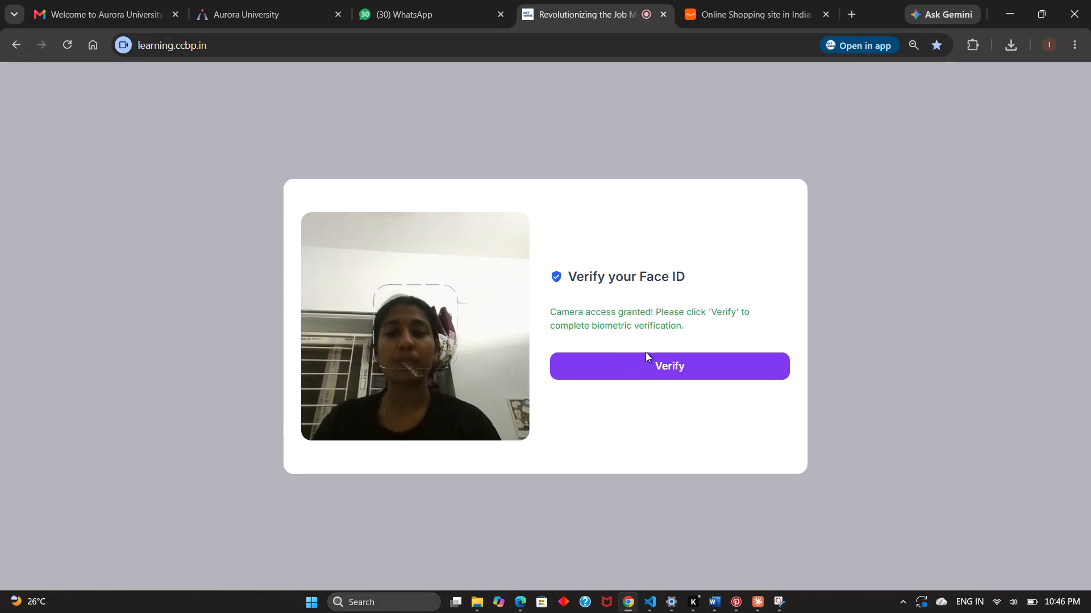
{"action": "left_click", "coordinate": [652, 371]}
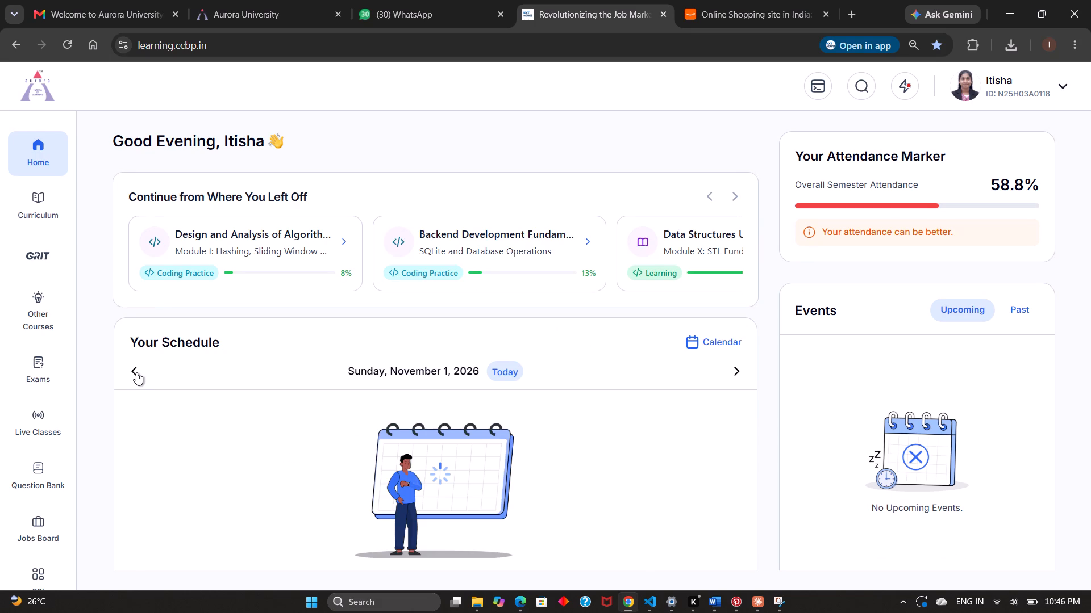
Look through the schedule back to Friday, October 30, 2026 and open the Circular Linked List lecture's session resource.
{"action": "left_click", "coordinate": [136, 372]}
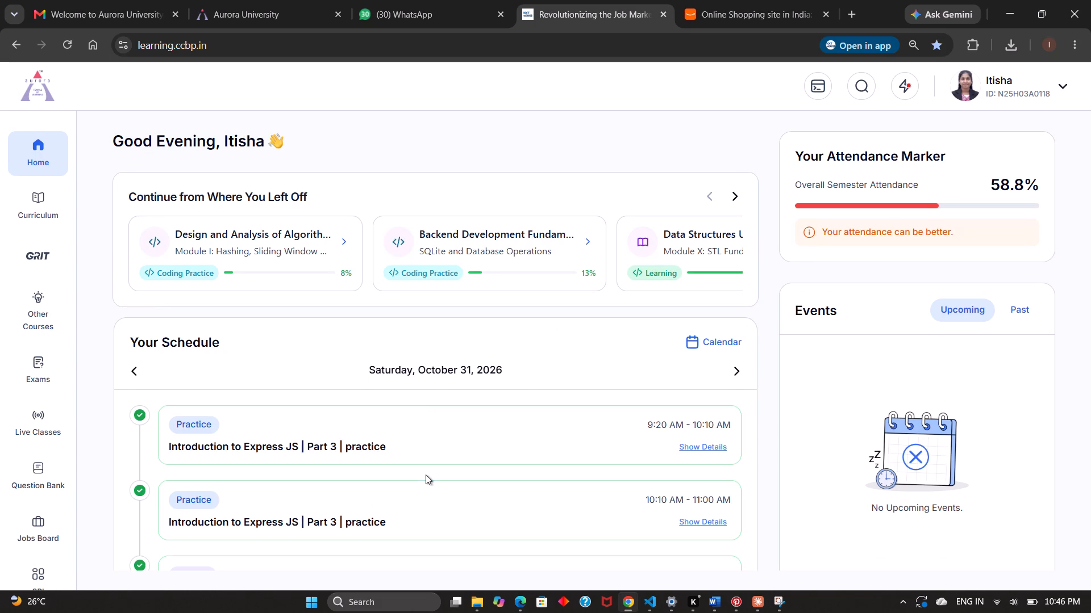
{"action": "scroll", "coordinate": [717, 450], "scroll_direction": "down", "scroll_amount": 2}
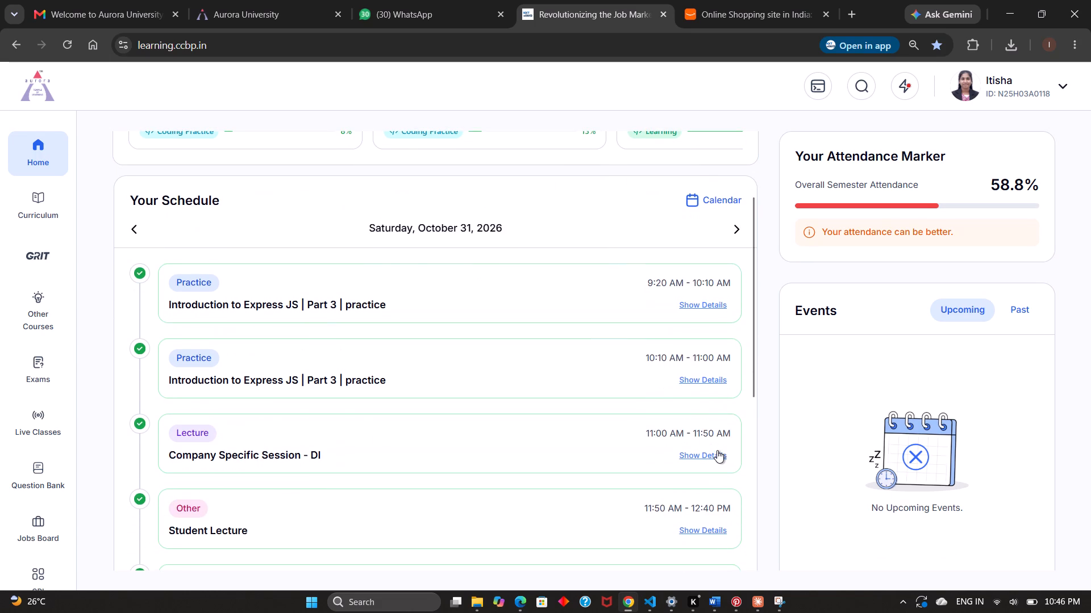
{"action": "scroll", "coordinate": [717, 450], "scroll_direction": "down", "scroll_amount": 3}
{"action": "scroll", "coordinate": [717, 450], "scroll_direction": "up", "scroll_amount": 5}
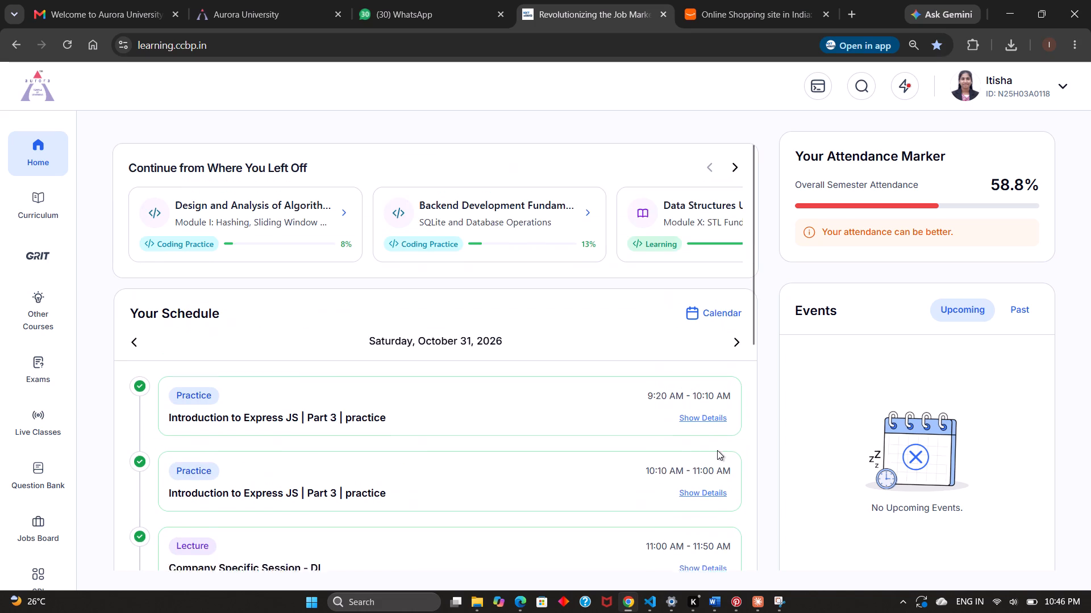
{"action": "left_click", "coordinate": [132, 360]}
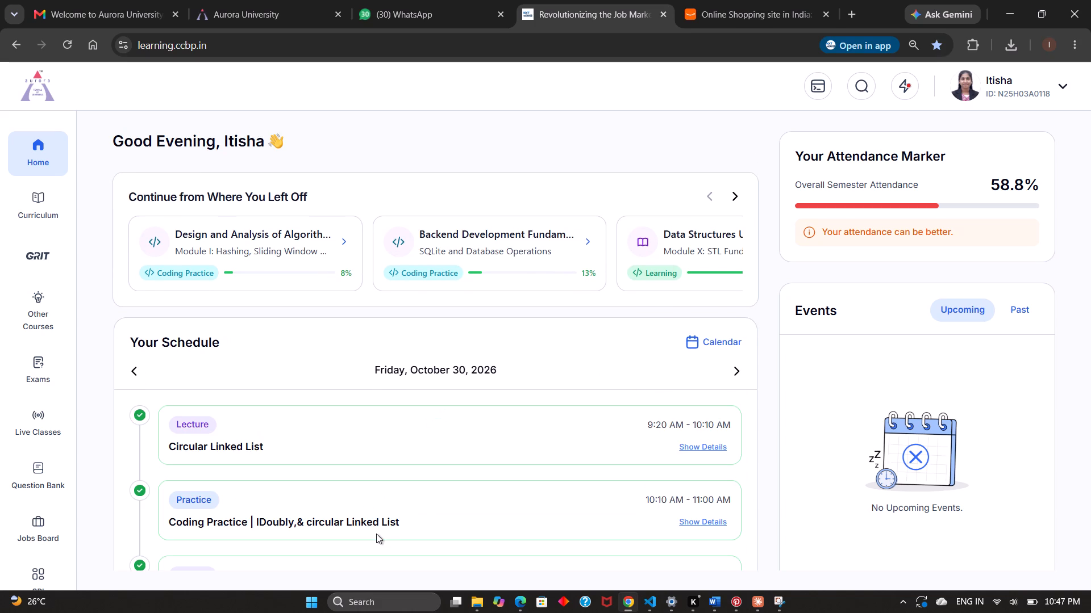
{"action": "scroll", "coordinate": [376, 534], "scroll_direction": "down", "scroll_amount": 1}
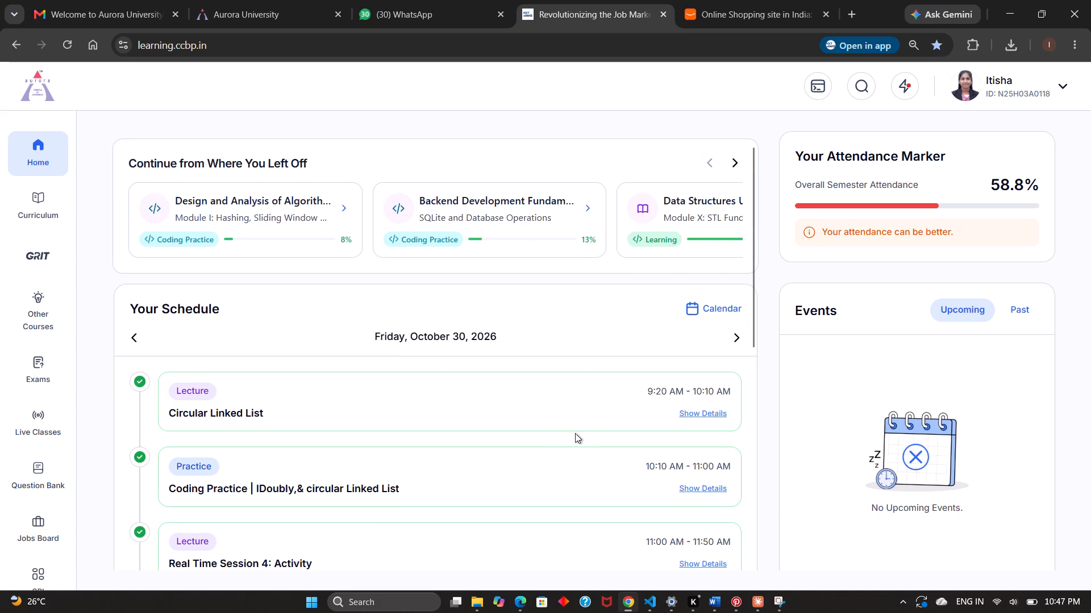
{"action": "left_click", "coordinate": [707, 416]}
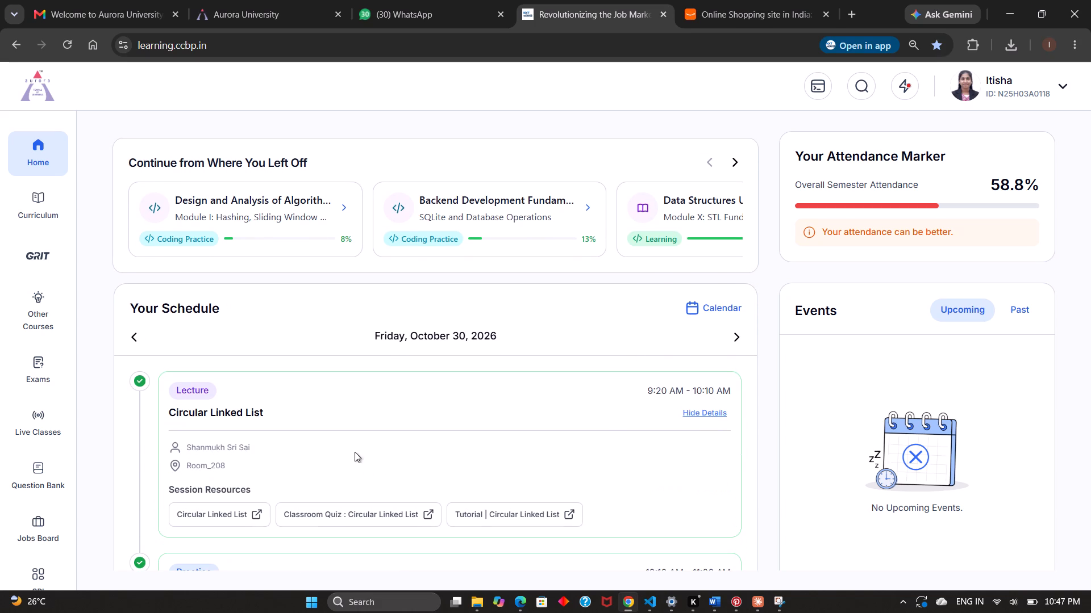
{"action": "left_click", "coordinate": [226, 513]}
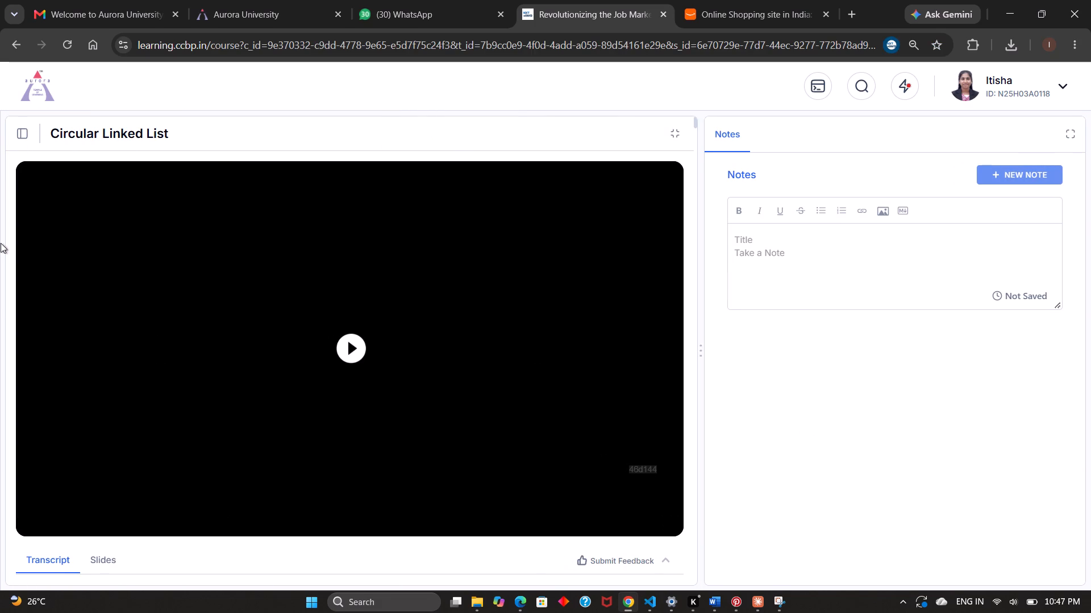
Open the portal's code playground and set its language to C++.
{"action": "left_click", "coordinate": [820, 89]}
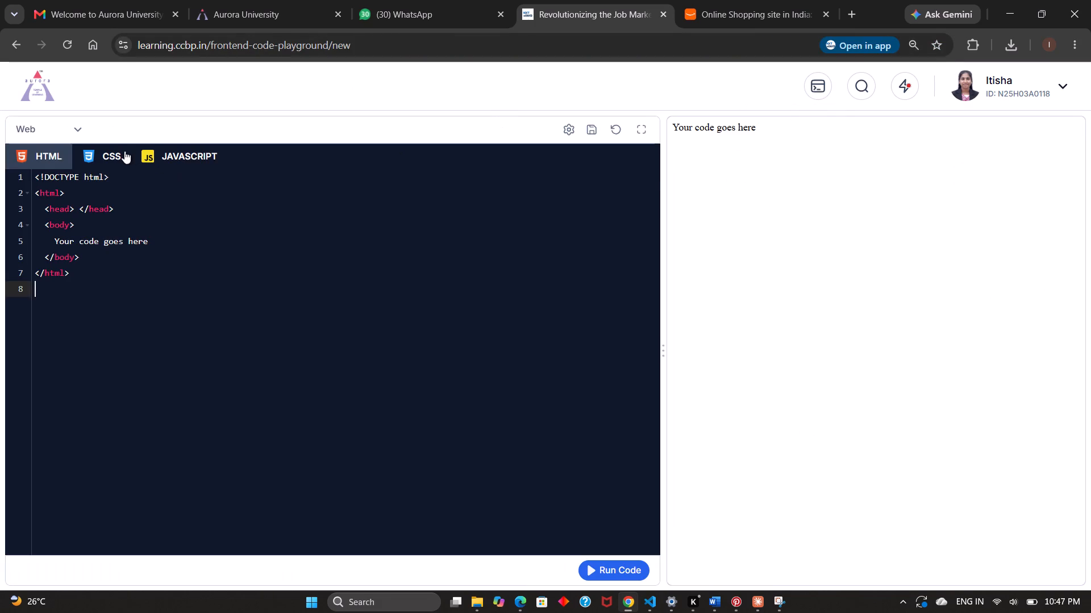
{"action": "left_click", "coordinate": [124, 151]}
{"action": "left_click", "coordinate": [78, 130]}
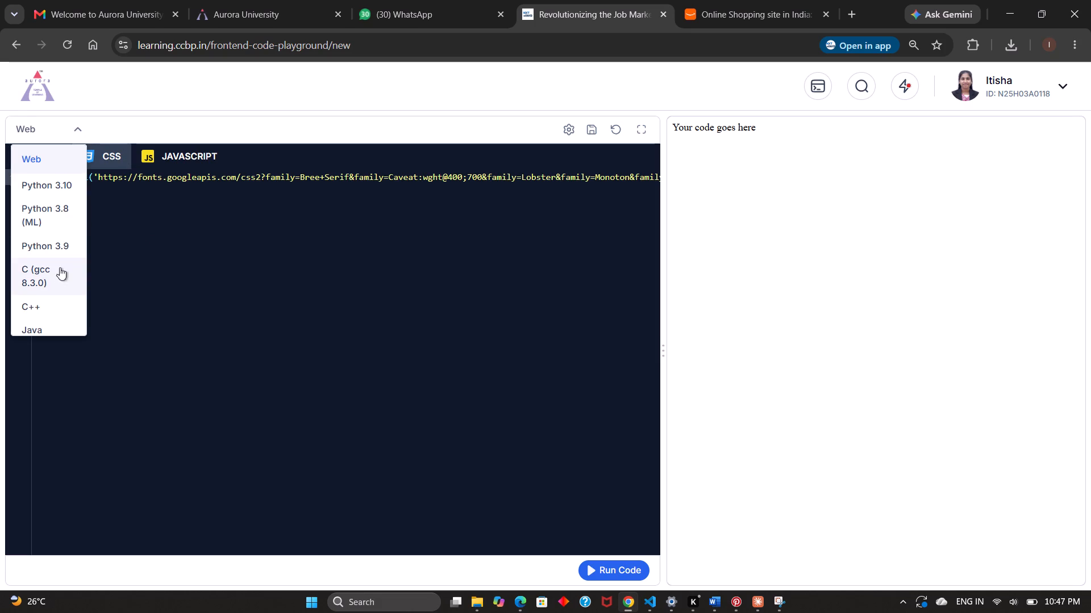
{"action": "scroll", "coordinate": [60, 274], "scroll_direction": "down", "scroll_amount": 1}
{"action": "left_click", "coordinate": [52, 281]}
{"action": "left_click", "coordinate": [127, 204]}
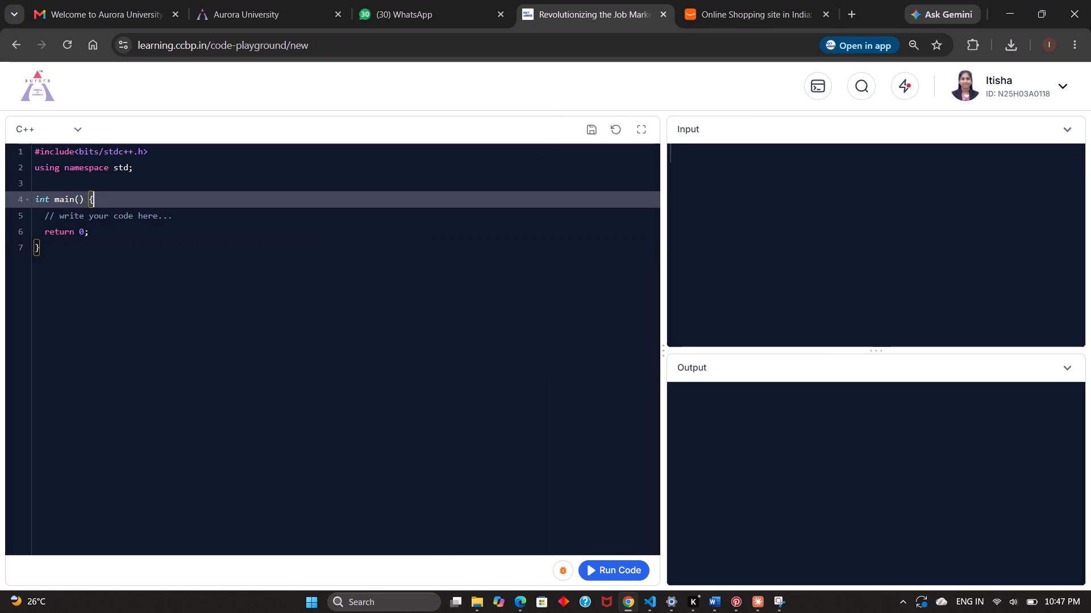
Replace the C++ template code with the copied Q1 array to linked list program.
{"action": "key", "text": "ctrl+a"}
{"action": "key", "text": "BackSpace"}
{"action": "key", "text": "ctrl+c"}
{"action": "key", "text": "ctrl+v"}
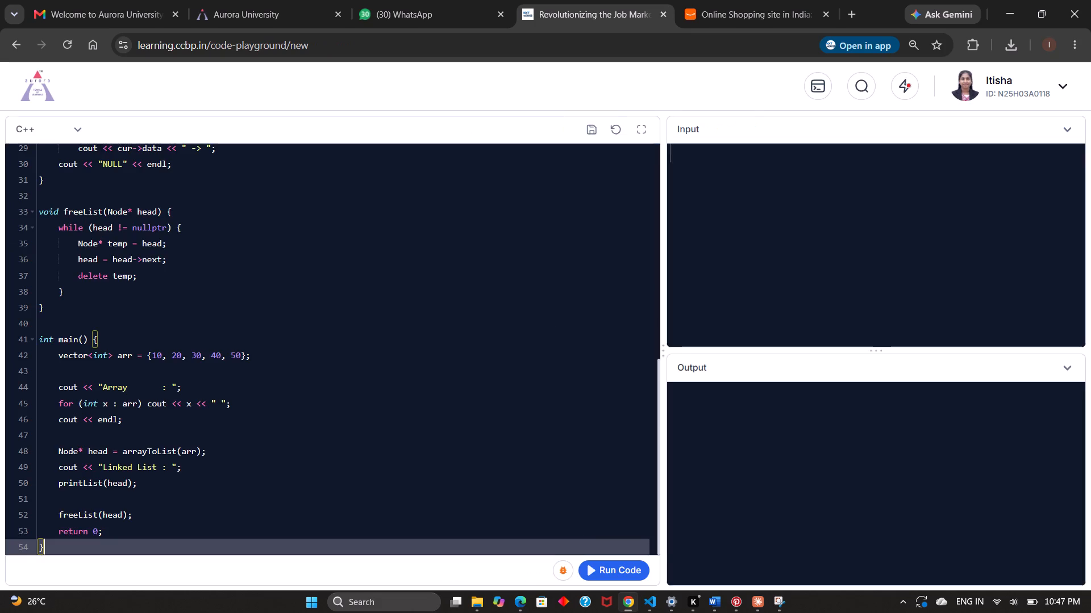
{"action": "scroll", "coordinate": [127, 204], "scroll_direction": "up", "scroll_amount": 12}
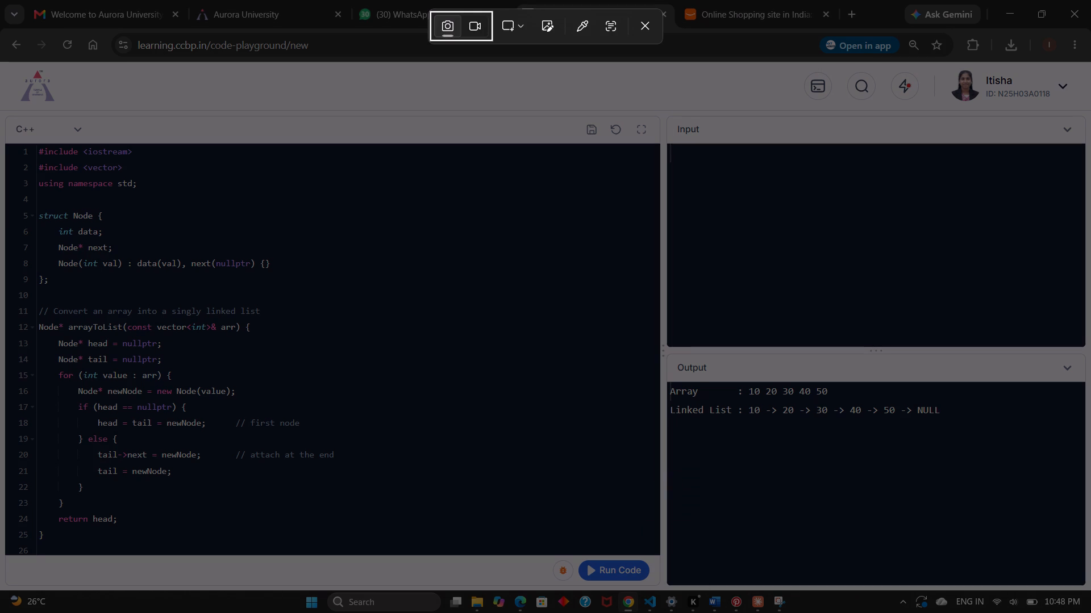
{"action": "left_click", "coordinate": [0, 60]}
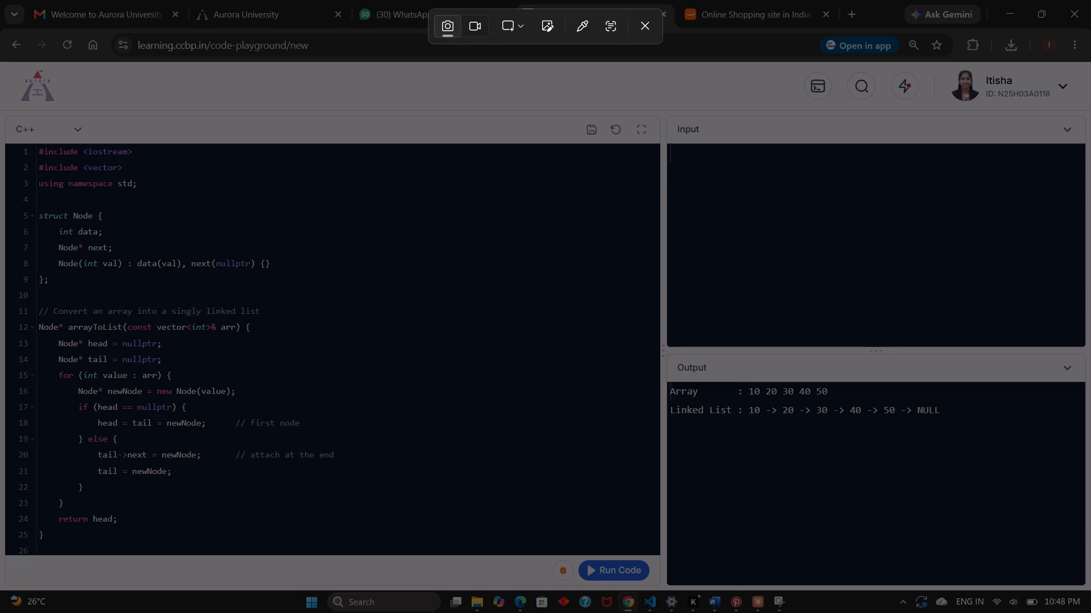
{"action": "left_click", "coordinate": [0, 60]}
{"action": "scroll", "coordinate": [435, 230], "scroll_direction": "left", "scroll_amount": 1}
{"action": "left_click_drag", "start_coordinate": [0, 61], "coordinate": [1088, 590]}
{"action": "scroll", "coordinate": [514, 314], "scroll_direction": "right", "scroll_amount": 2}
{"action": "scroll", "coordinate": [923, 541], "scroll_direction": "right", "scroll_amount": 3}
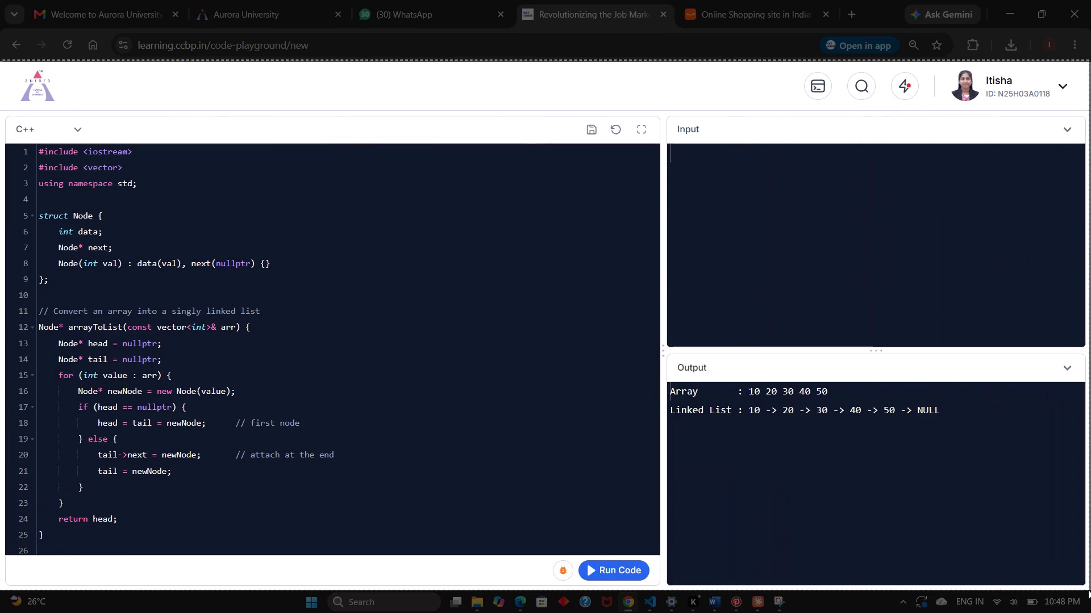
{"action": "left_click_drag", "start_coordinate": [1088, 590], "coordinate": [1085, 586]}
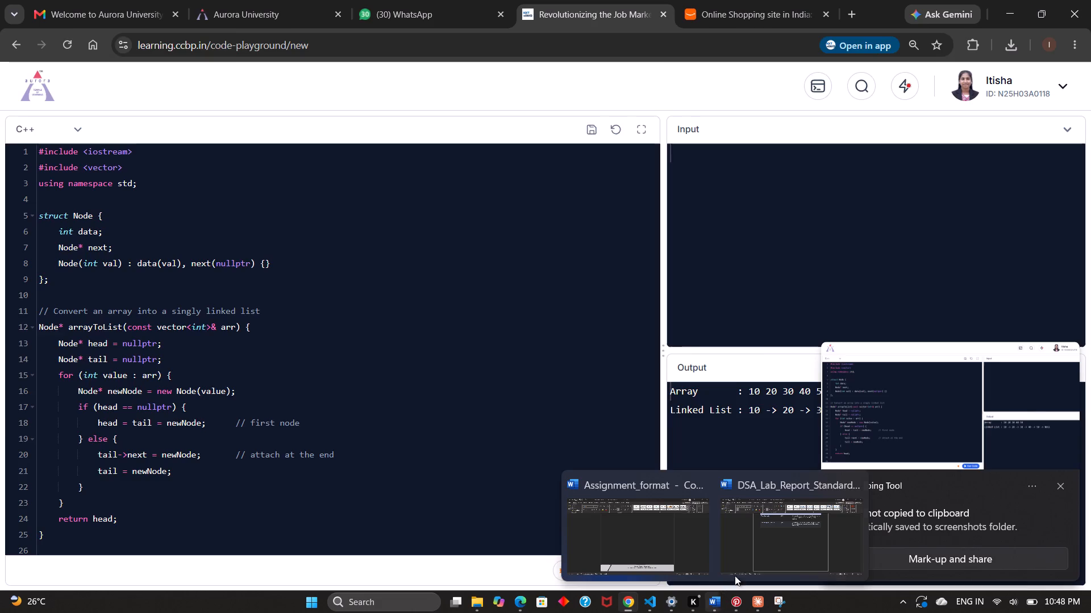
Switch to the DSA_Lab_Report_Standard_Format (1) document in Word and examine the layout of its header fields and numbered sections.
{"action": "left_click", "coordinate": [754, 551]}
{"action": "scroll", "coordinate": [700, 434], "scroll_direction": "up", "scroll_amount": 1}
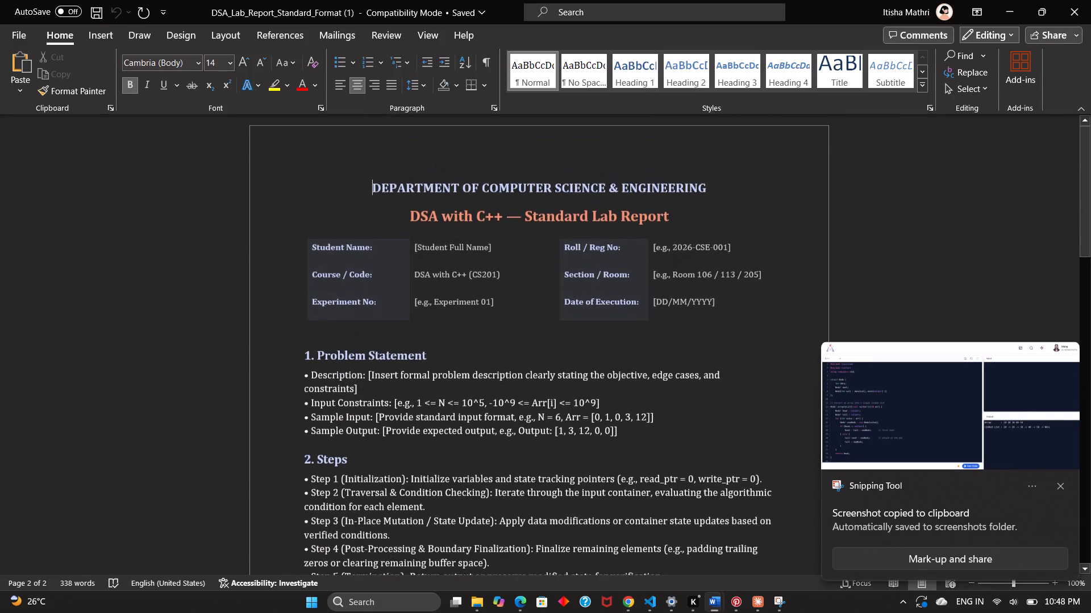
{"action": "scroll", "coordinate": [700, 434], "scroll_direction": "up", "scroll_amount": 1}
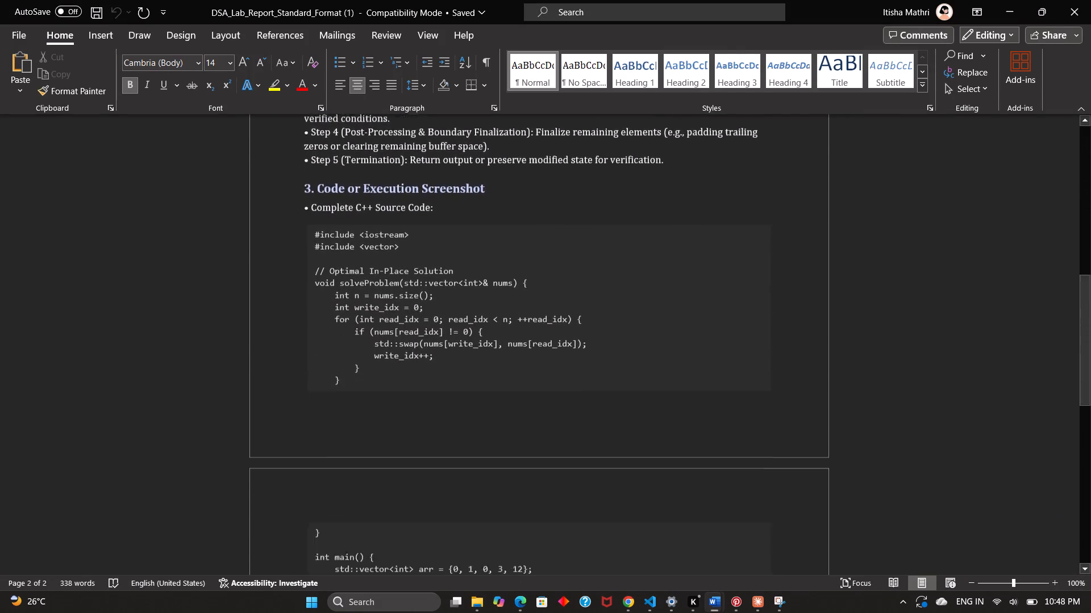
{"action": "scroll", "coordinate": [700, 434], "scroll_direction": "up", "scroll_amount": 1}
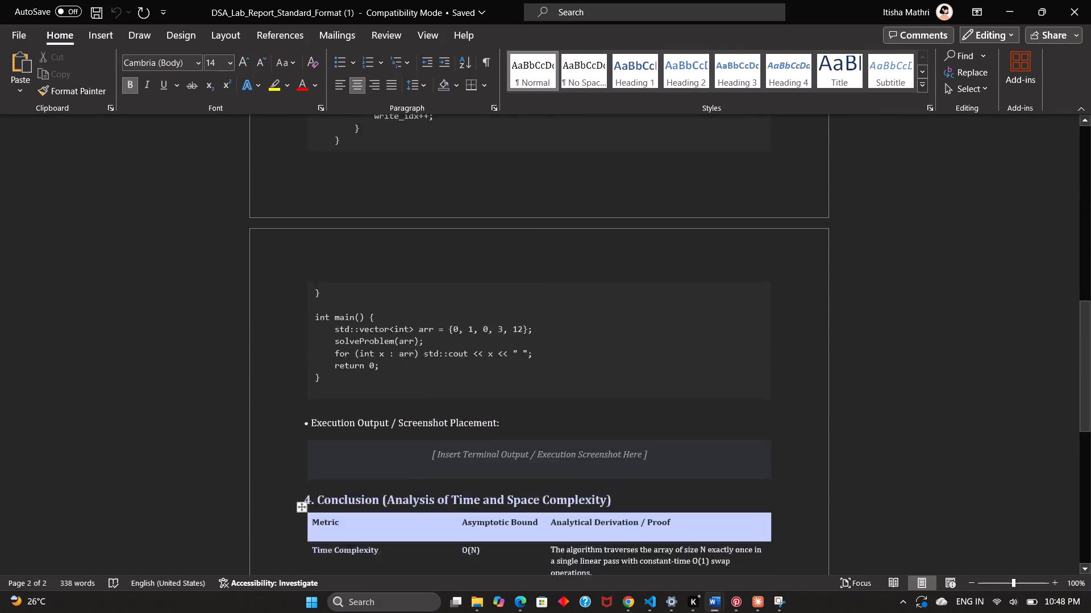
{"action": "scroll", "coordinate": [700, 434], "scroll_direction": "up", "scroll_amount": 2}
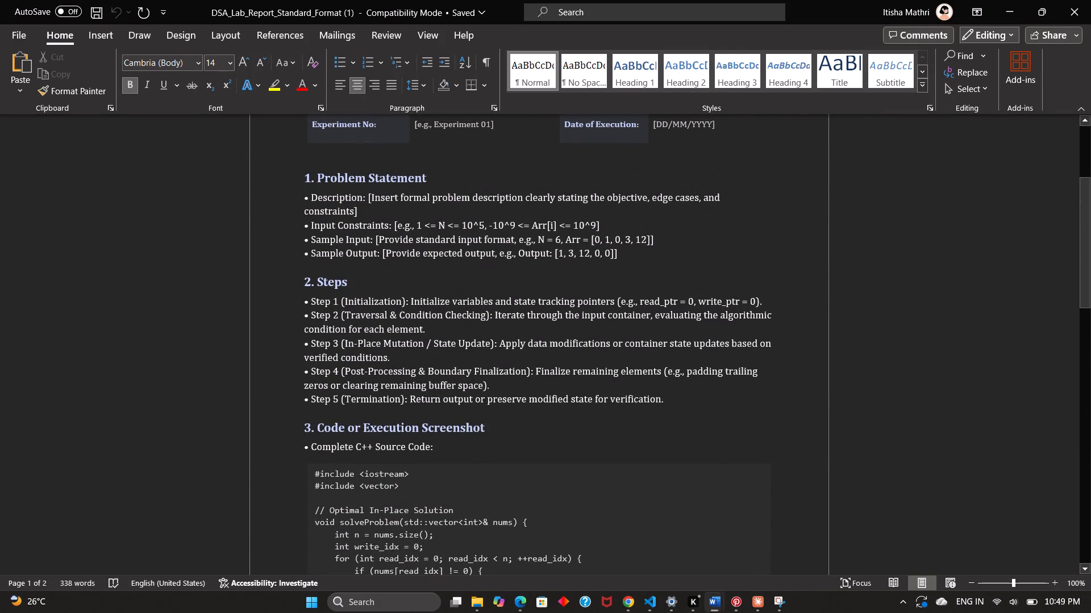
{"action": "scroll", "coordinate": [700, 434], "scroll_direction": "up", "scroll_amount": 1}
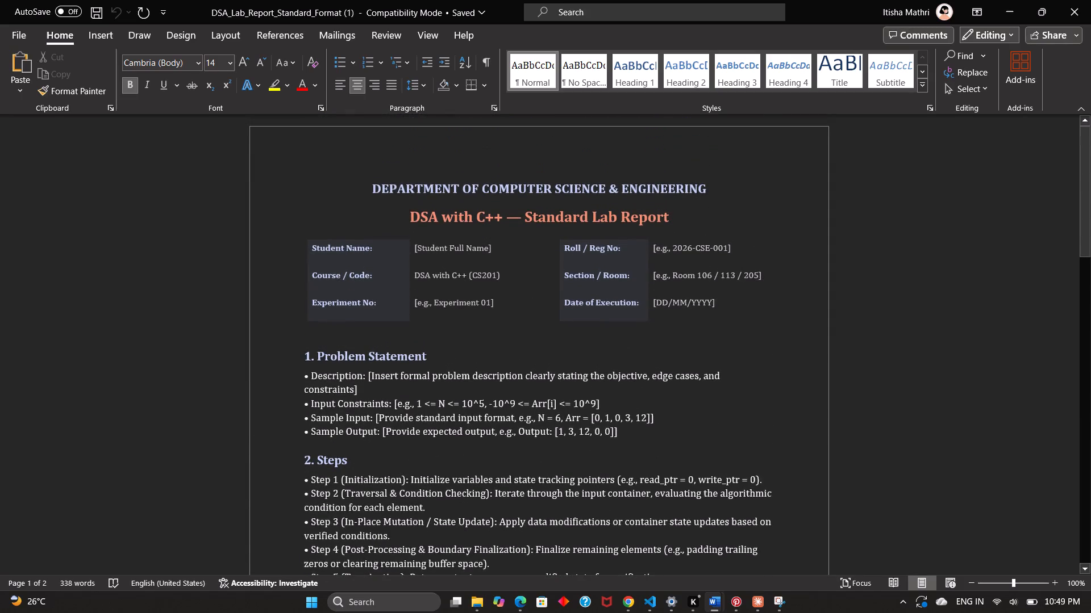
{"action": "scroll", "coordinate": [700, 434], "scroll_direction": "up", "scroll_amount": 1}
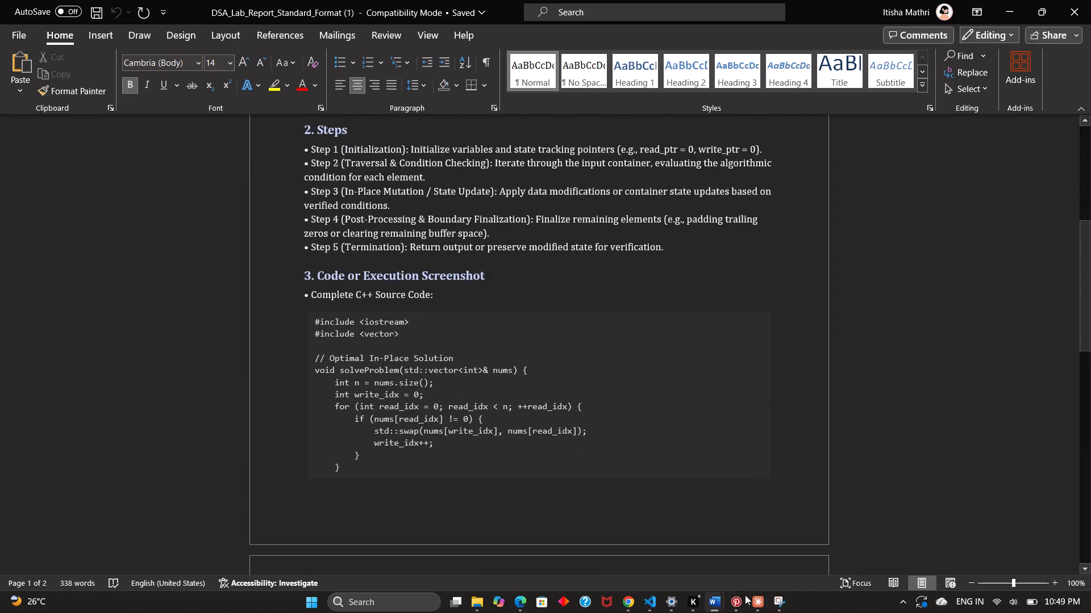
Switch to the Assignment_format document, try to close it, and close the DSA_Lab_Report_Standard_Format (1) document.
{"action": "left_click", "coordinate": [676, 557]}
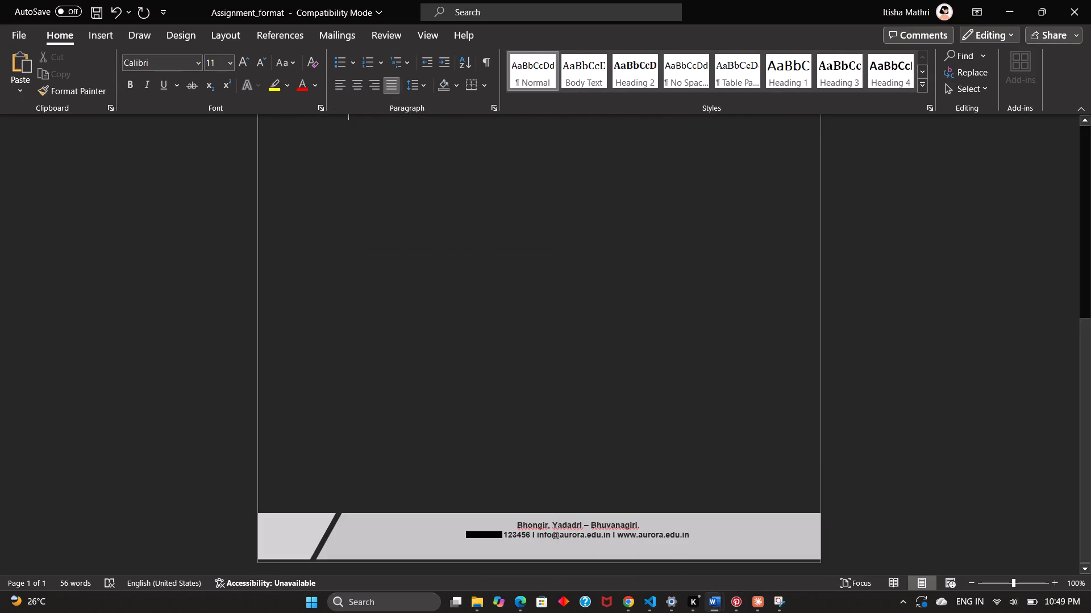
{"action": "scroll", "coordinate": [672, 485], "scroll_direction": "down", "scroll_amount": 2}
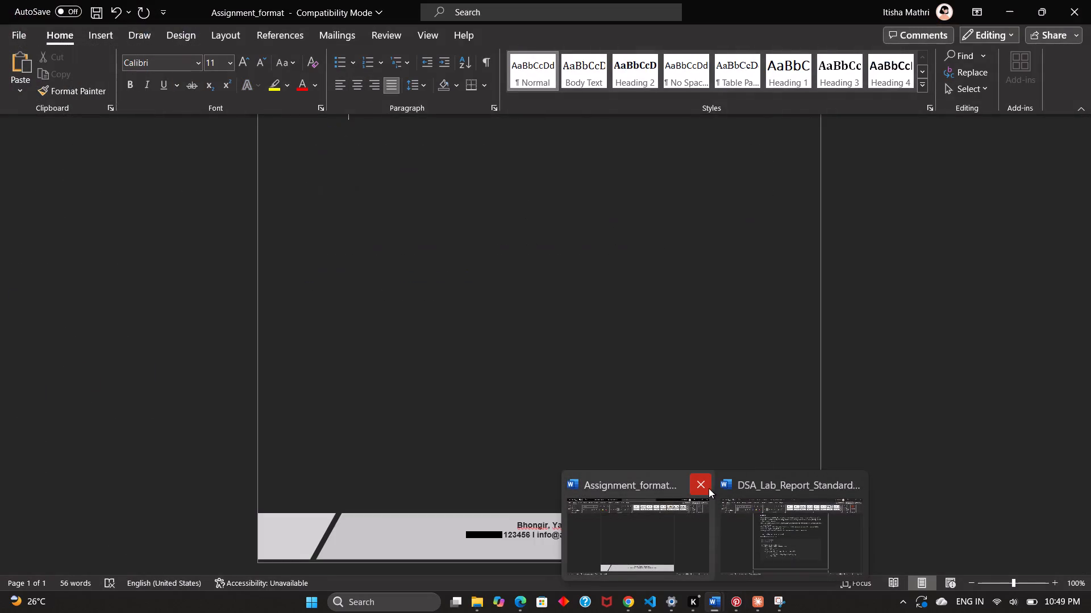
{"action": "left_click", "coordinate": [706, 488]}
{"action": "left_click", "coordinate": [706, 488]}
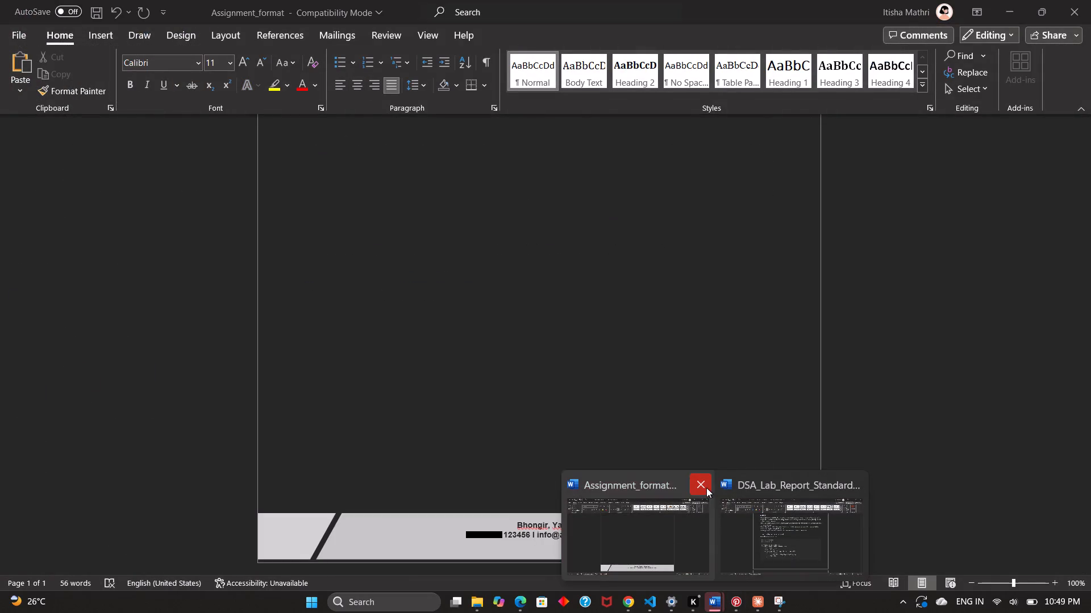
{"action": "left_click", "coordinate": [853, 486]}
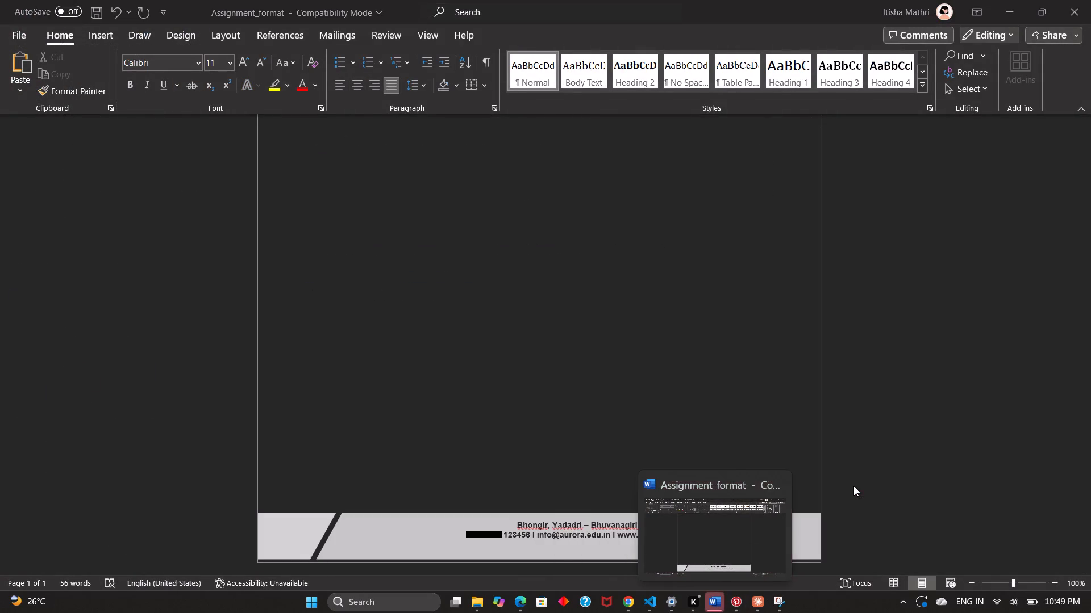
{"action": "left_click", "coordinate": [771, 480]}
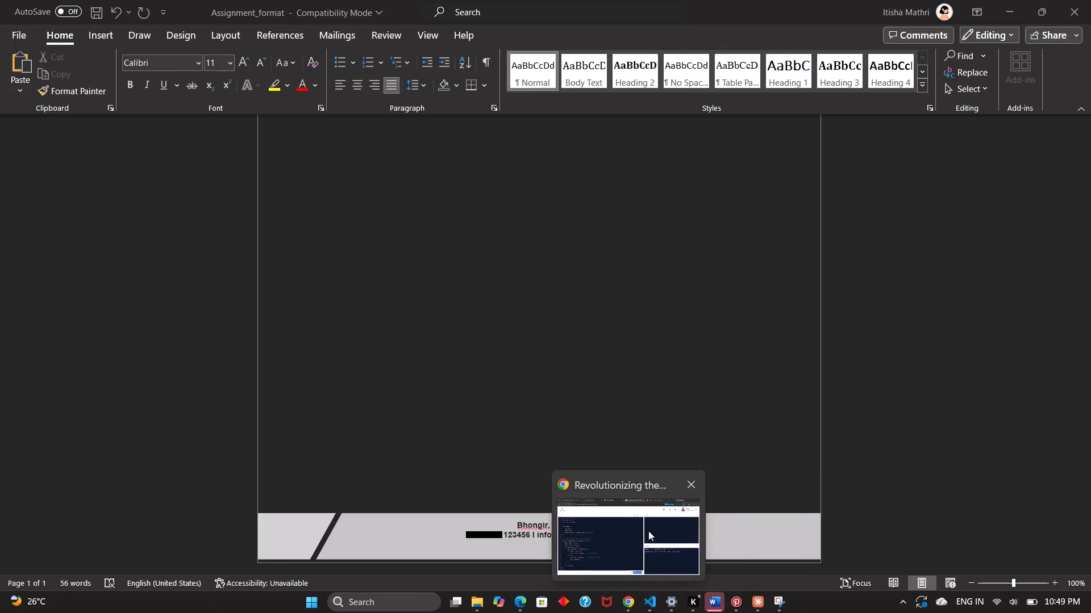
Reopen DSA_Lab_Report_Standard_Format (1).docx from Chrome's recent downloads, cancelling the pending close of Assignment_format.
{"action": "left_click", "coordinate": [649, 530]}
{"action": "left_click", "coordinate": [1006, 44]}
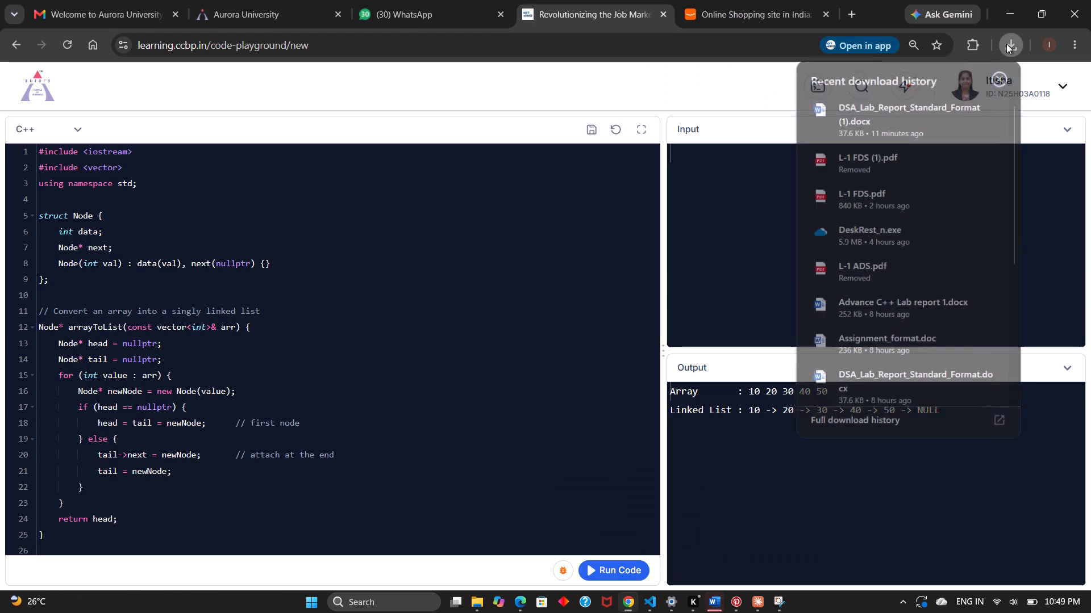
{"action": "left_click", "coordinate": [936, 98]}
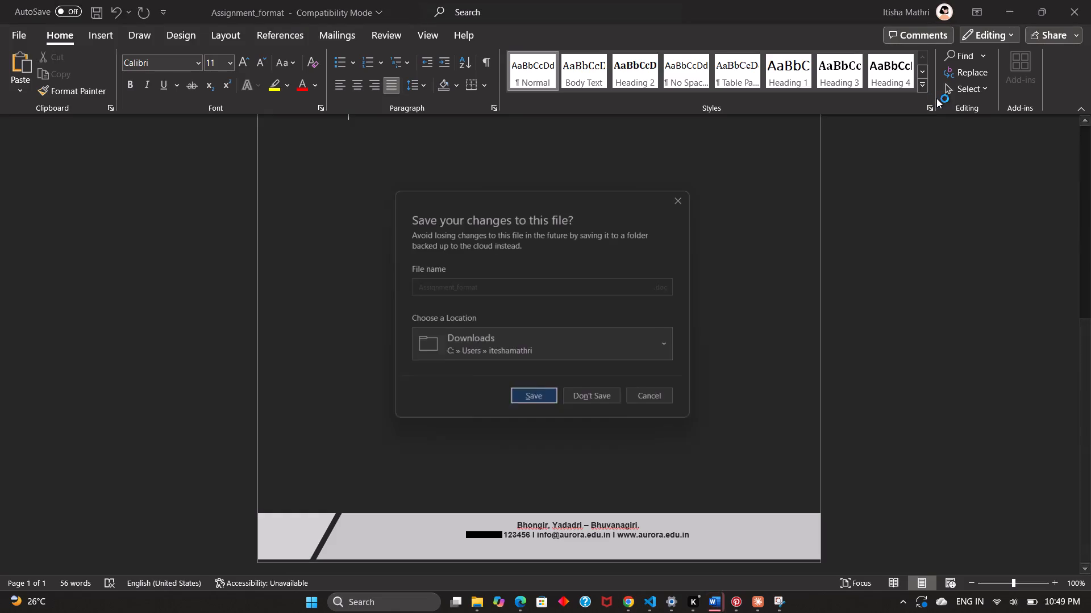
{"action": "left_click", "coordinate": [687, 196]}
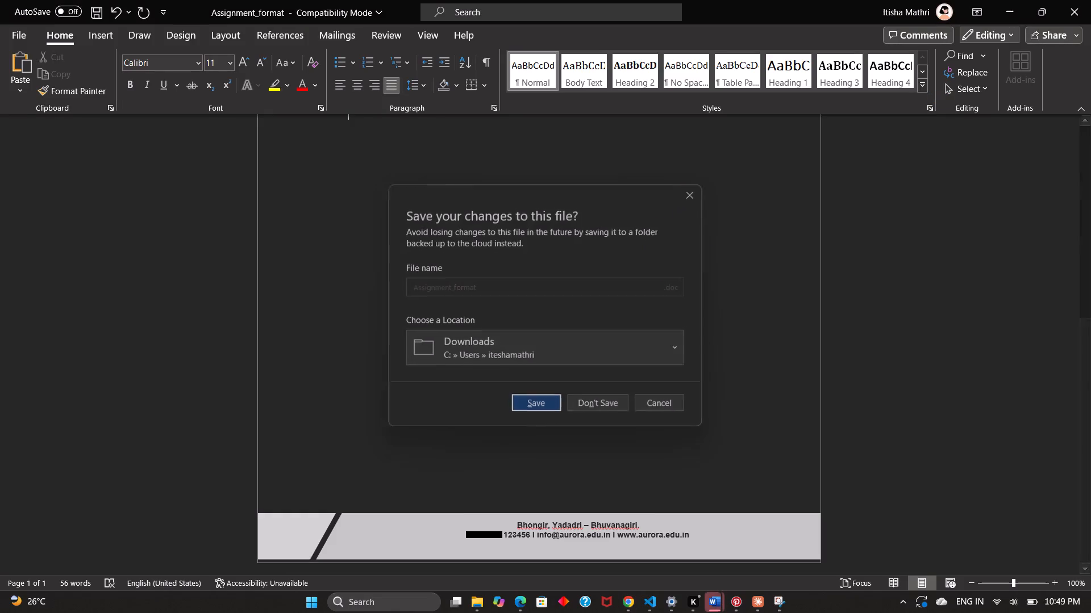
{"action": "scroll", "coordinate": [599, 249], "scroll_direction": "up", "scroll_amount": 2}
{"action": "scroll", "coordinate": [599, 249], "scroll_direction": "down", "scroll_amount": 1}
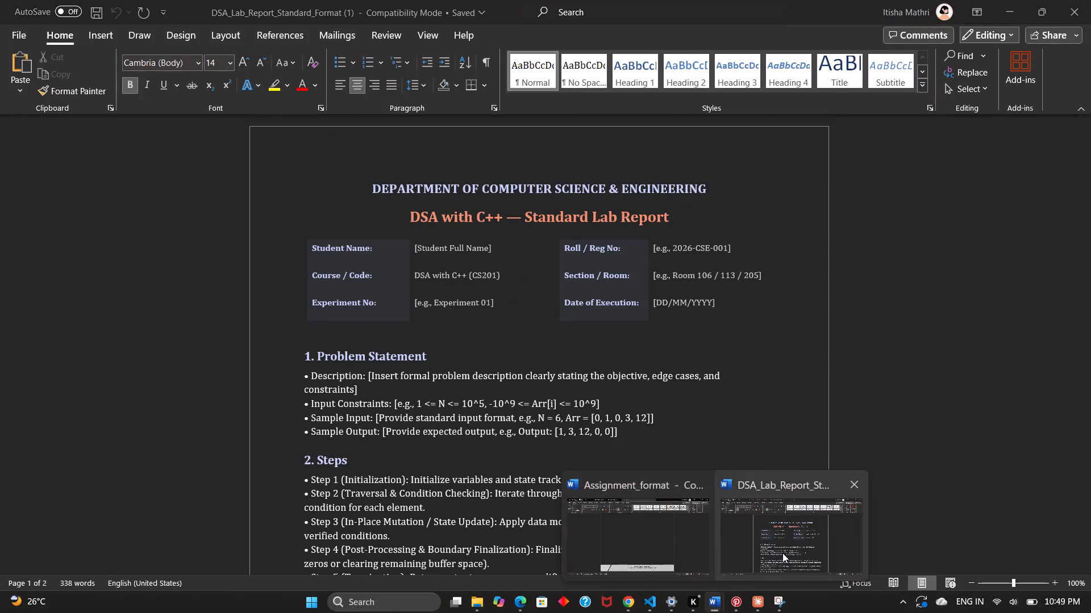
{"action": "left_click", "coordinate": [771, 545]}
Add two blank lines above the "1. Problem Statement" heading and paste the captured playground screenshot there.
{"action": "left_click", "coordinate": [622, 373]}
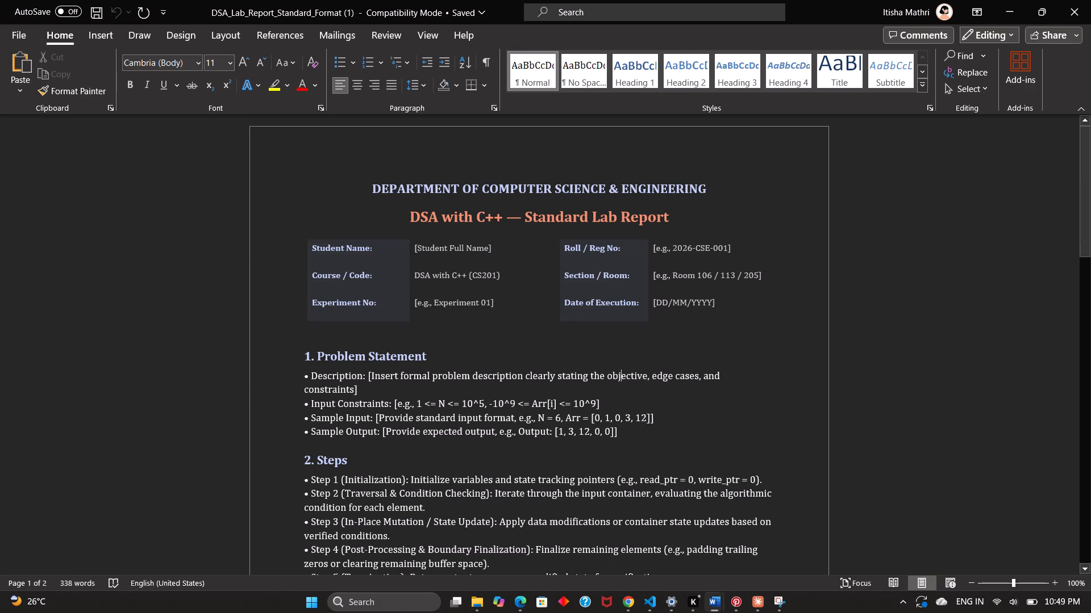
{"action": "left_click", "coordinate": [615, 344]}
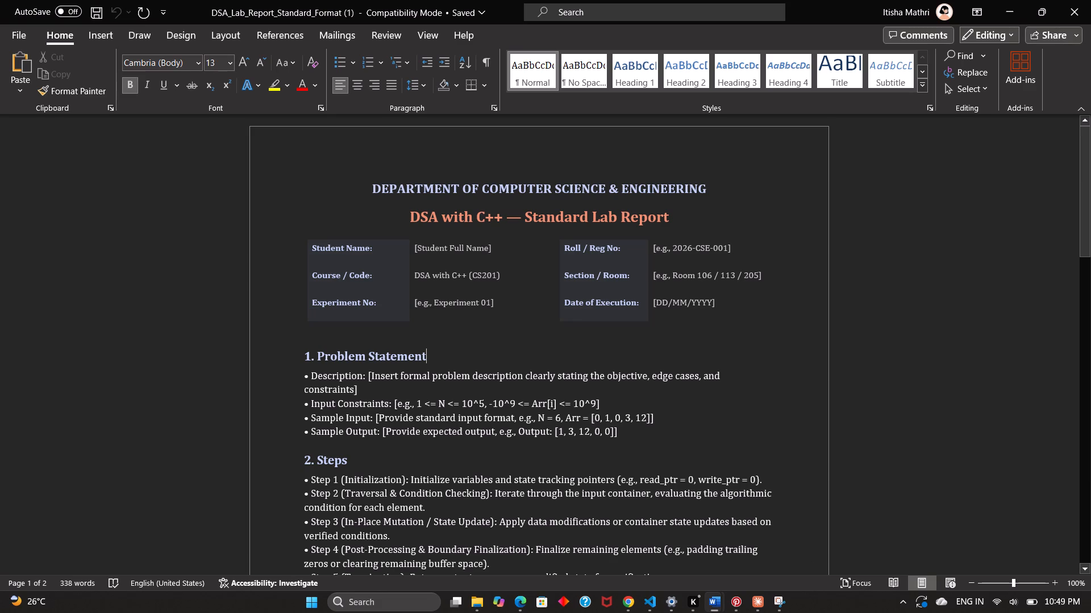
{"action": "left_click", "coordinate": [303, 354]}
{"action": "key", "text": "Return"}
{"action": "key", "text": "Return"}
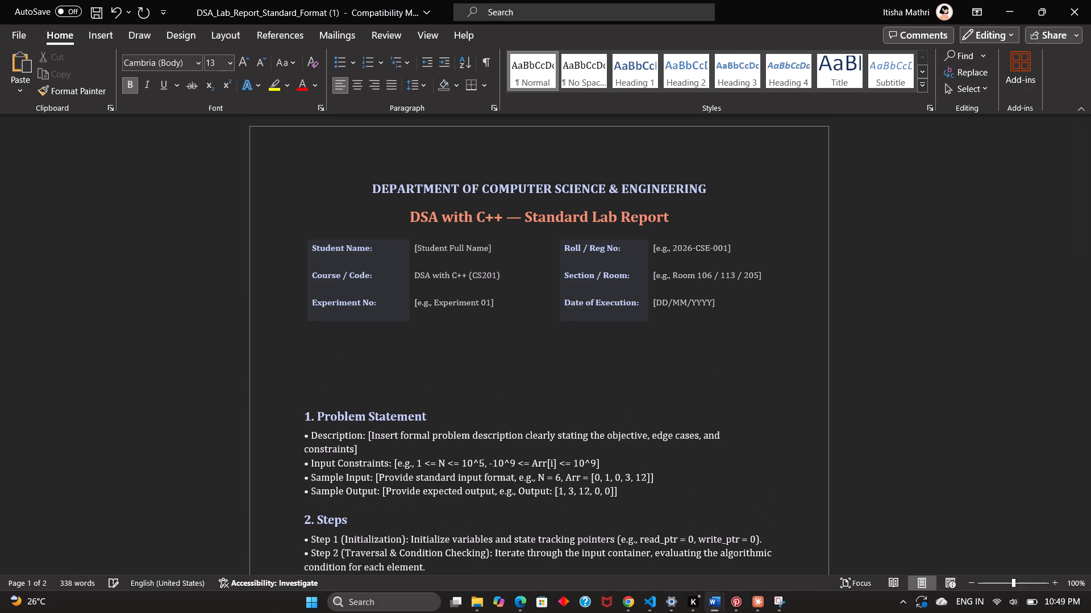
{"action": "key", "text": "ctrl+v"}
{"action": "left_click", "coordinate": [303, 354], "text": "ctrl"}
{"action": "scroll", "coordinate": [414, 470], "scroll_direction": "down", "scroll_amount": 1}
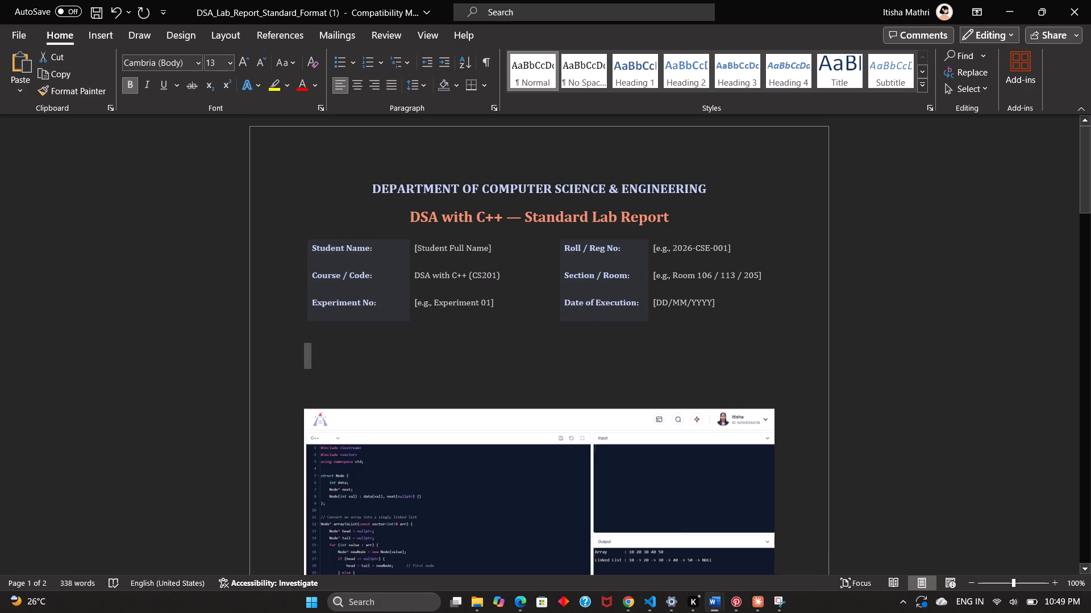
{"action": "scroll", "coordinate": [414, 470], "scroll_direction": "down", "scroll_amount": 1}
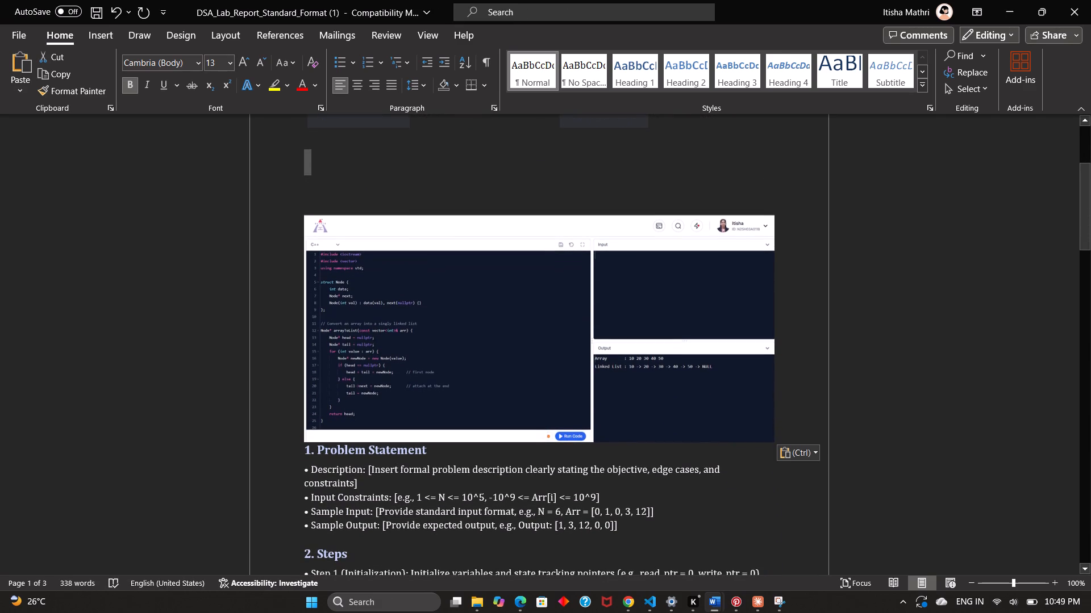
{"action": "scroll", "coordinate": [440, 452], "scroll_direction": "down", "scroll_amount": 1}
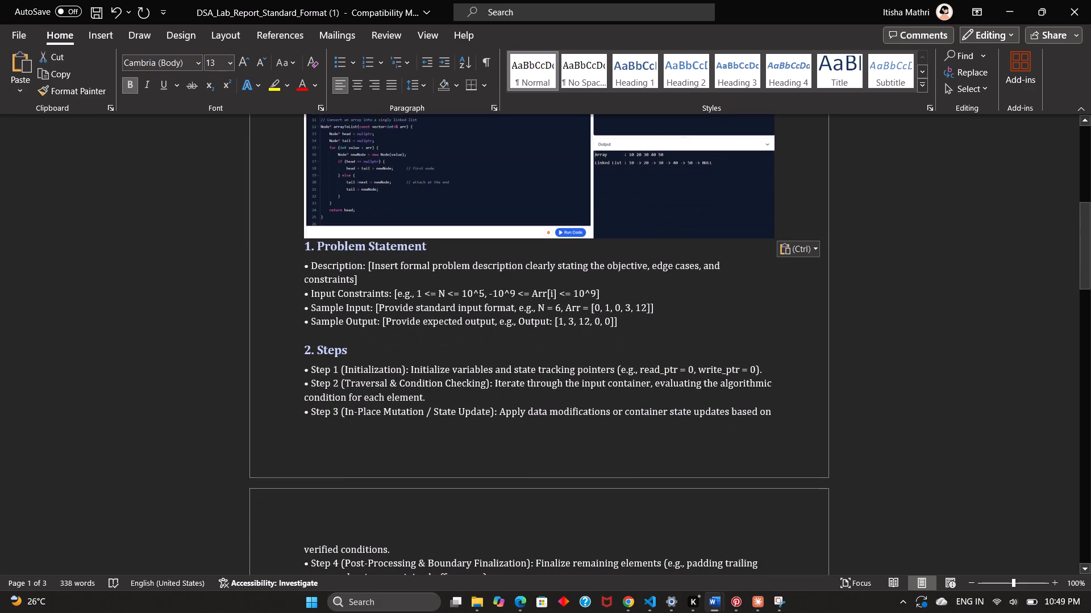
{"action": "scroll", "coordinate": [440, 452], "scroll_direction": "down", "scroll_amount": 1}
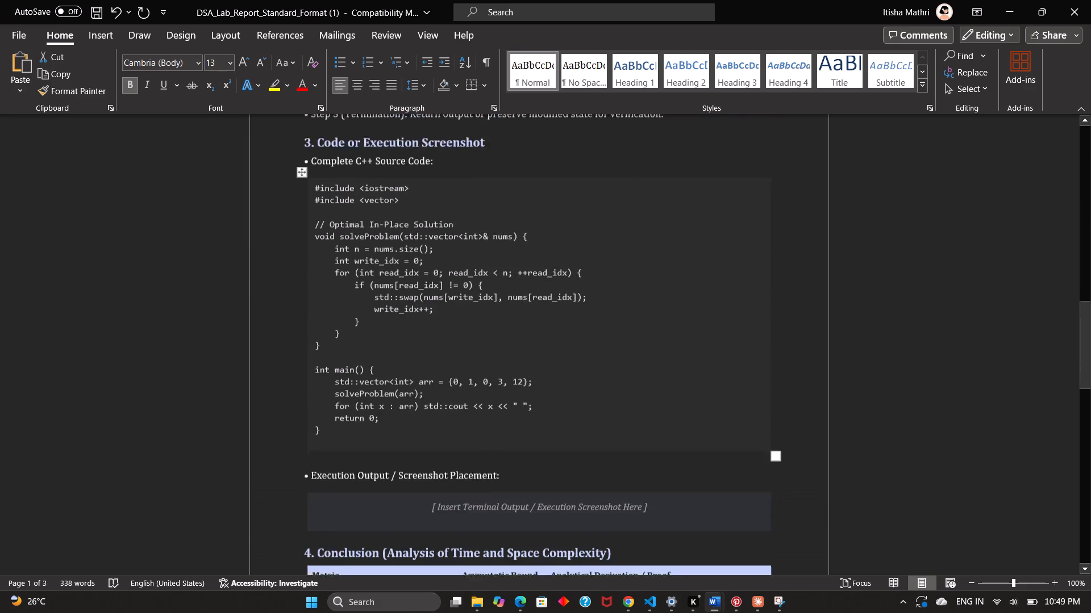
{"action": "scroll", "coordinate": [440, 452], "scroll_direction": "down", "scroll_amount": 1}
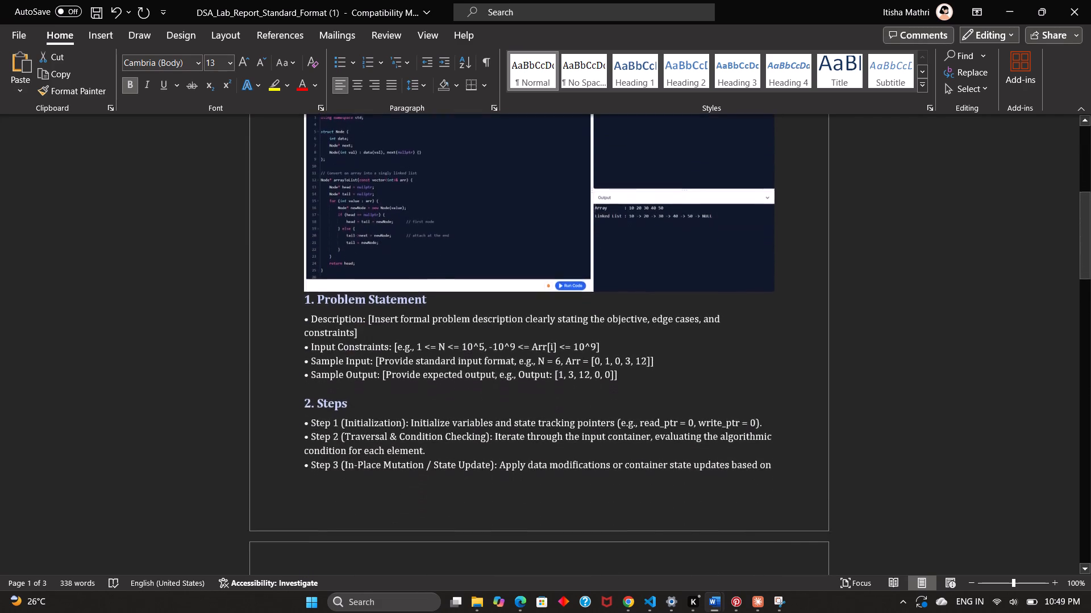
{"action": "scroll", "coordinate": [440, 452], "scroll_direction": "down", "scroll_amount": 2}
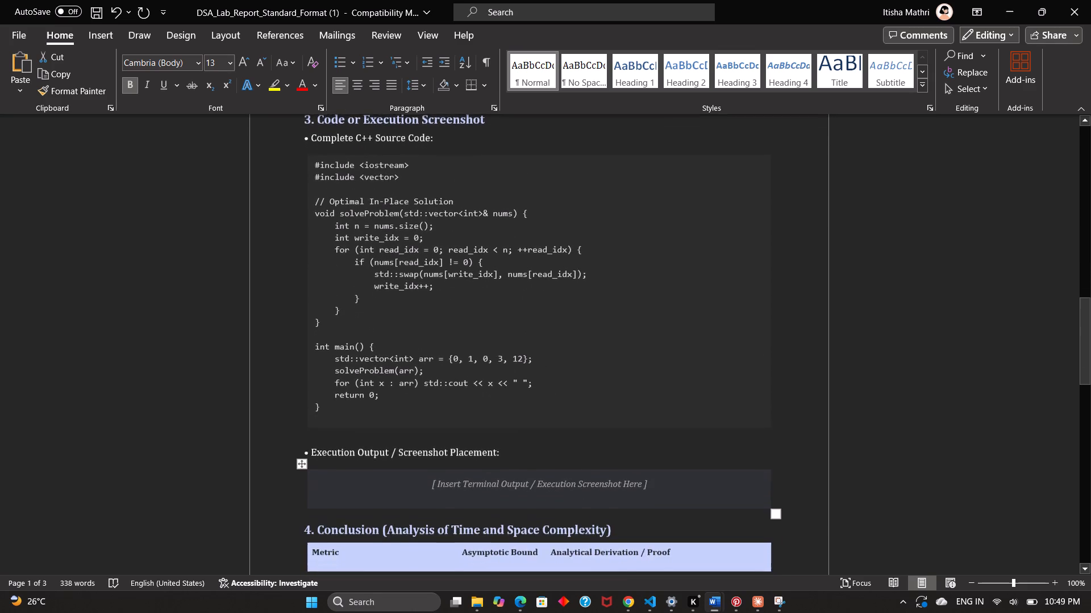
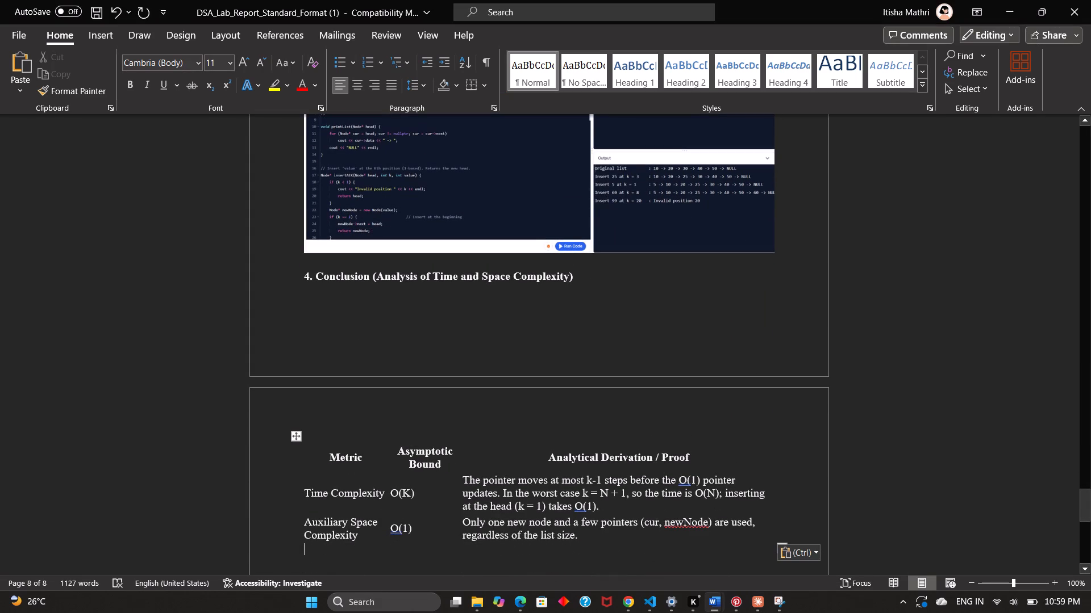
Left-align the Metric and Asymptotic Bound header cells of the pasted complexity table.
{"action": "left_click", "coordinate": [326, 457]}
{"action": "key", "text": "BackSpace"}
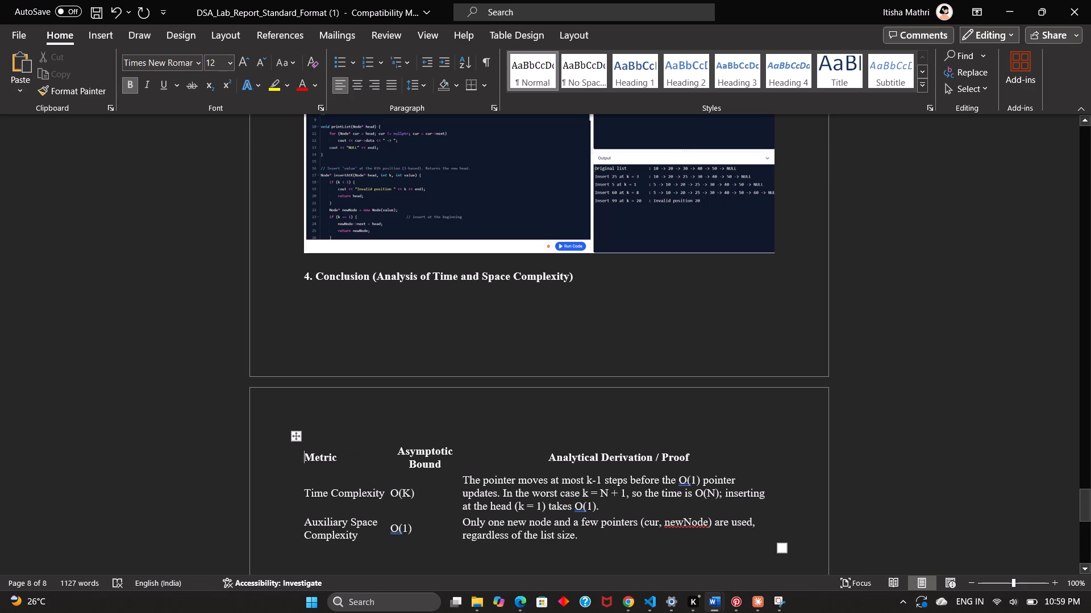
{"action": "left_click", "coordinate": [397, 448]}
{"action": "key", "text": "BackSpace"}
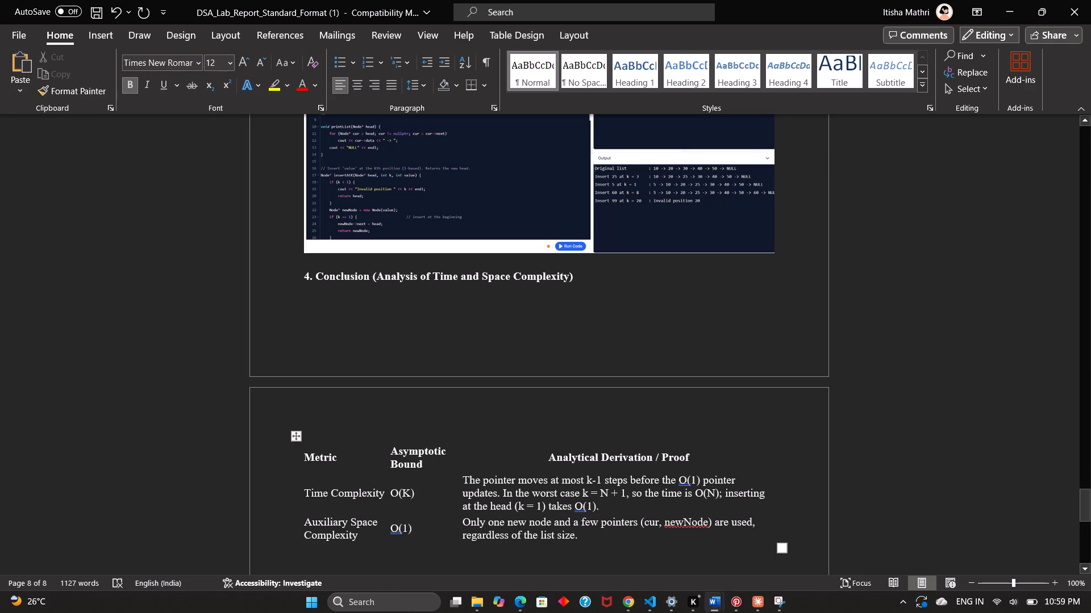
Insert an empty row between the complexity table's header row and the Time Complexity row.
{"action": "left_click", "coordinate": [297, 471]}
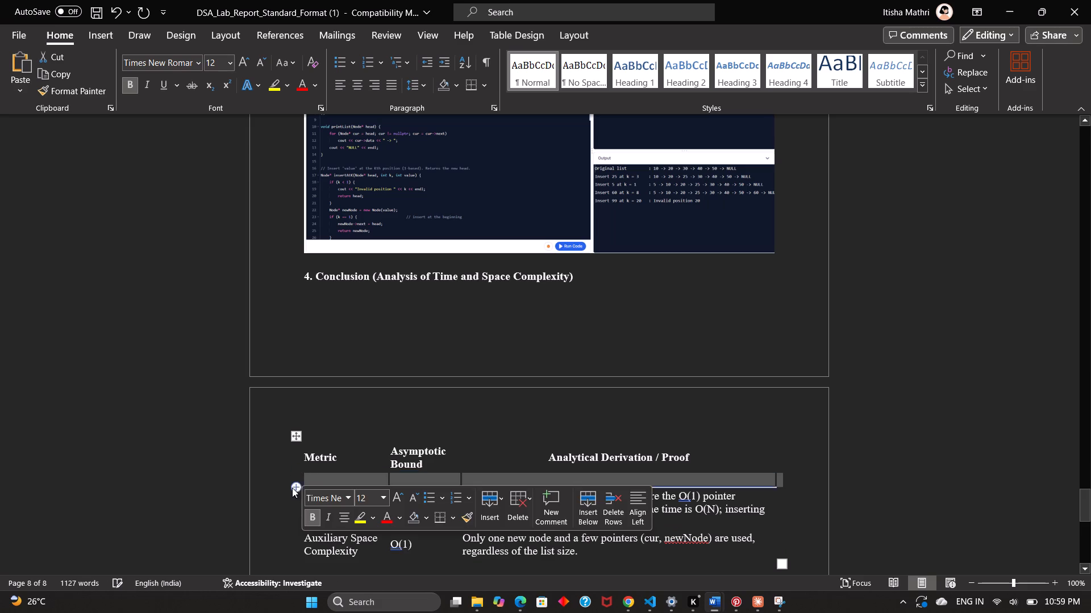
{"action": "left_click", "coordinate": [280, 521]}
{"action": "left_click", "coordinate": [389, 539]}
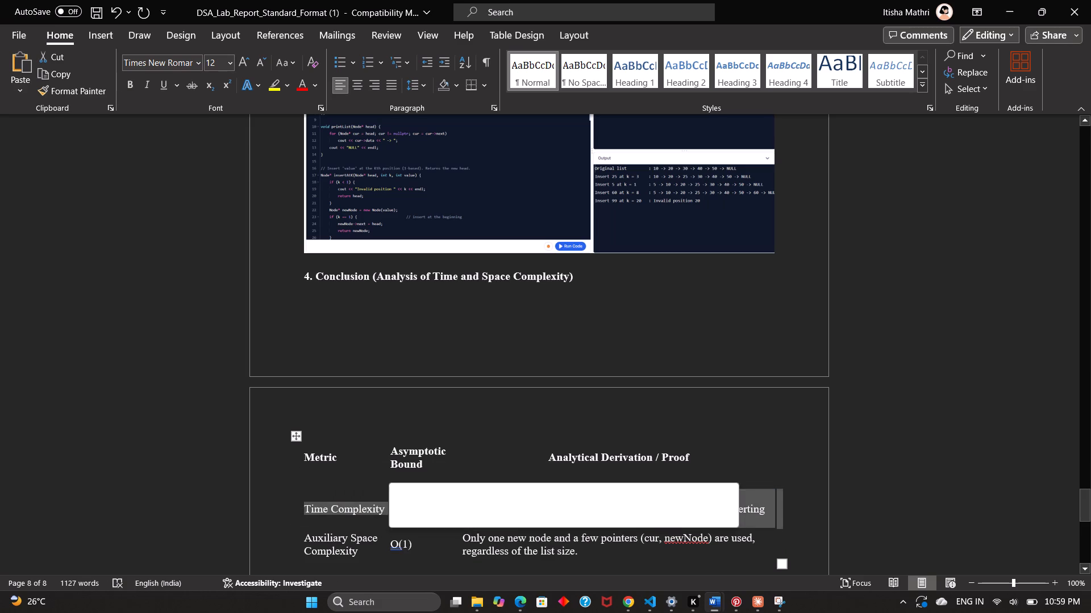
{"action": "left_click", "coordinate": [296, 506]}
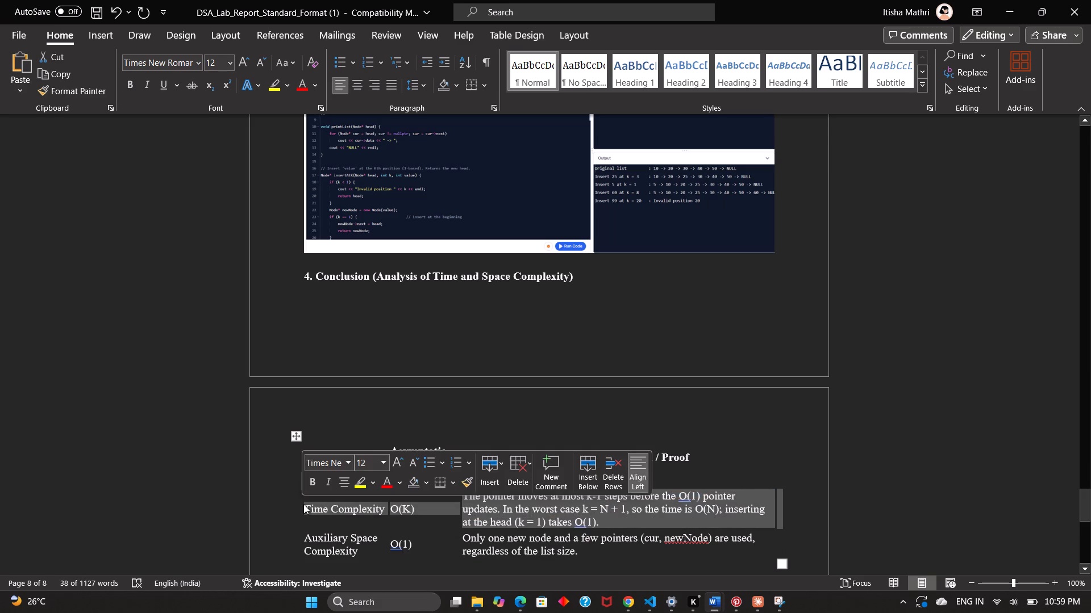
{"action": "left_click", "coordinate": [307, 510]}
Insert a table around the whole selected complexity table, including its empty row, to give it an outer border.
{"action": "scroll", "coordinate": [389, 524], "scroll_direction": "down", "scroll_amount": 1}
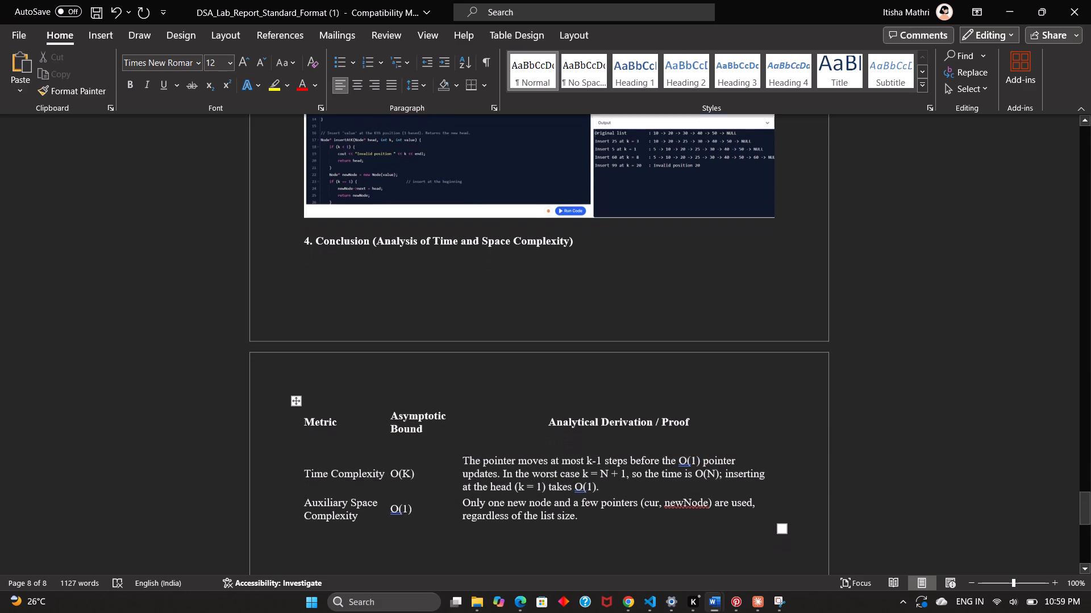
{"action": "scroll", "coordinate": [389, 524], "scroll_direction": "down", "scroll_amount": 1}
{"action": "left_click", "coordinate": [342, 367]}
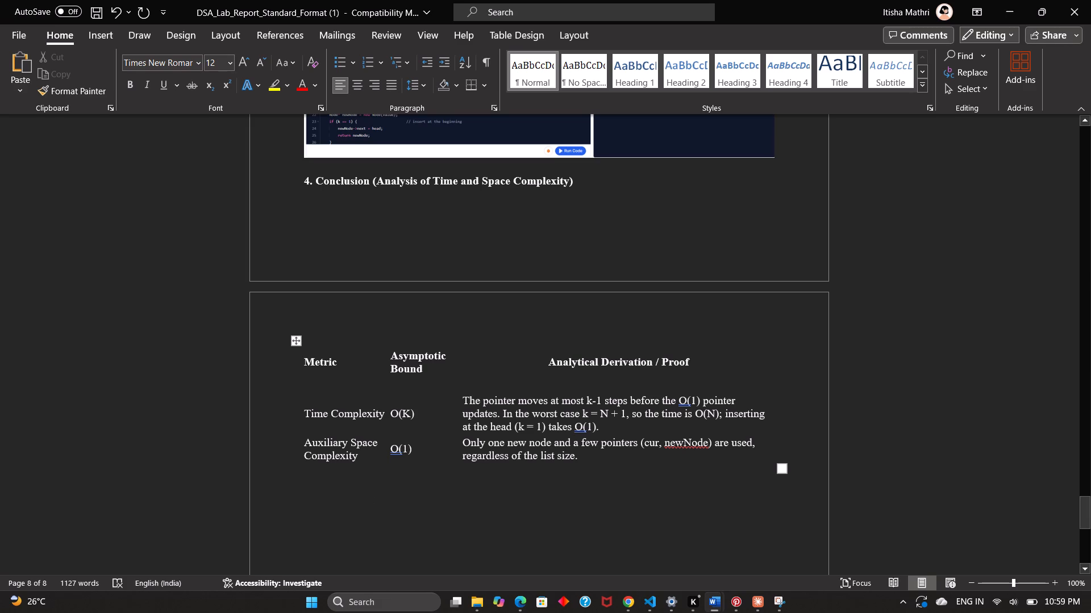
{"action": "left_click_drag", "start_coordinate": [302, 352], "coordinate": [814, 522]}
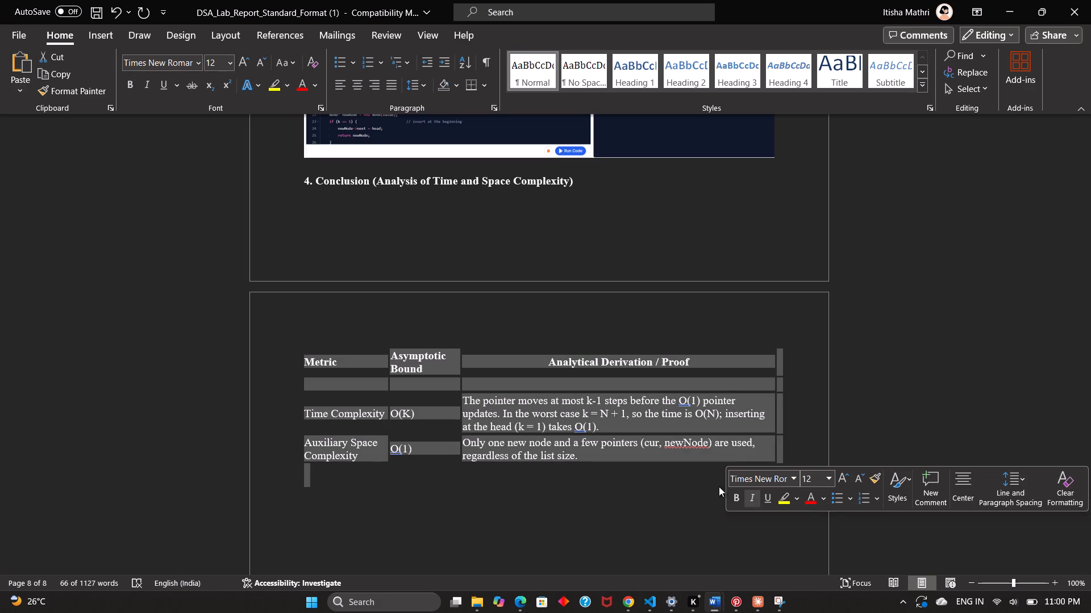
{"action": "left_click", "coordinate": [145, 36]}
{"action": "left_click", "coordinate": [105, 31]}
{"action": "left_click", "coordinate": [108, 66]}
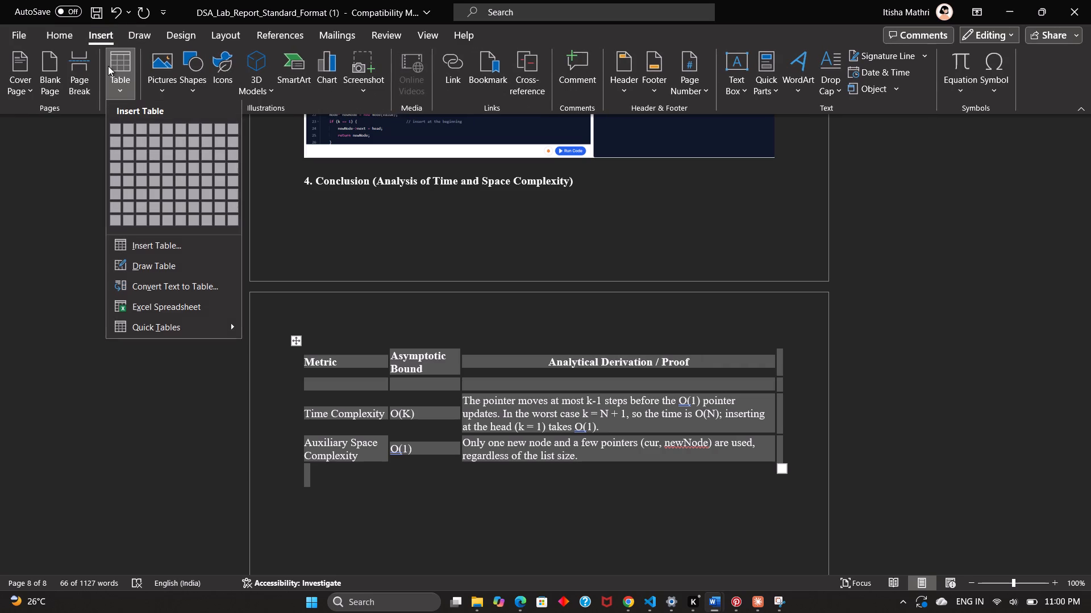
{"action": "left_click", "coordinate": [119, 130]}
{"action": "left_click", "coordinate": [118, 130]}
{"action": "double_click", "coordinate": [130, 134]}
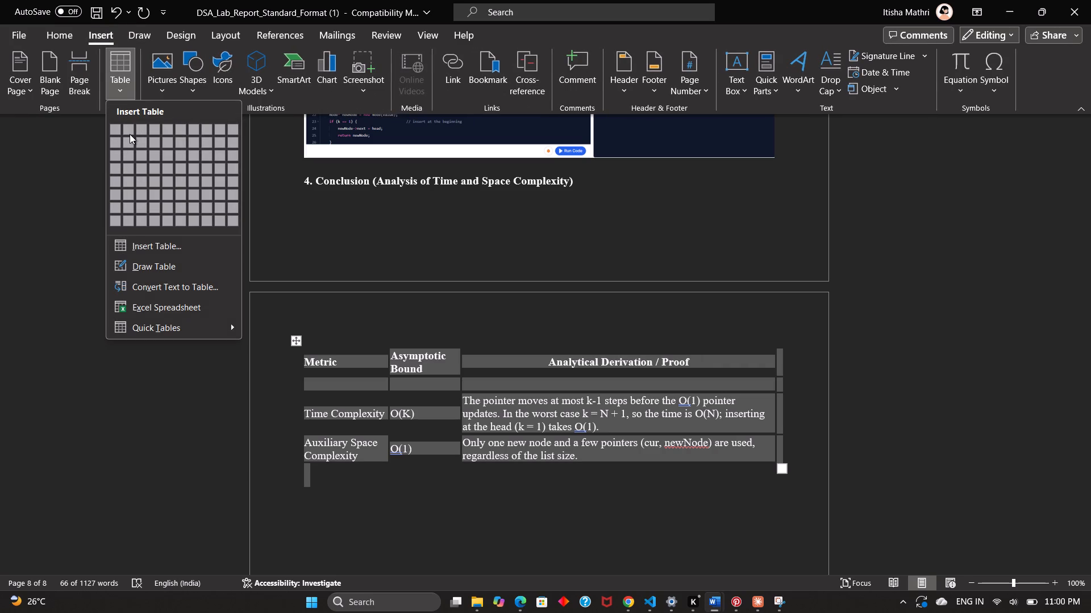
{"action": "left_click_drag", "start_coordinate": [130, 134], "coordinate": [137, 173]}
{"action": "double_click", "coordinate": [137, 173]}
{"action": "left_click_drag", "start_coordinate": [137, 173], "coordinate": [348, 224]}
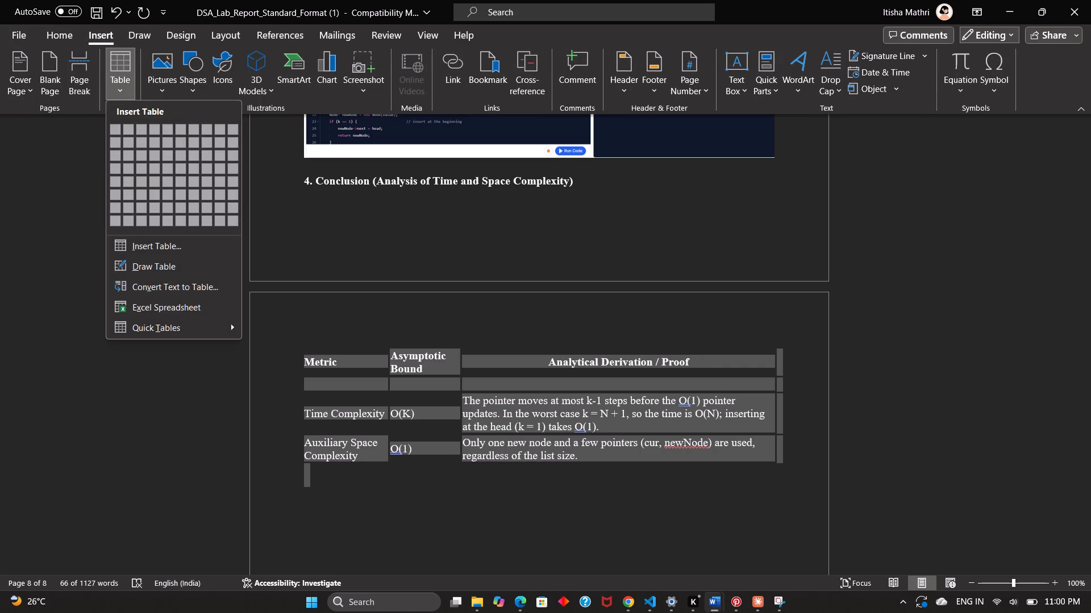
{"action": "left_click", "coordinate": [348, 224]}
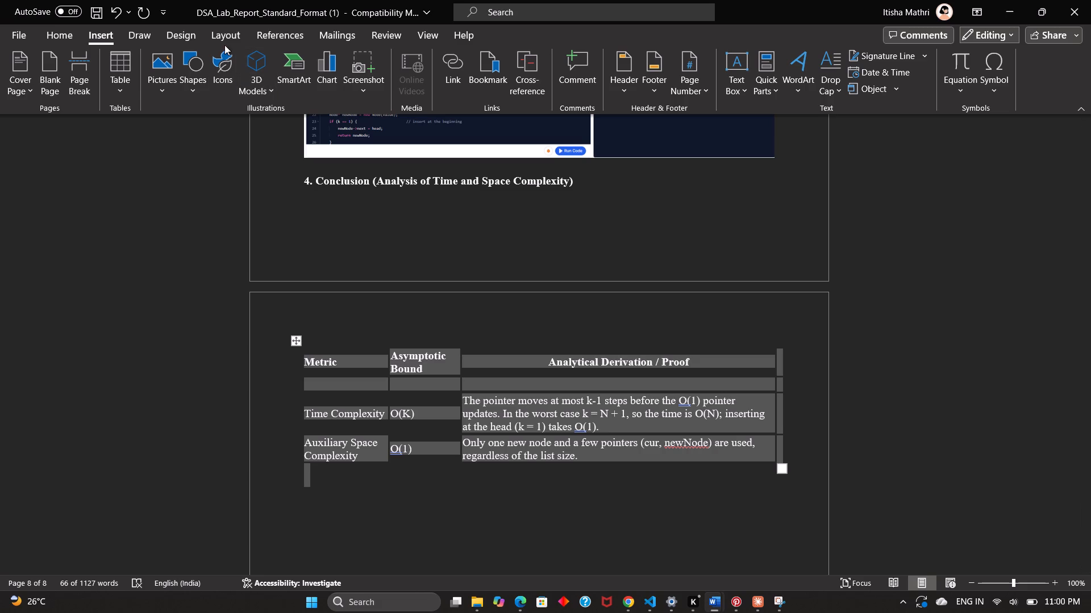
{"action": "left_click", "coordinate": [228, 31]}
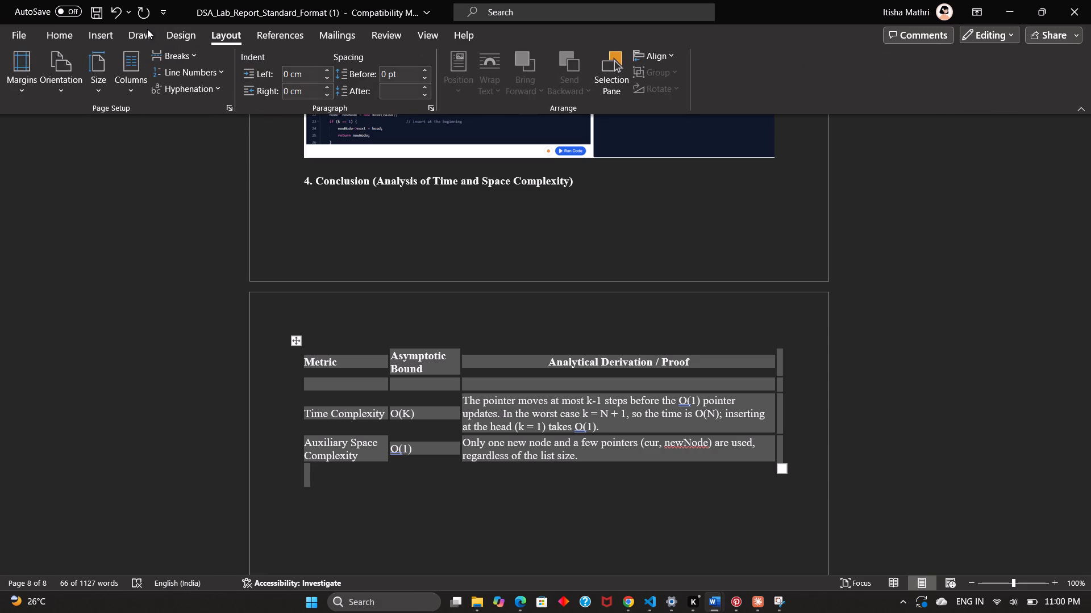
{"action": "left_click", "coordinate": [146, 29]}
{"action": "left_click", "coordinate": [90, 35]}
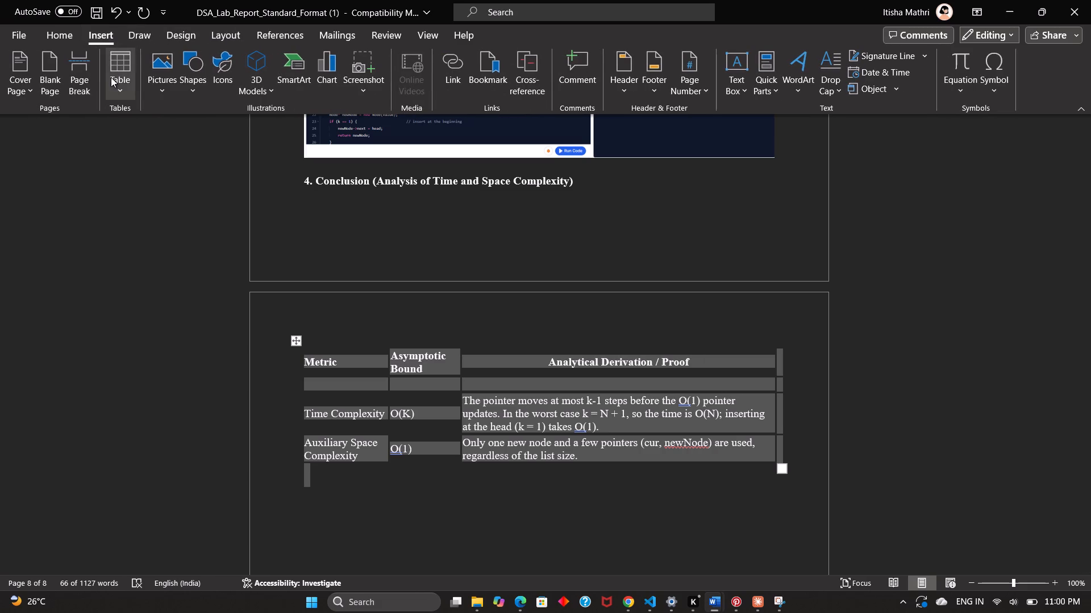
{"action": "left_click", "coordinate": [111, 77]}
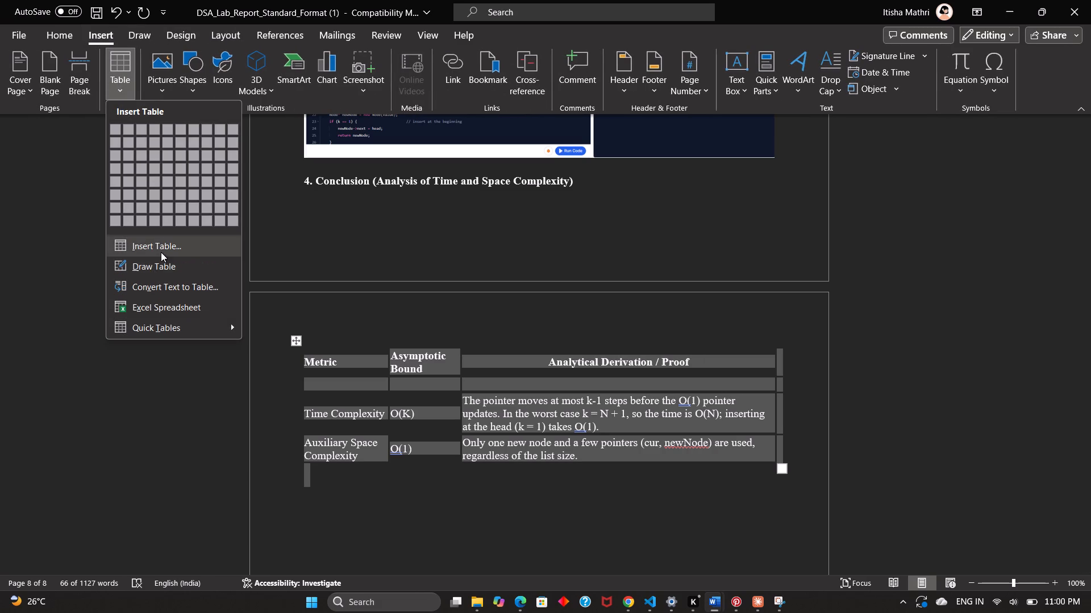
{"action": "left_click", "coordinate": [161, 252]}
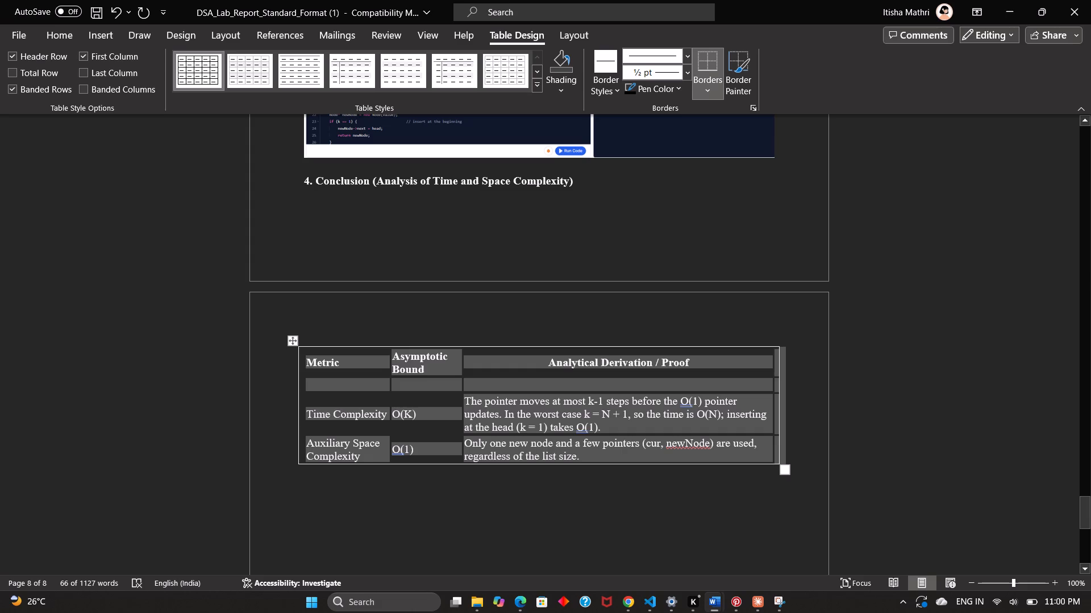
{"action": "left_click", "coordinate": [323, 516]}
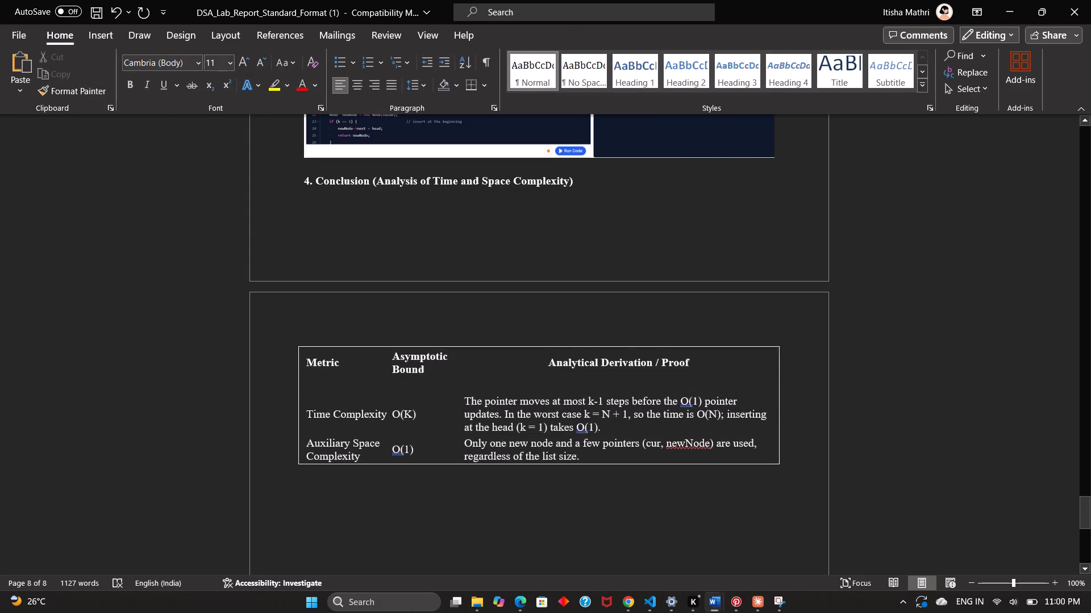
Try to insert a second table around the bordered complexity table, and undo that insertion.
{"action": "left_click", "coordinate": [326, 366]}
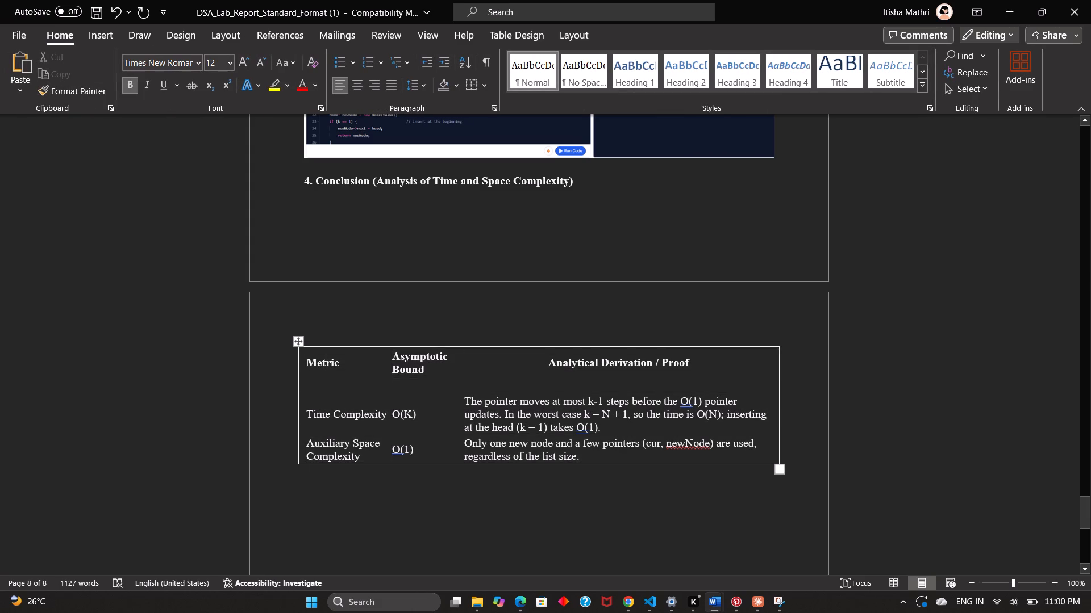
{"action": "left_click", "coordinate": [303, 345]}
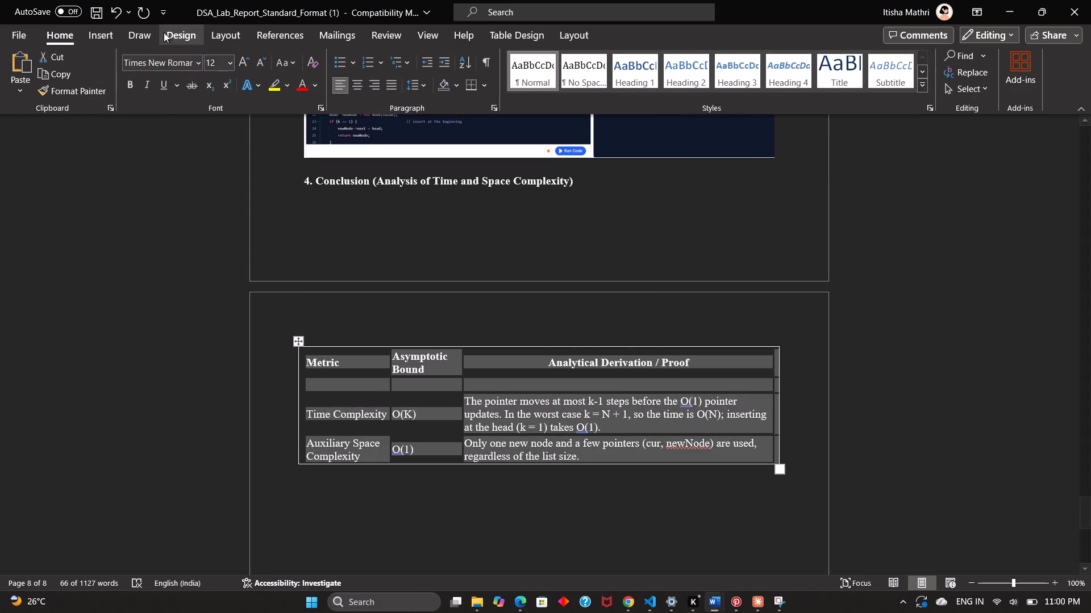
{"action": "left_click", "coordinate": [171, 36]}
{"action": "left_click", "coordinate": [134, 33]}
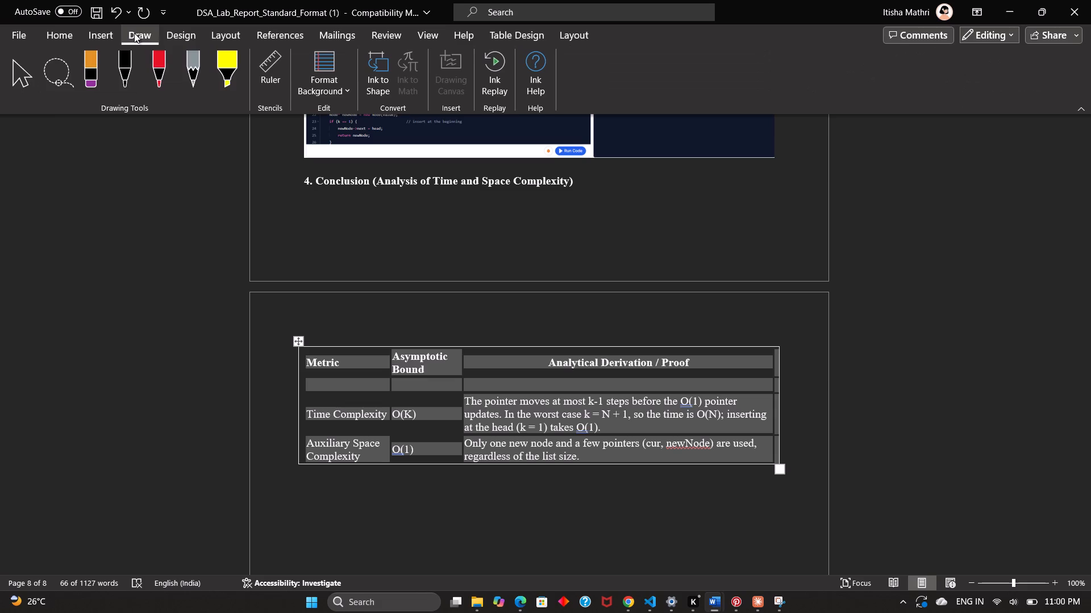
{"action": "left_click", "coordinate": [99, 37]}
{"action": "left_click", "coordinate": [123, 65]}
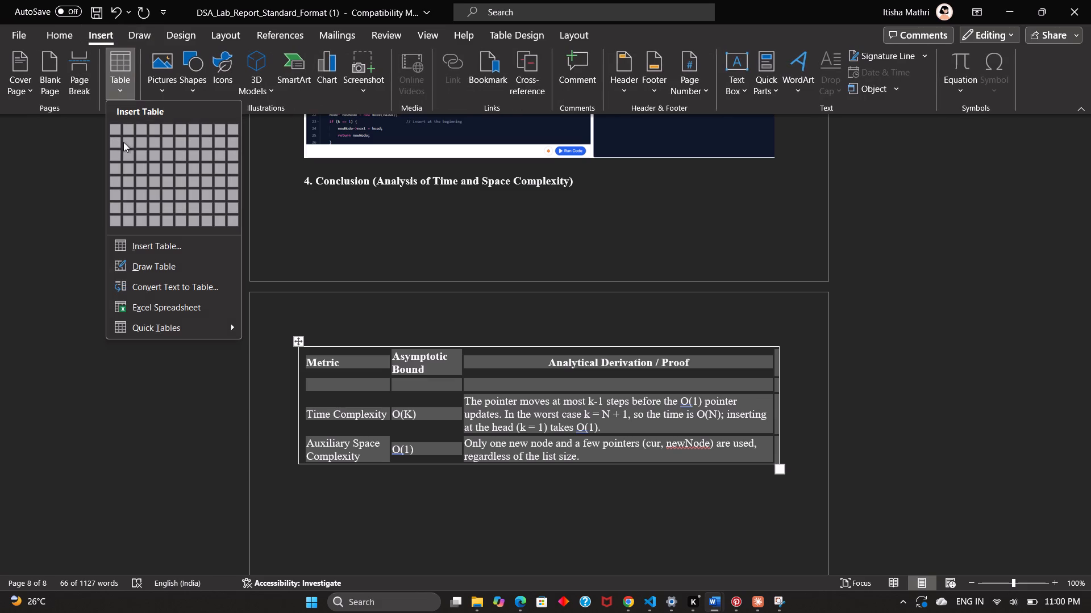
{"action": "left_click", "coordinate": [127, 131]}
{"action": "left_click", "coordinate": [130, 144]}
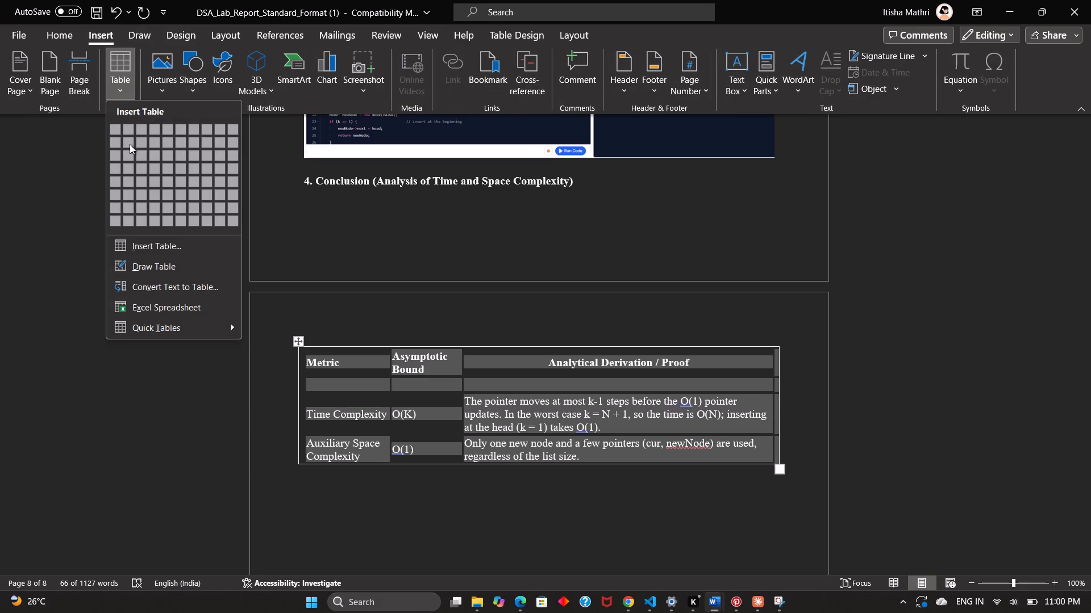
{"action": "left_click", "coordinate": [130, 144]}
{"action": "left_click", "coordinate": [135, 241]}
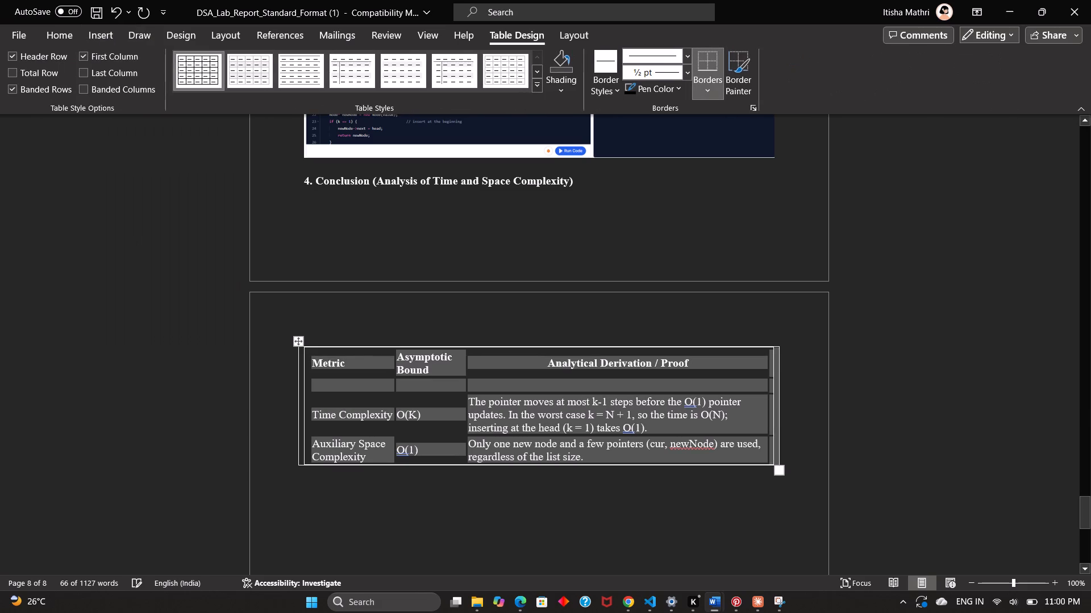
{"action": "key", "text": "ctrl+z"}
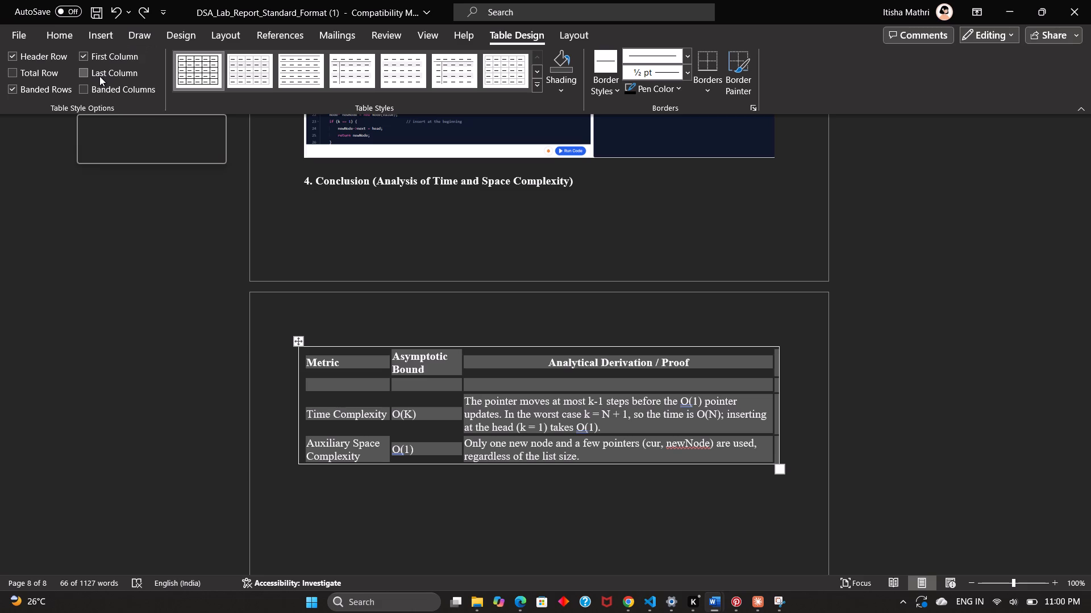
Enable the Total Row style option for the complexity table.
{"action": "left_click", "coordinate": [49, 73]}
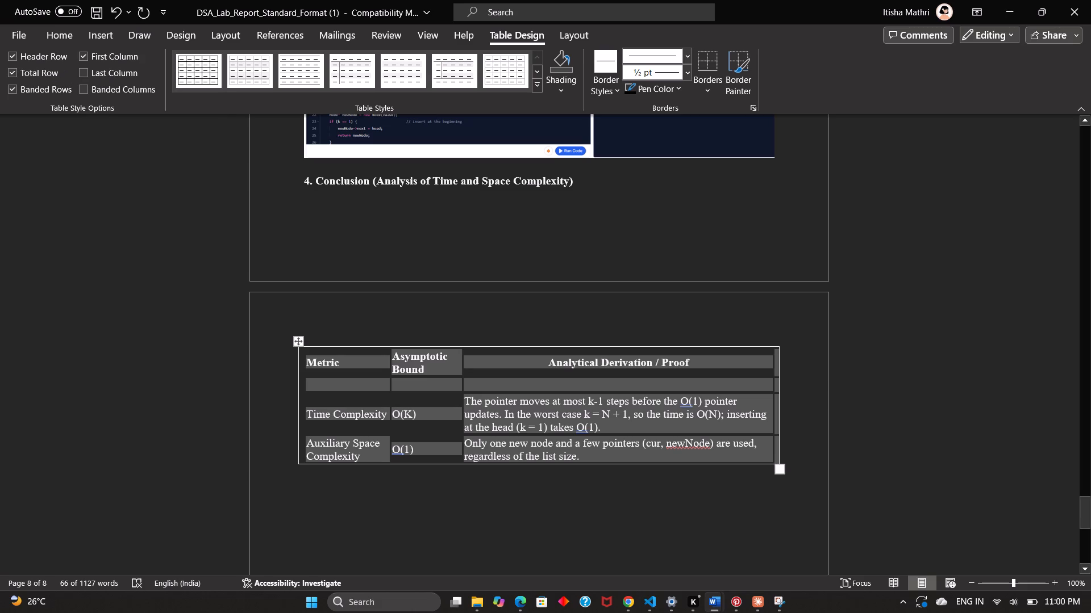
{"action": "left_click", "coordinate": [280, 511]}
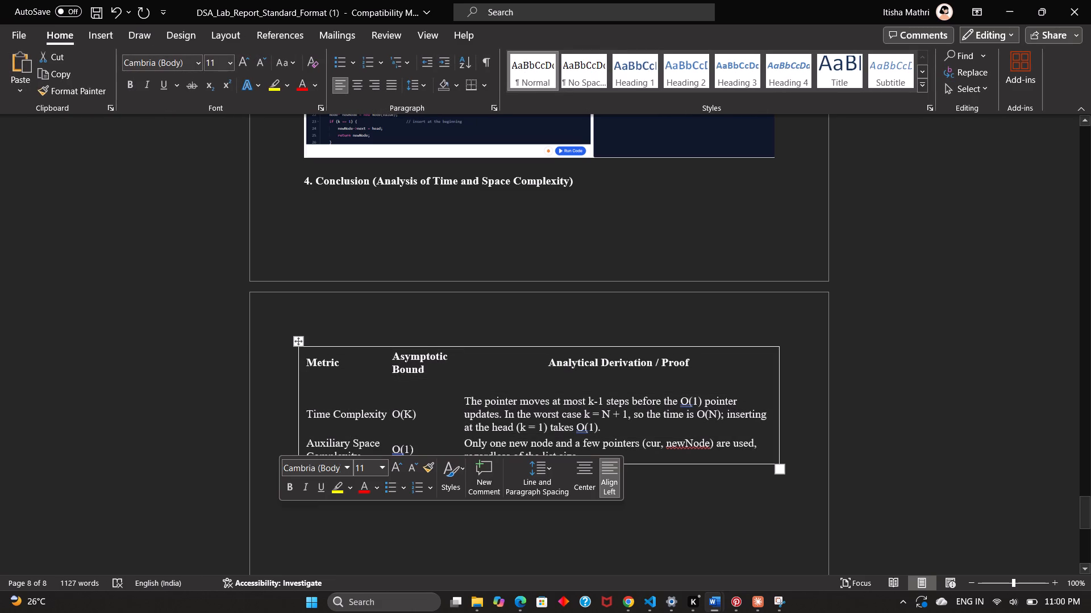
Insert two more empty rows between the complexity table's header row and the Time Complexity row.
{"action": "left_click", "coordinate": [299, 390]}
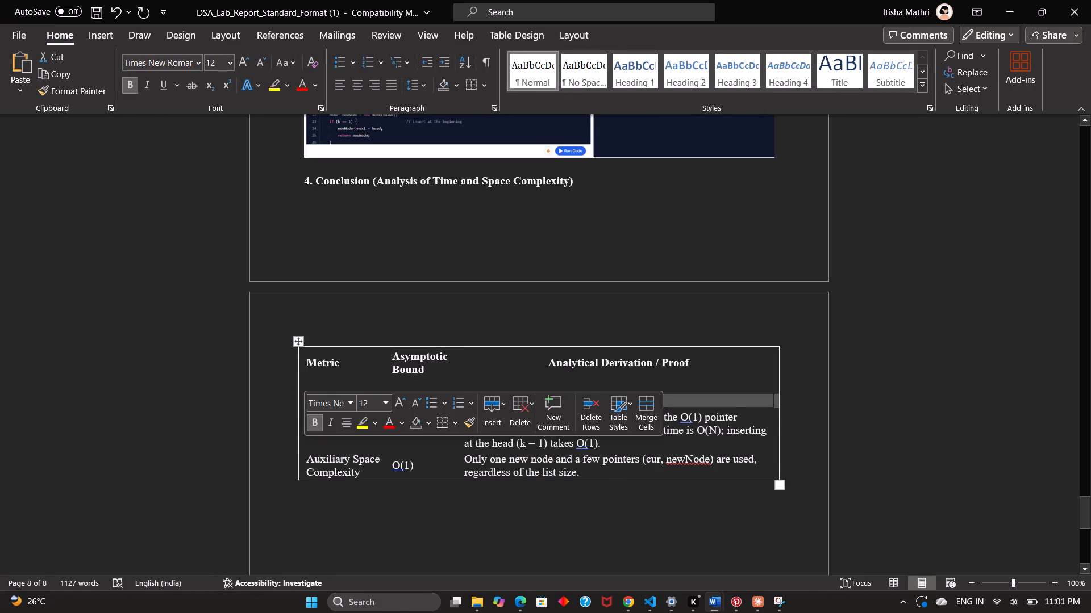
{"action": "left_click", "coordinate": [347, 515]}
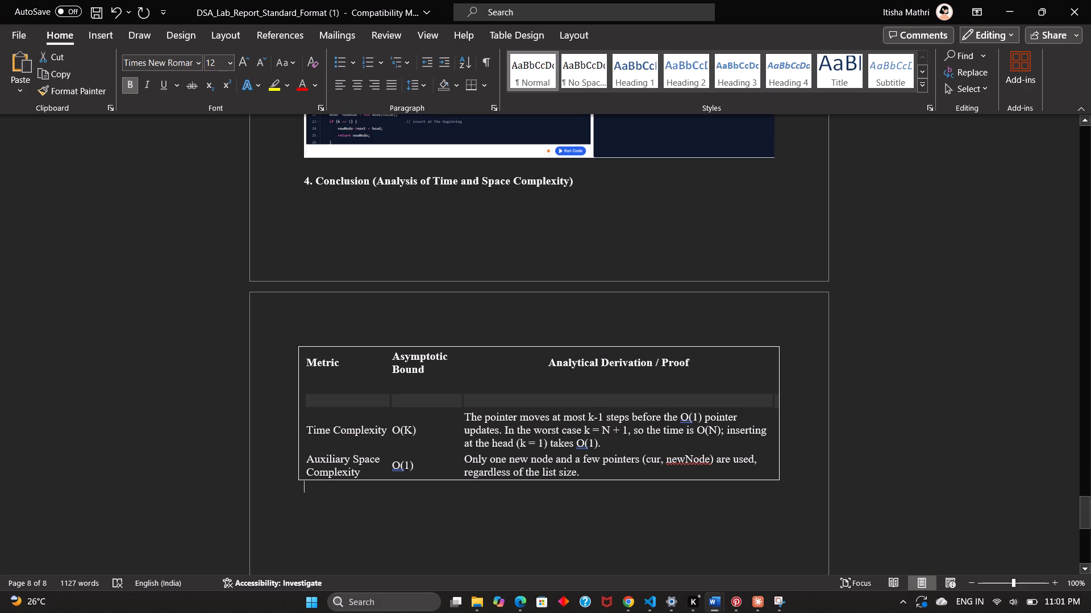
{"action": "left_click", "coordinate": [295, 392]}
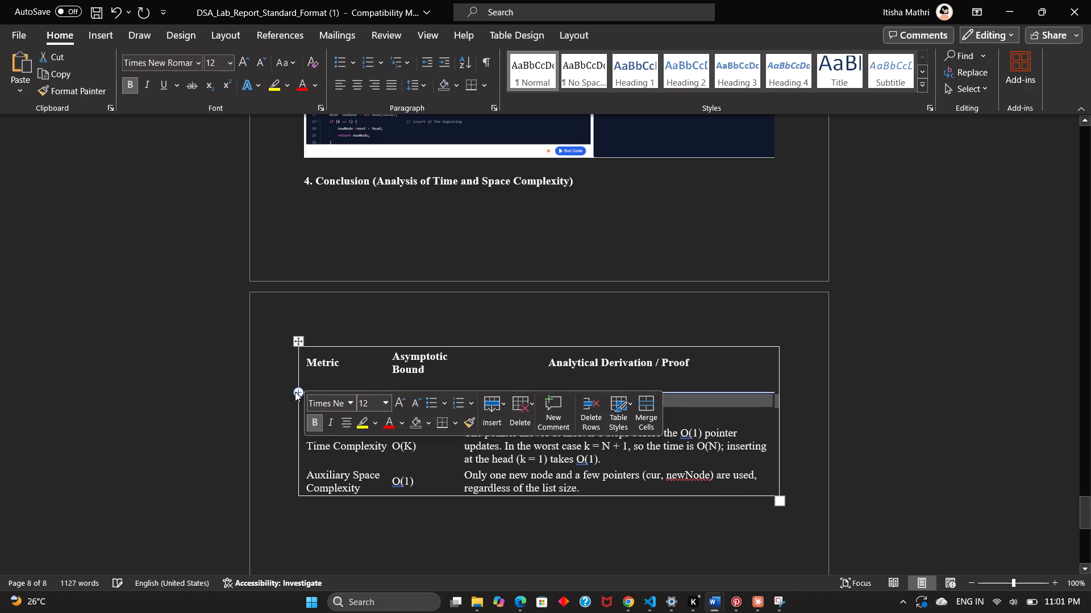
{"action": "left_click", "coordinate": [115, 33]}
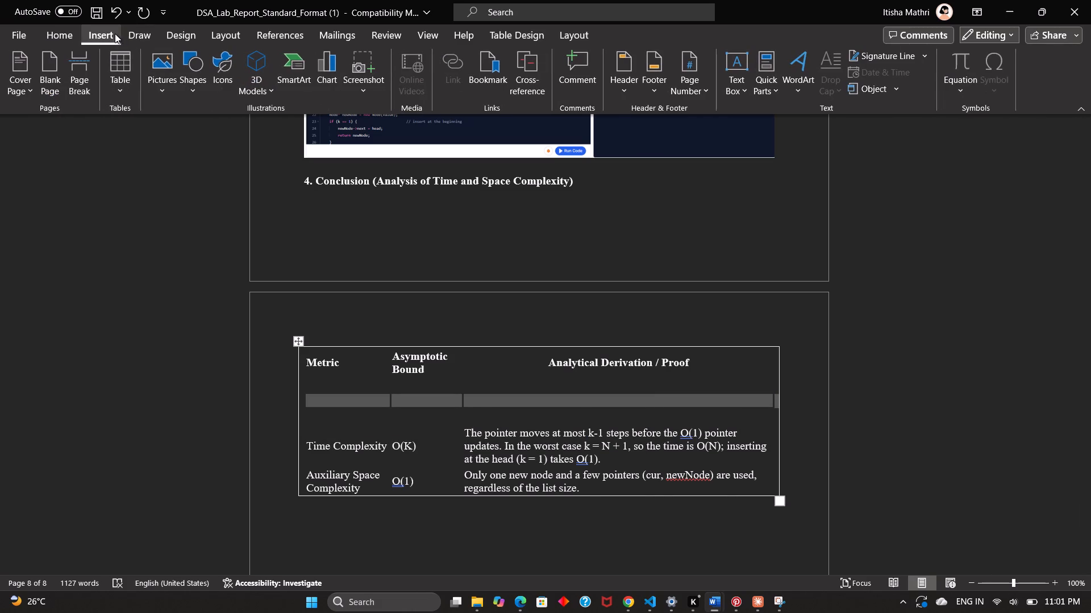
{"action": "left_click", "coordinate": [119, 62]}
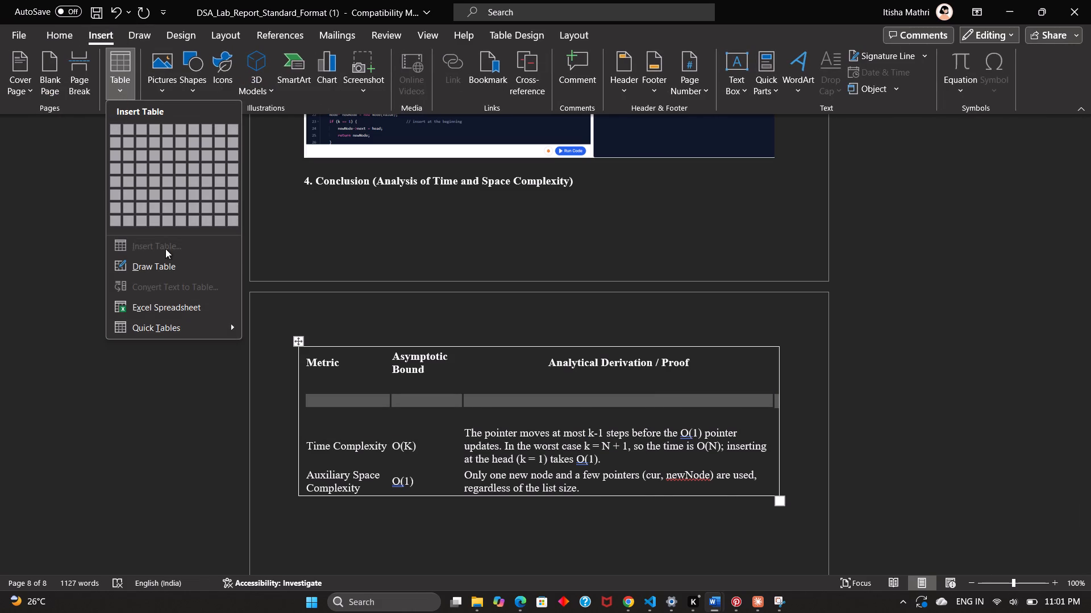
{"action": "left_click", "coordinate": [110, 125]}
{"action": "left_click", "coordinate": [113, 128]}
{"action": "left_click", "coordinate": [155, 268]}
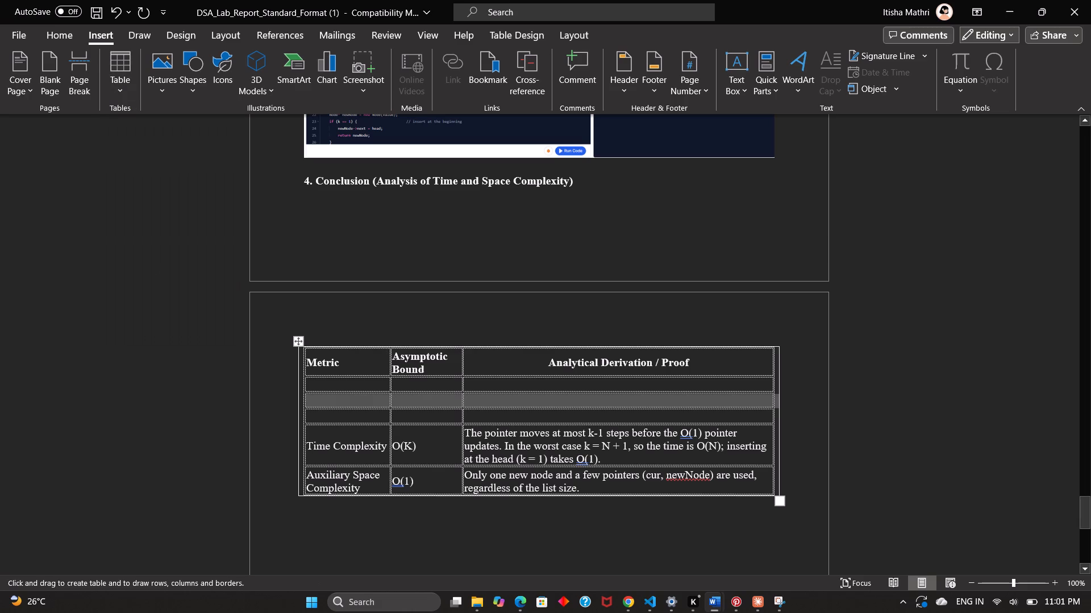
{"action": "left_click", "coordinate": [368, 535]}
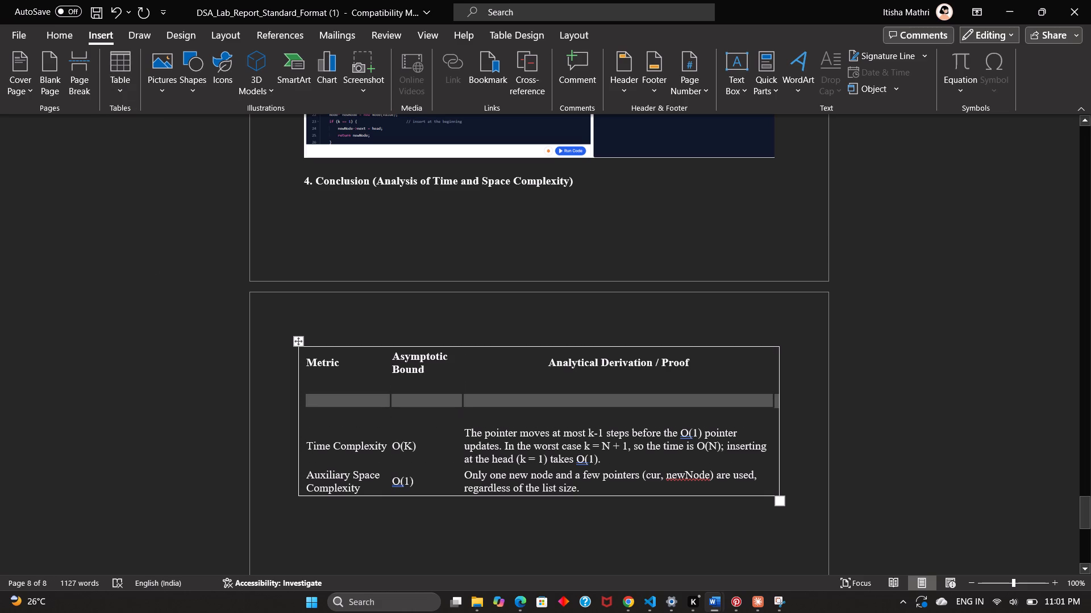
Use Draw Table to draw a border line between the second and third empty rows in the Asymptotic Bound column.
{"action": "left_click", "coordinate": [120, 57]}
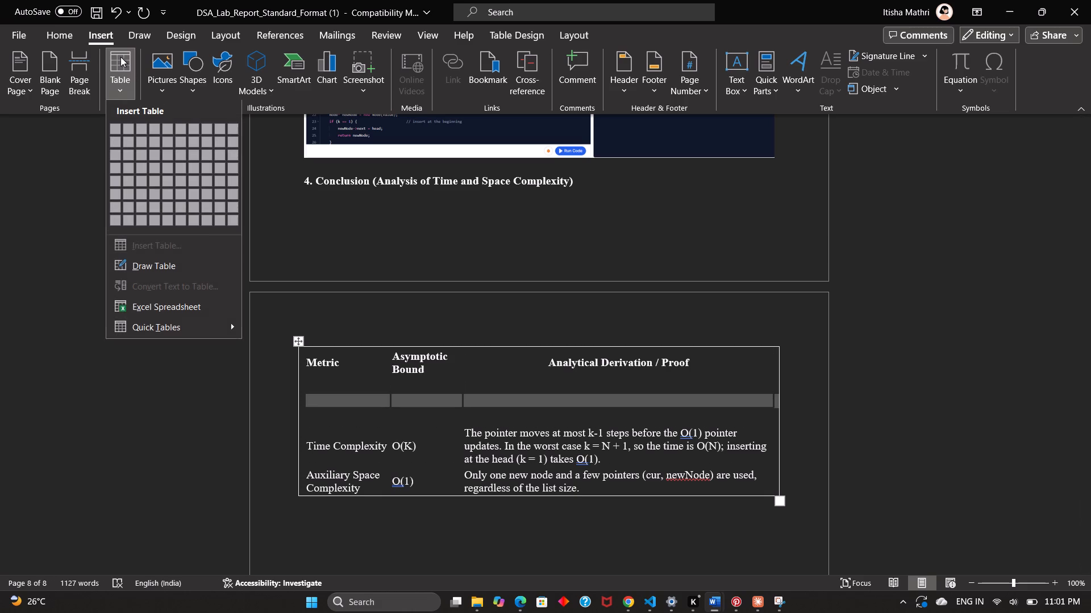
{"action": "left_click", "coordinate": [149, 266]}
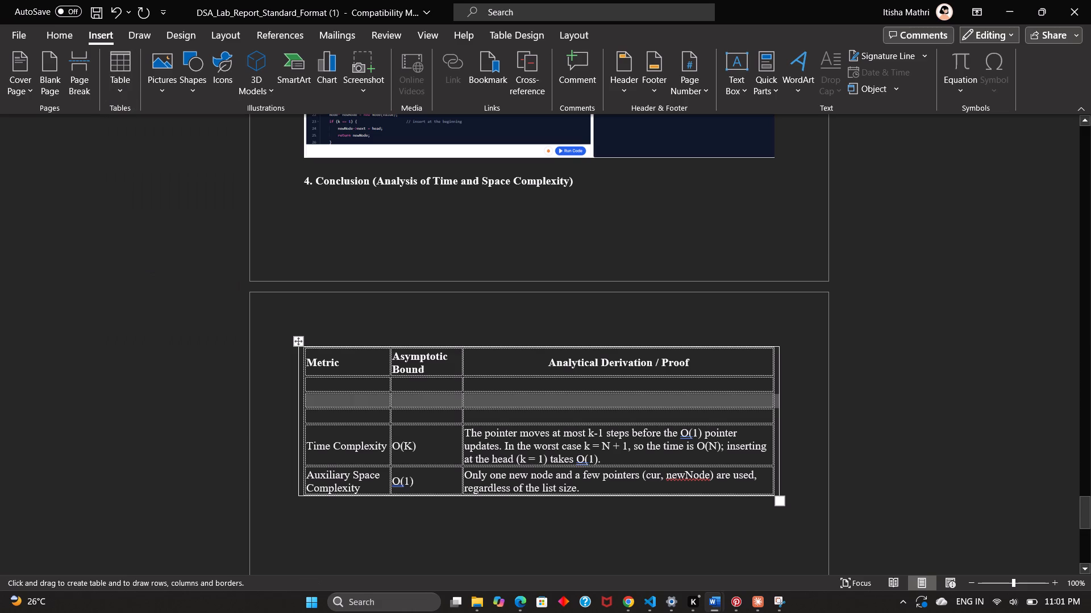
{"action": "left_click", "coordinate": [493, 454]}
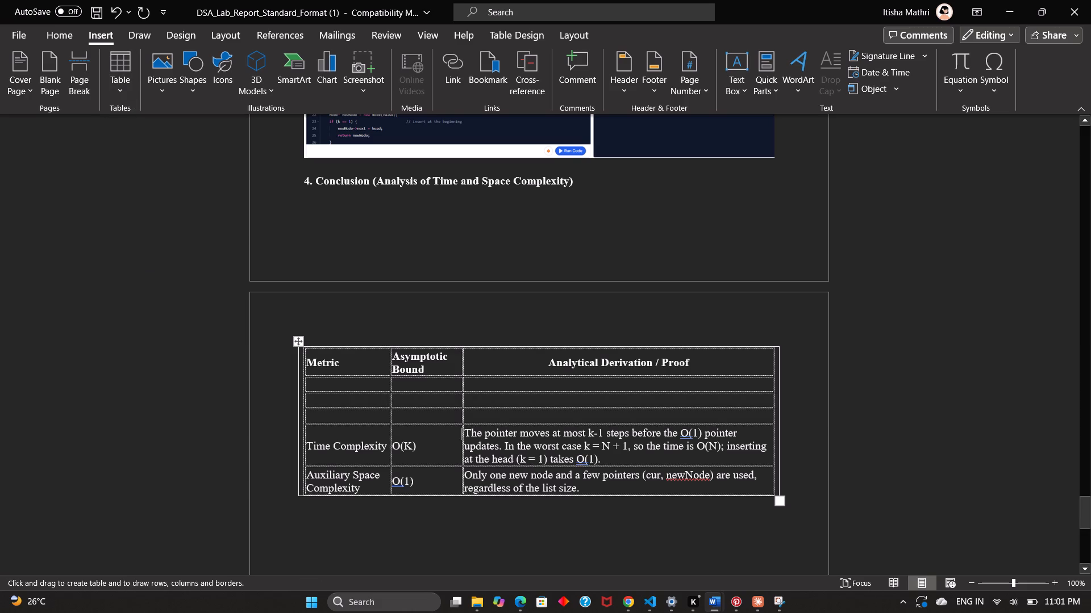
{"action": "left_click", "coordinate": [414, 411]}
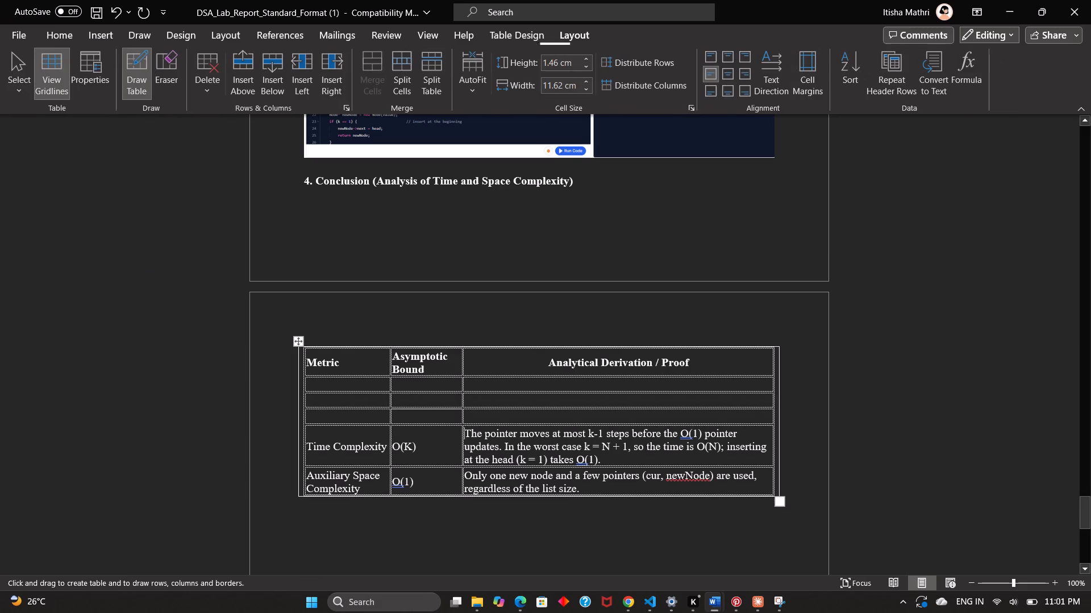
{"action": "left_click", "coordinate": [473, 529]}
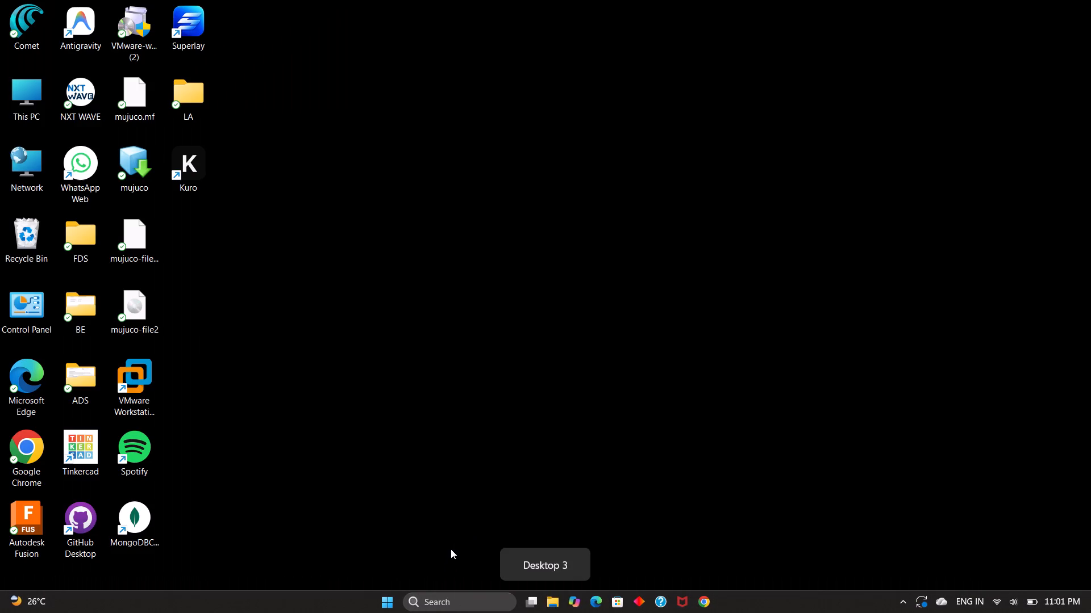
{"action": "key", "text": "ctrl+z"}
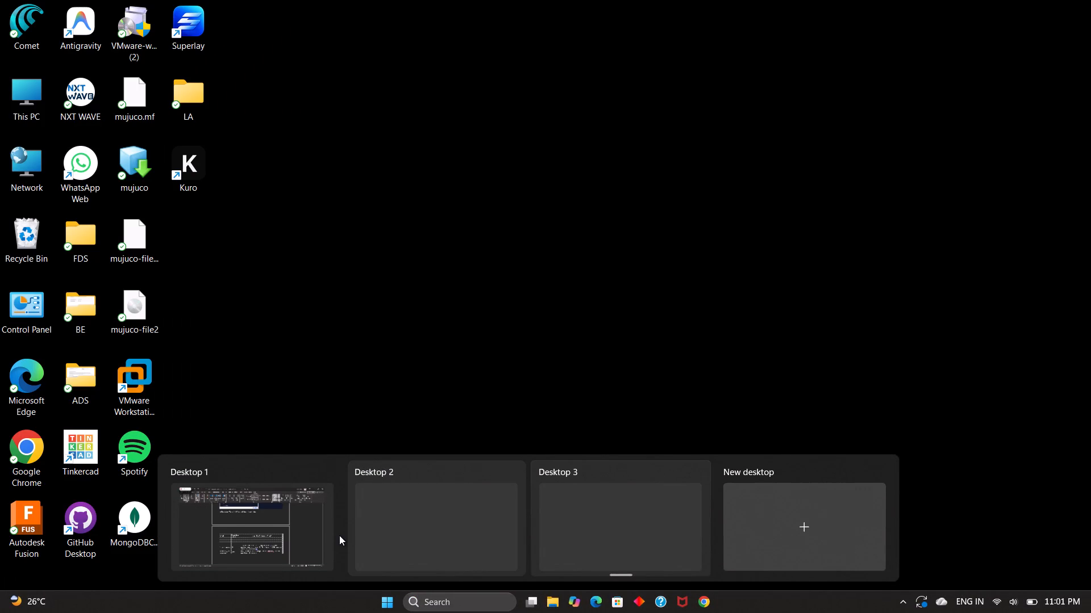
Return to the Word report and undo the border line drawn in the Asymptotic Bound column and the last two inserted empty rows.
{"action": "left_click", "coordinate": [280, 530]}
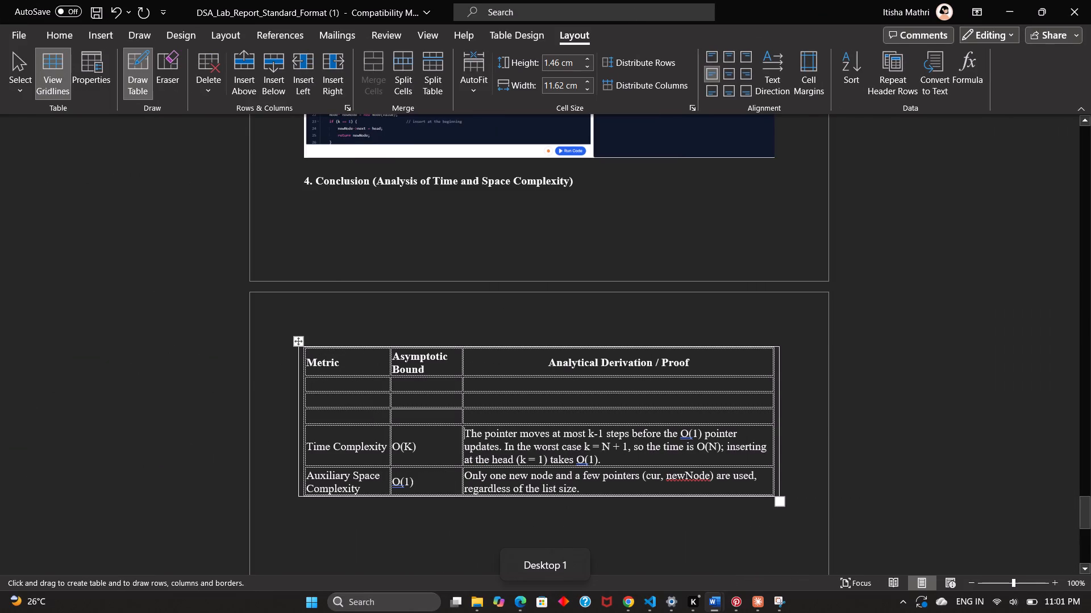
{"action": "left_click", "coordinate": [406, 295]}
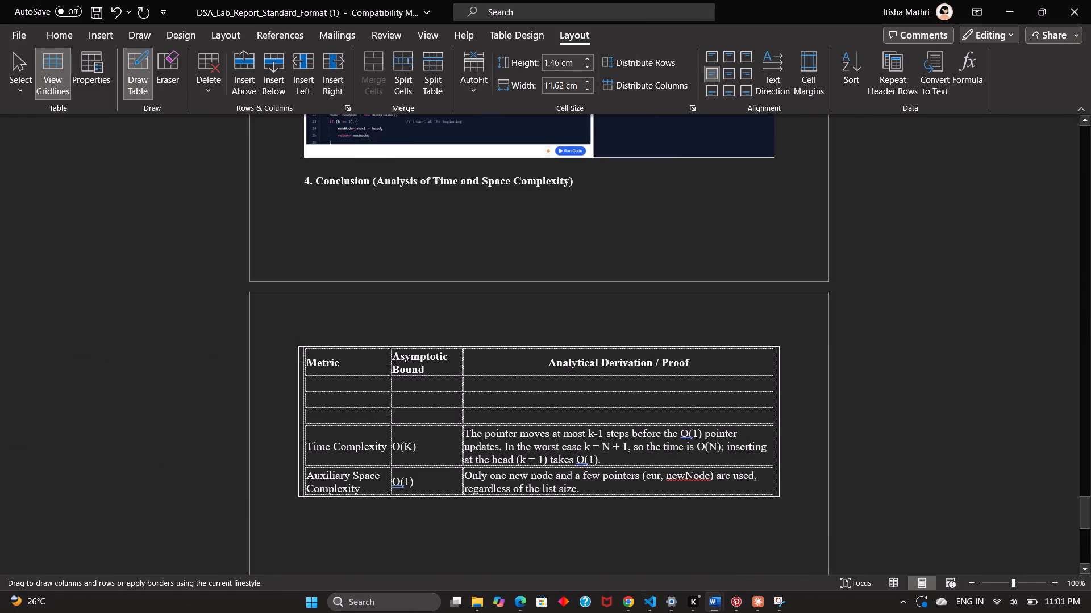
{"action": "left_click", "coordinate": [367, 411]}
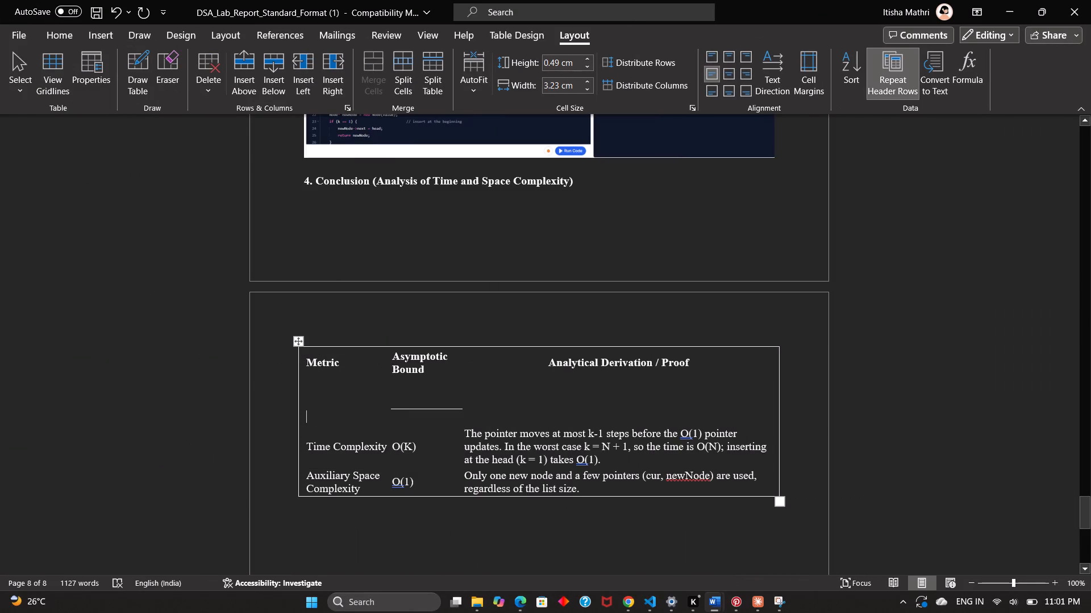
{"action": "left_click", "coordinate": [405, 412]}
{"action": "key", "text": "ctrl+z"}
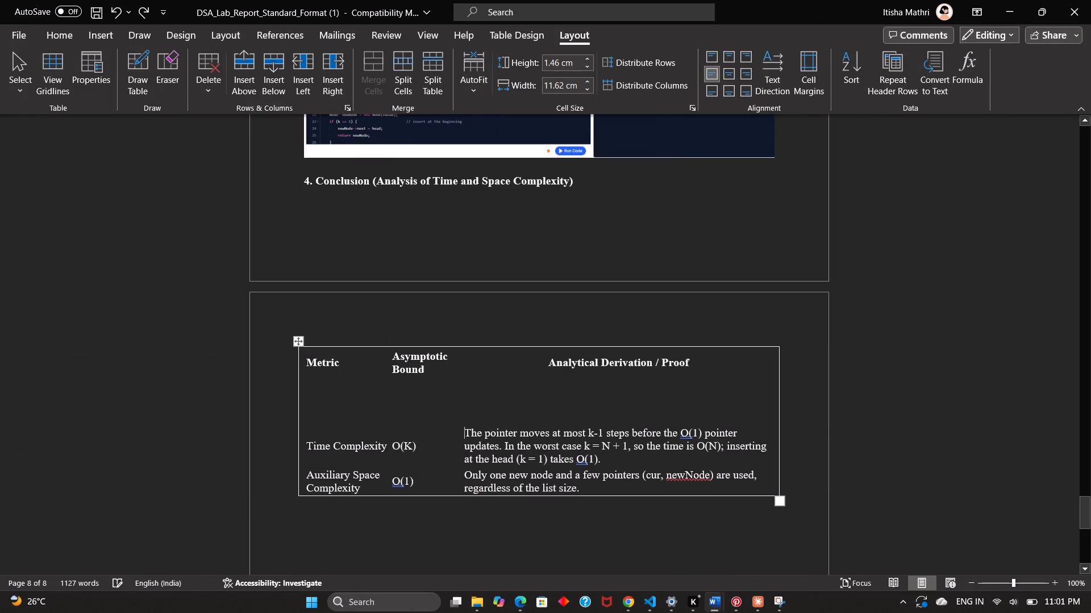
{"action": "key", "text": "ctrl+z"}
{"action": "key", "text": "ctrl+z"}
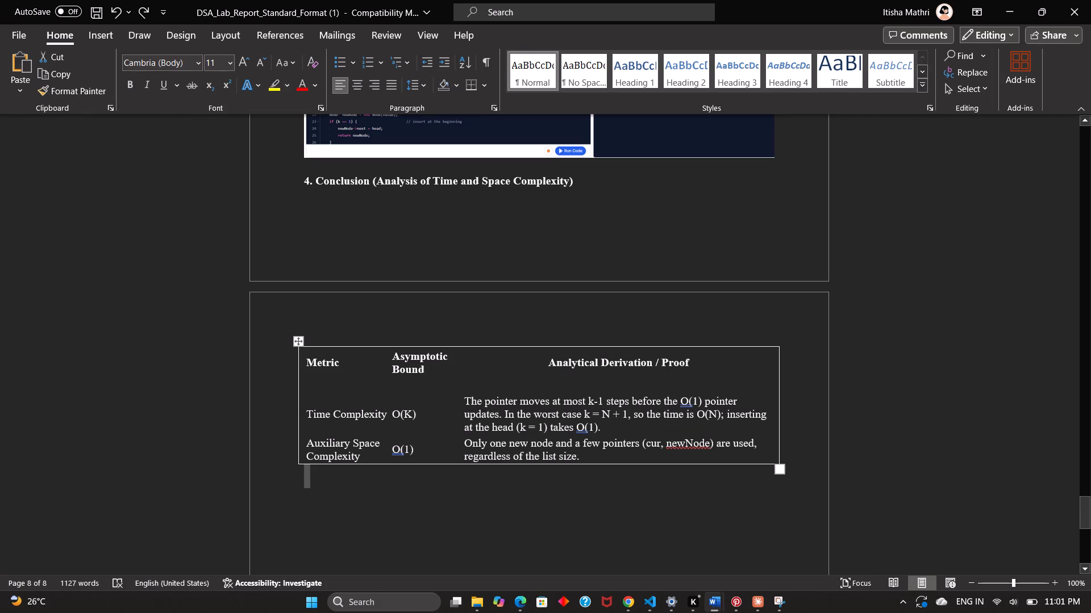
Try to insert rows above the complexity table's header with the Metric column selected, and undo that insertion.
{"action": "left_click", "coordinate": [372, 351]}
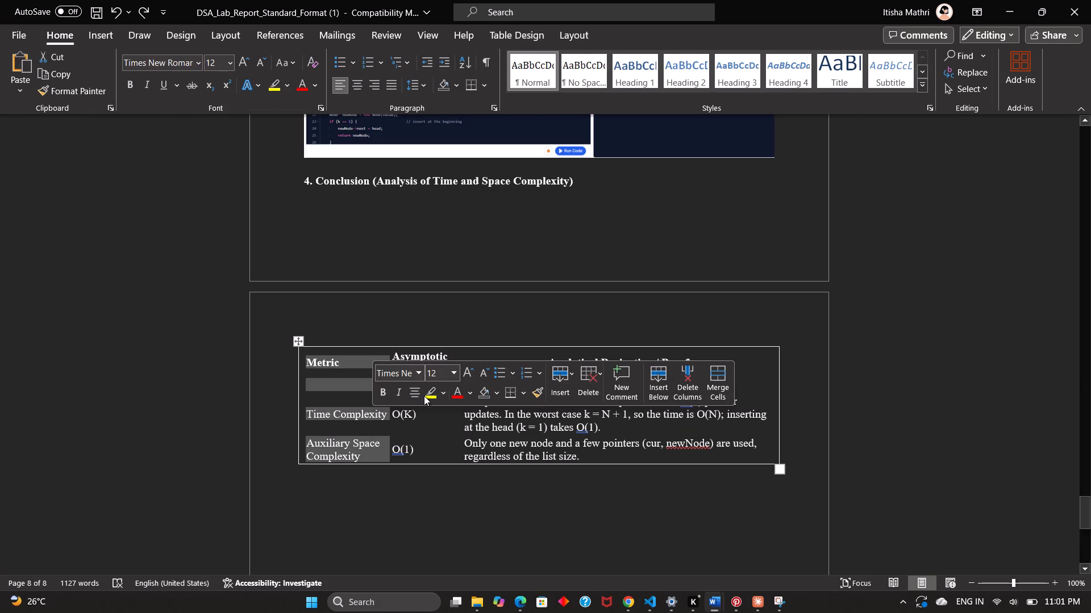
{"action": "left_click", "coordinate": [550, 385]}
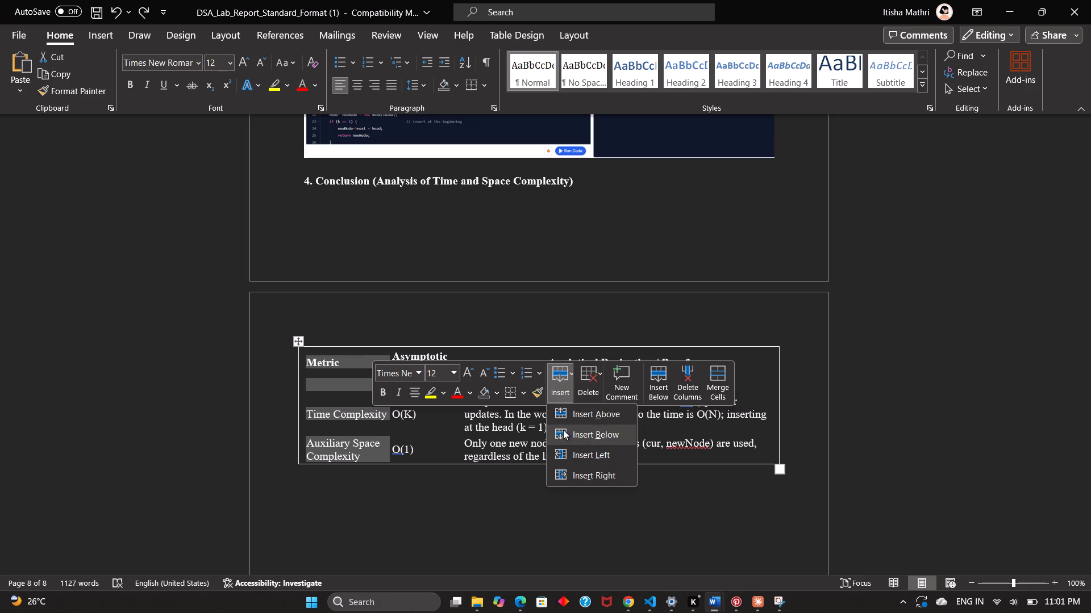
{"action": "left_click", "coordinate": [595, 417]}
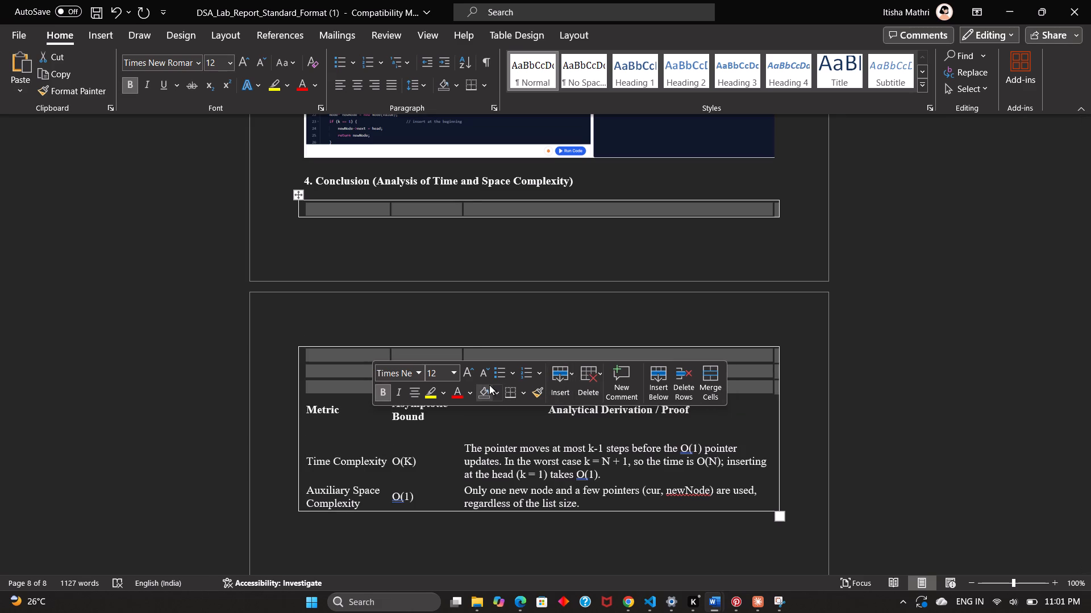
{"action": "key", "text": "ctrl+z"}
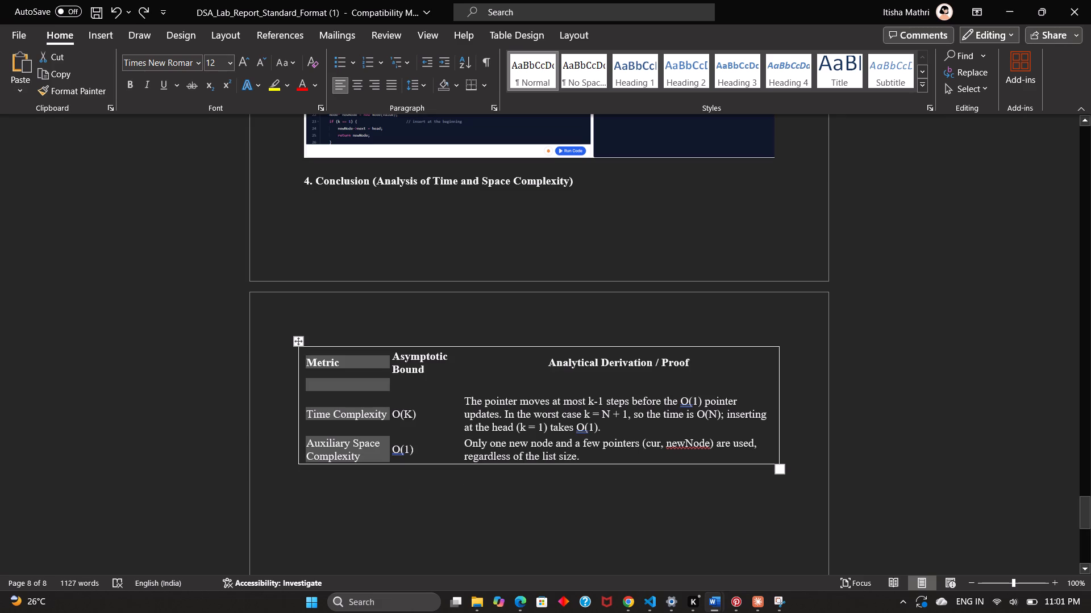
Undo the complexity table's outside border and the remaining empty row beneath its header.
{"action": "left_click", "coordinate": [469, 411]}
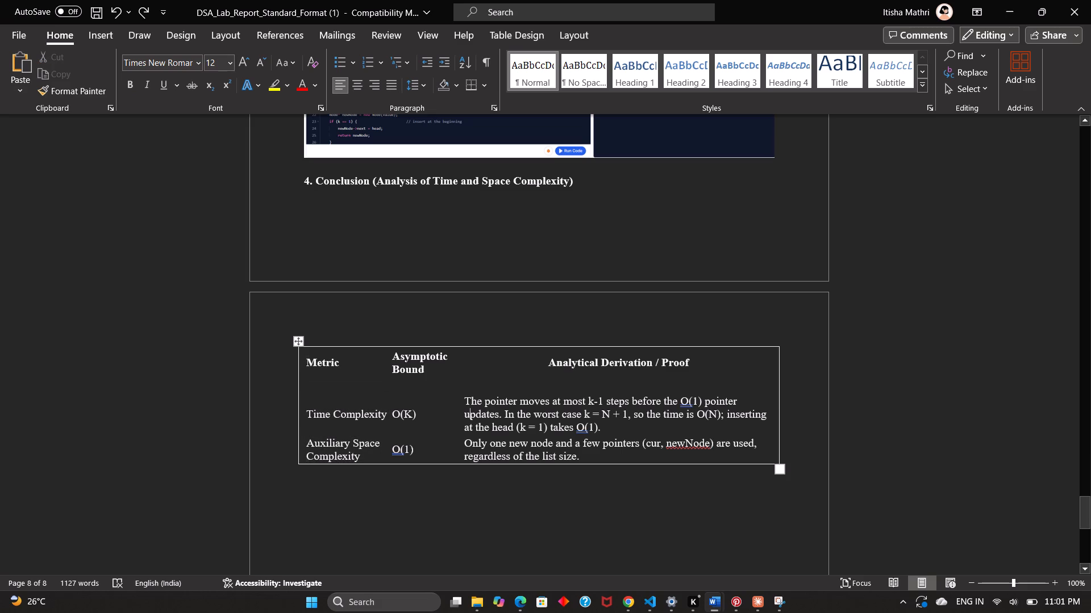
{"action": "left_click", "coordinate": [520, 531]}
{"action": "left_click", "coordinate": [443, 494]}
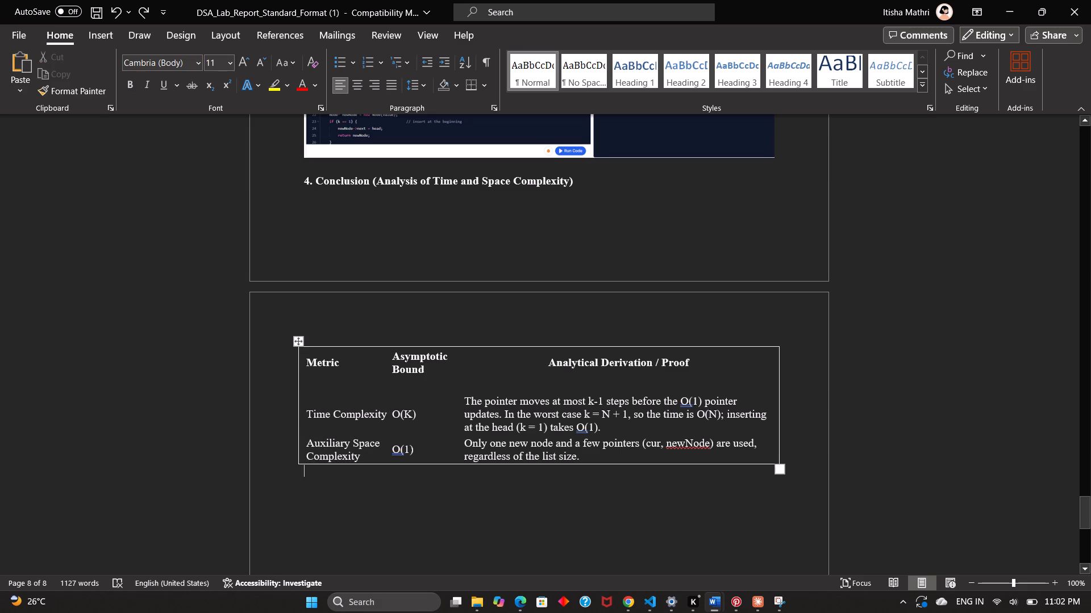
{"action": "key", "text": "ctrl+z"}
{"action": "key", "text": "ctrl+z"}
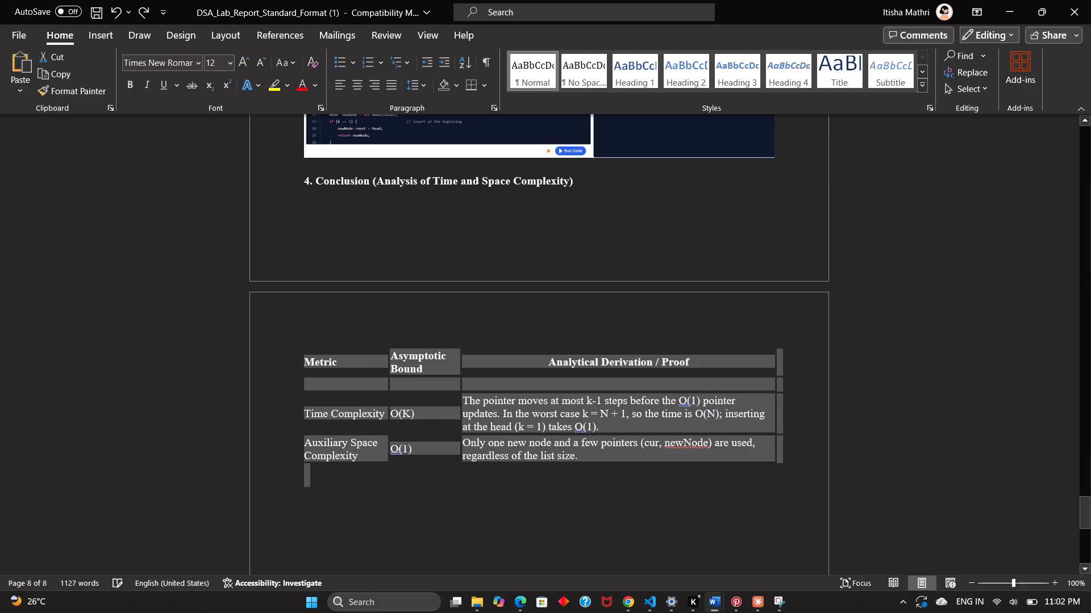
{"action": "key", "text": "ctrl+z"}
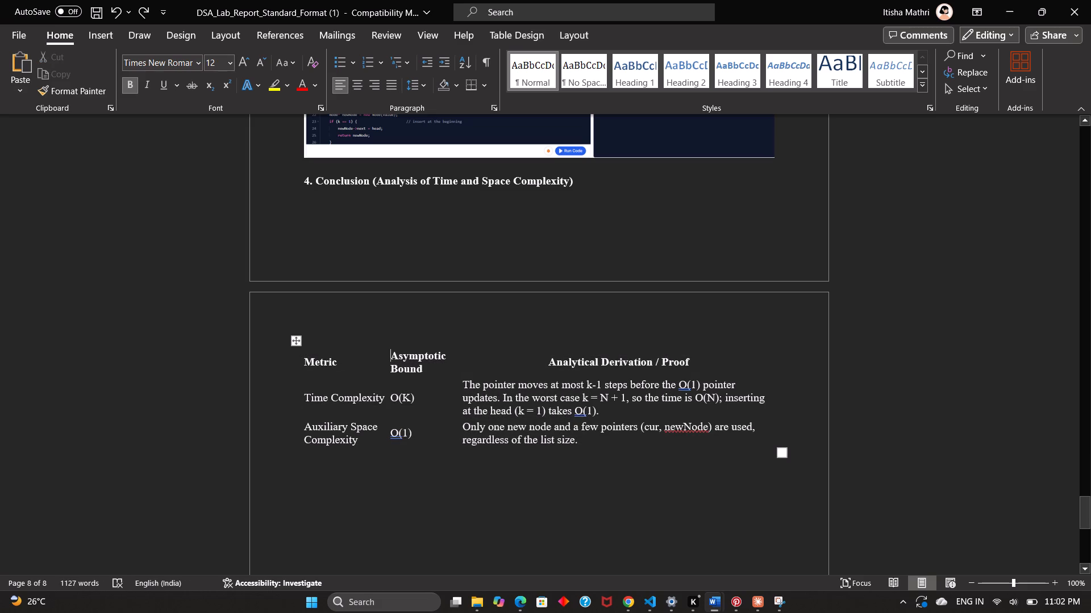
Remove the centring from the "Analytical Derivation / Proof" header so it is left-aligned.
{"action": "left_click", "coordinate": [546, 366]}
{"action": "key", "text": "BackSpace"}
{"action": "key", "text": "BackSpace"}
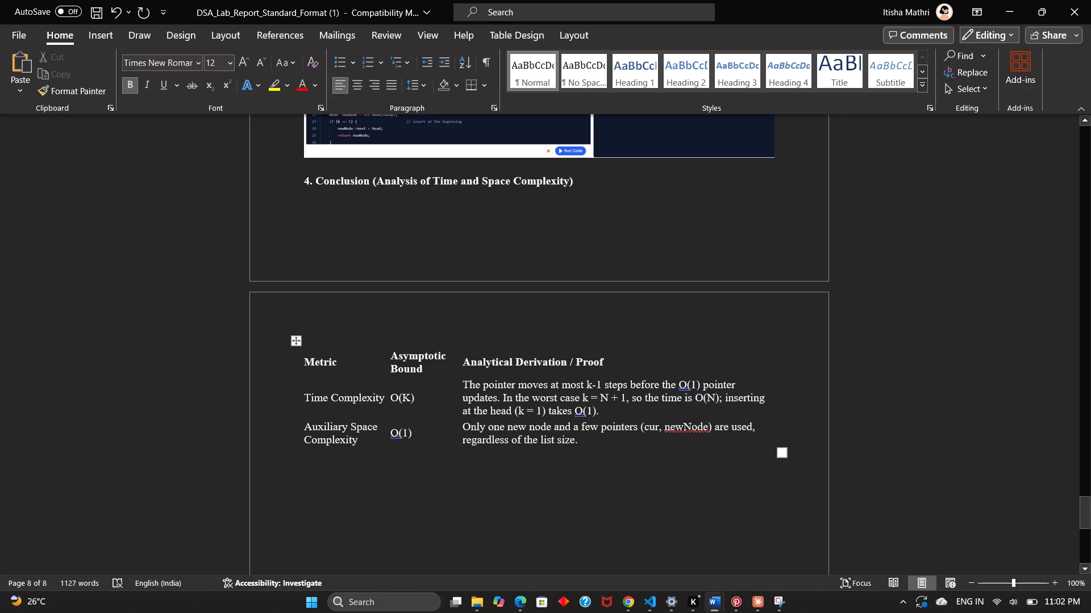
Add an empty paragraph below the Question 2 complexity table.
{"action": "scroll", "coordinate": [546, 366], "scroll_direction": "down", "scroll_amount": 1}
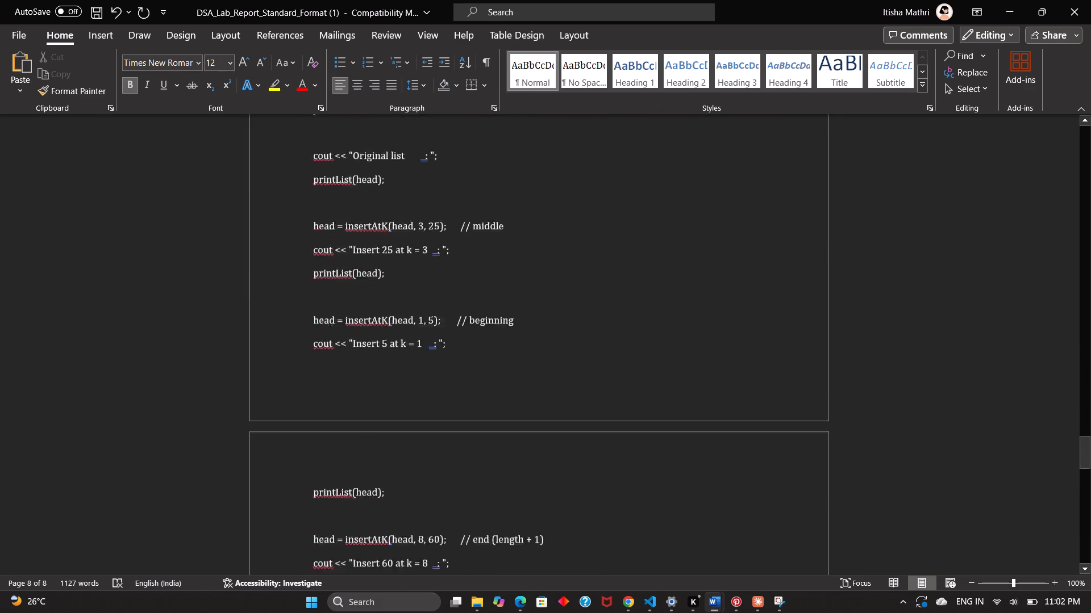
{"action": "scroll", "coordinate": [546, 366], "scroll_direction": "down", "scroll_amount": 1}
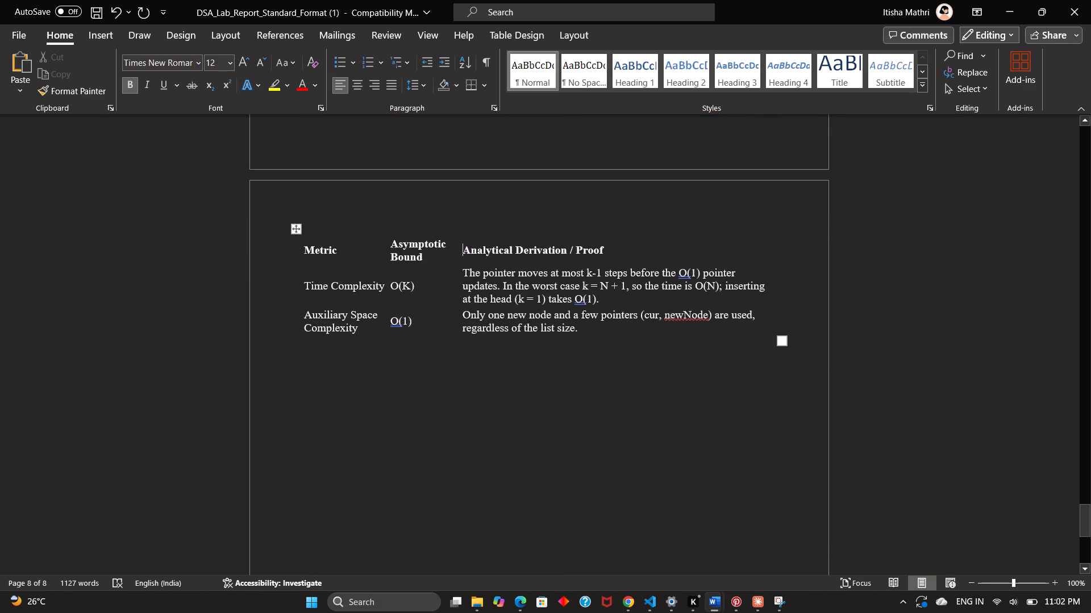
{"action": "left_click", "coordinate": [581, 341]}
{"action": "key", "text": "Return"}
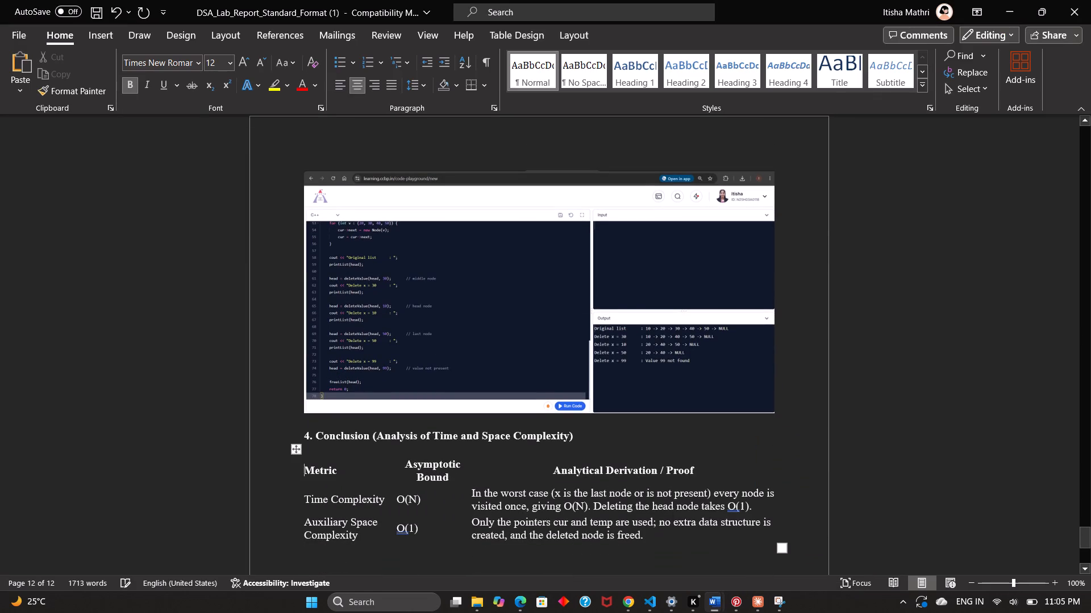
{"action": "left_click", "coordinate": [403, 463]}
{"action": "key", "text": "BackSpace"}
{"action": "left_click", "coordinate": [551, 472]}
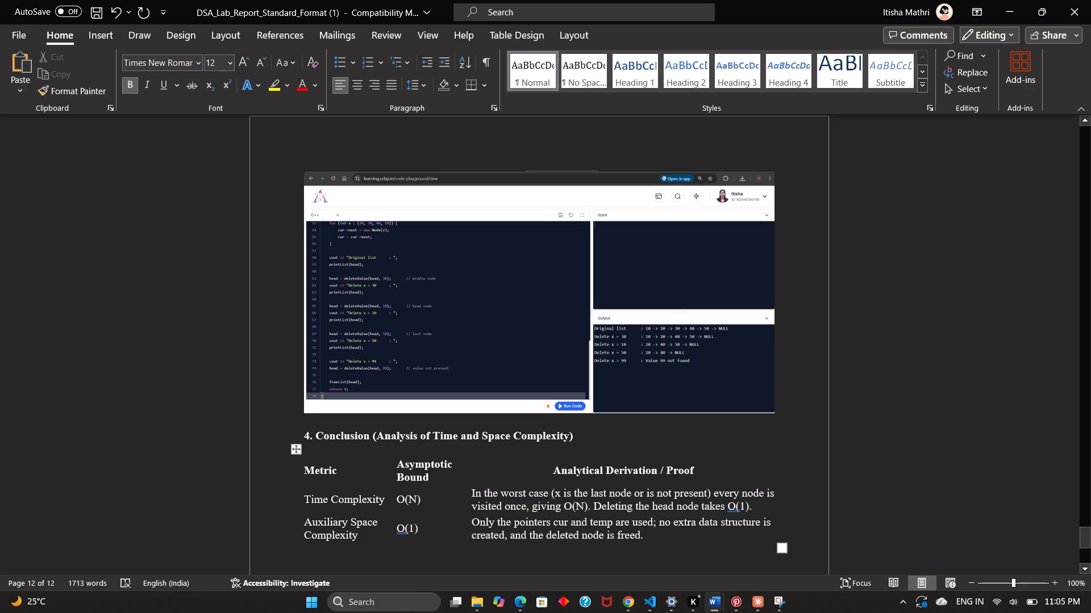
{"action": "key", "text": "BackSpace"}
Review the Question 3 section of the report, going back from the conclusion table towards the source code.
{"action": "scroll", "coordinate": [551, 472], "scroll_direction": "up", "scroll_amount": 2}
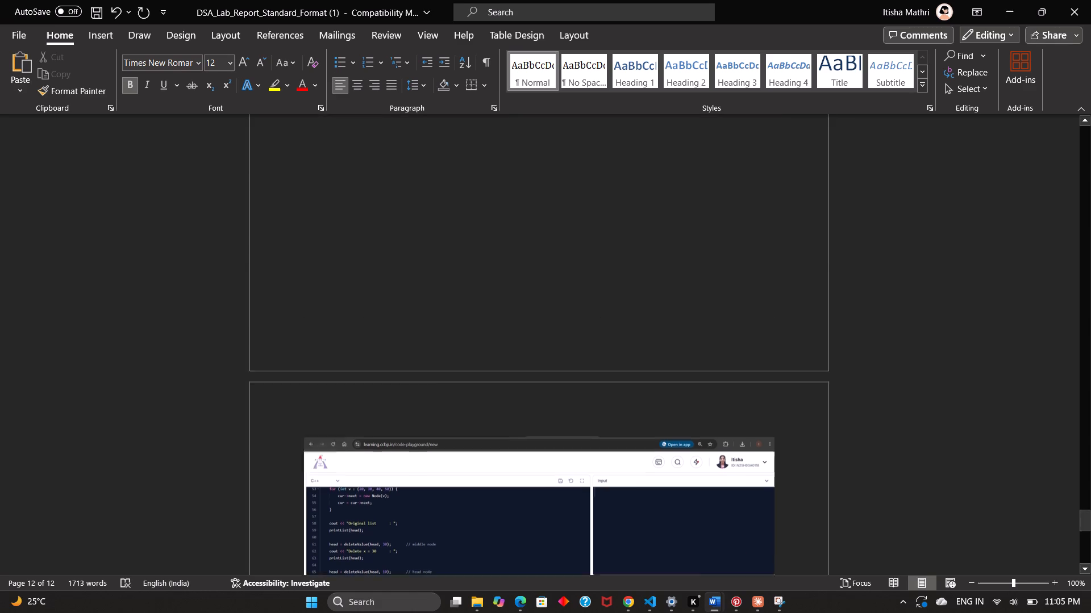
{"action": "scroll", "coordinate": [551, 472], "scroll_direction": "up", "scroll_amount": 3}
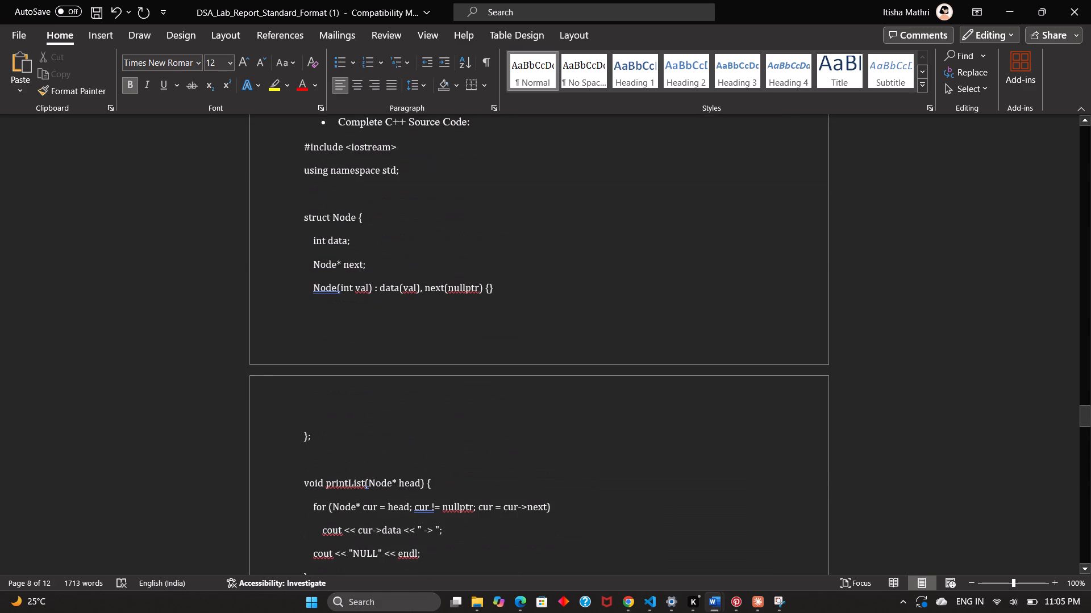
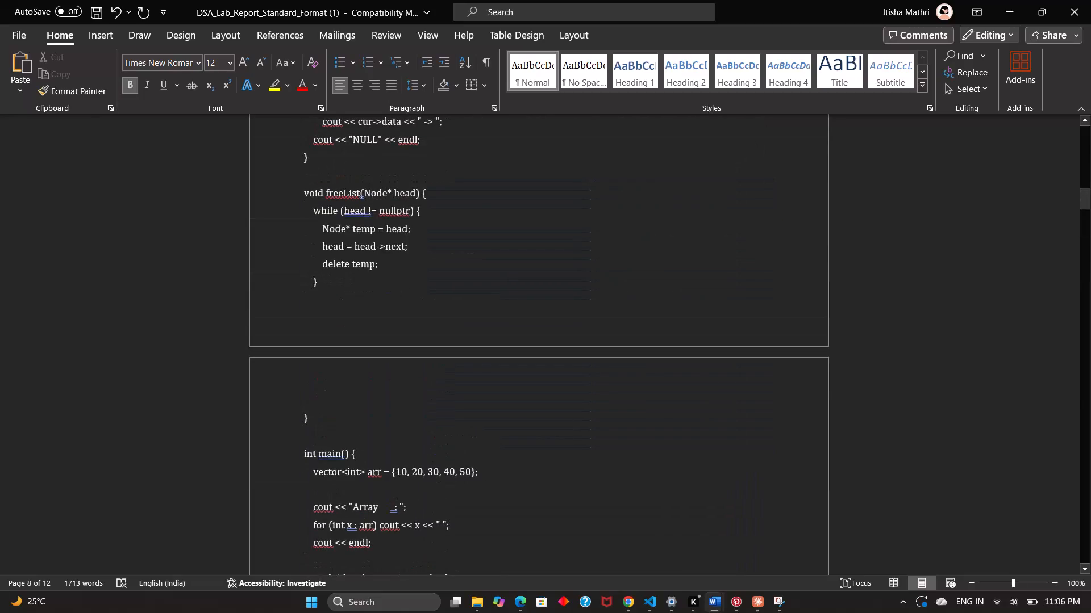
Replace the Student Name placeholder in the report's header table with the student's name.
{"action": "scroll", "coordinate": [551, 472], "scroll_direction": "up", "scroll_amount": 2}
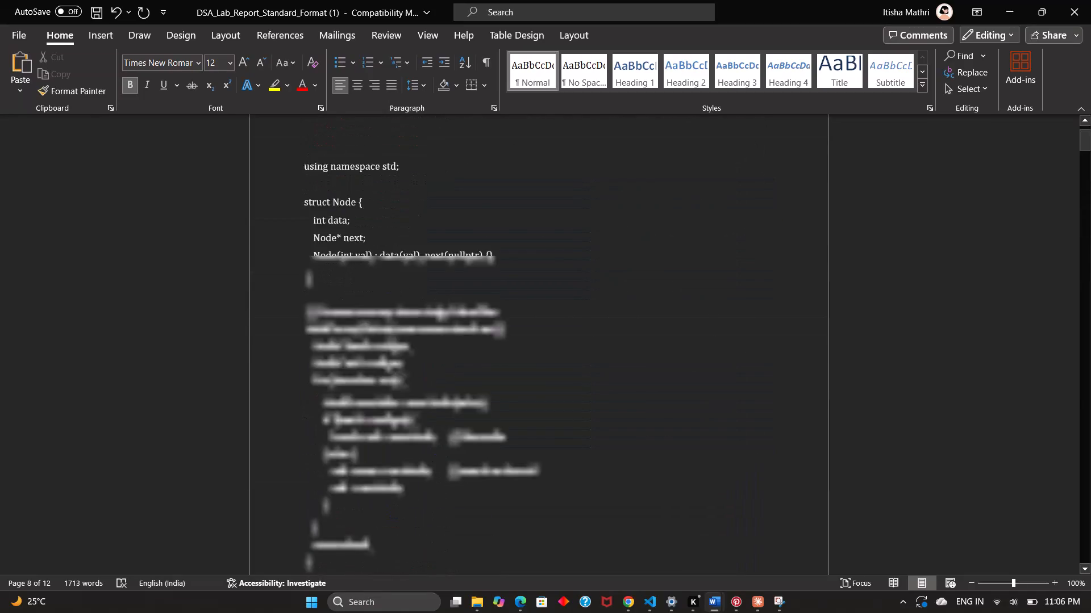
{"action": "scroll", "coordinate": [551, 472], "scroll_direction": "up", "scroll_amount": 1}
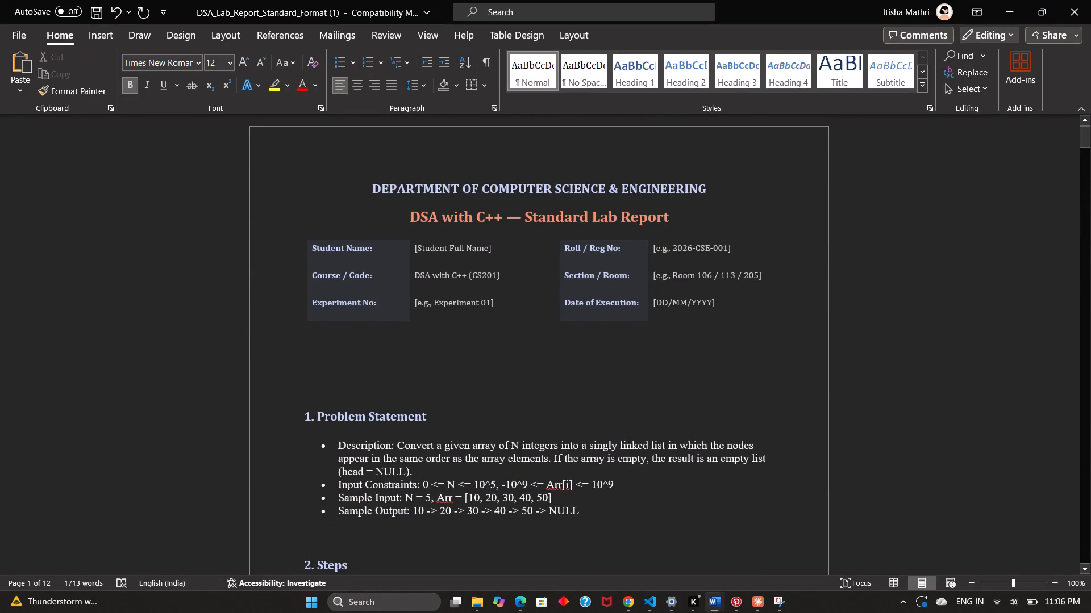
{"action": "left_click", "coordinate": [498, 247]}
{"action": "key", "text": "BackSpace"}
{"action": "key", "text": "BackSpace"}
{"action": "key", "text": "BackSpace"}
{"action": "key", "text": "BackSpace"}
{"action": "key", "text": "BackSpace"}
{"action": "key", "text": "BackSpace"}
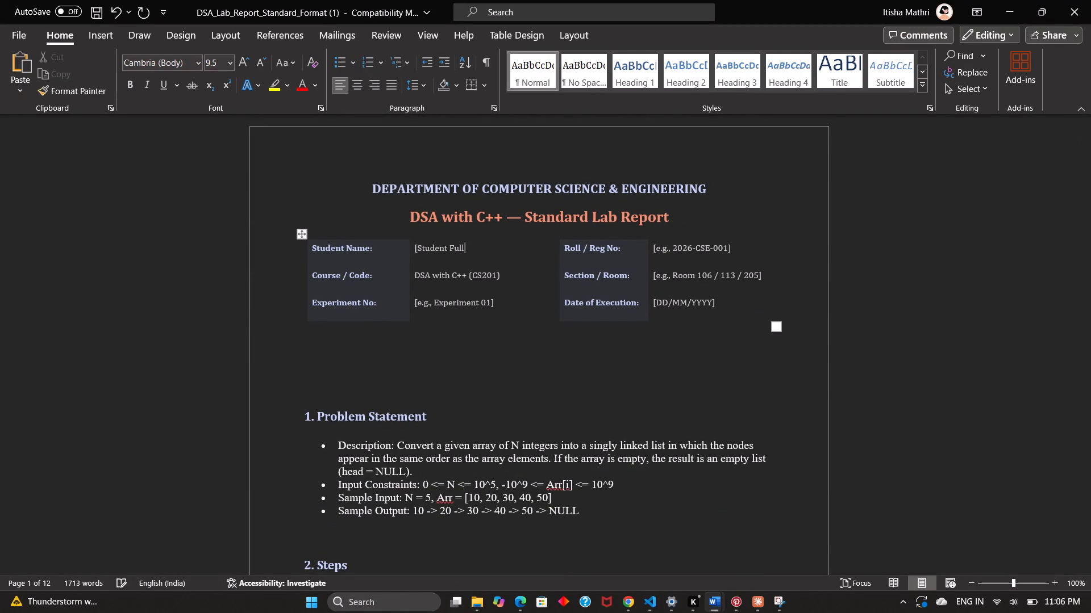
{"action": "key", "text": "BackSpace"}
{"action": "key", "text": "BackSpace"}
{"action": "key", "text": "BackSpace"}
{"action": "key", "text": "BackSpace"}
{"action": "key", "text": "BackSpace"}
{"action": "key", "text": "BackSpace"}
{"action": "key", "text": "BackSpace"}
{"action": "key", "text": "BackSpace"}
{"action": "key", "text": "BackSpace"}
{"action": "key", "text": "BackSpace"}
{"action": "key", "text": "BackSpace"}
{"action": "key", "text": "BackSpace"}
{"action": "key", "text": "BackSpace"}
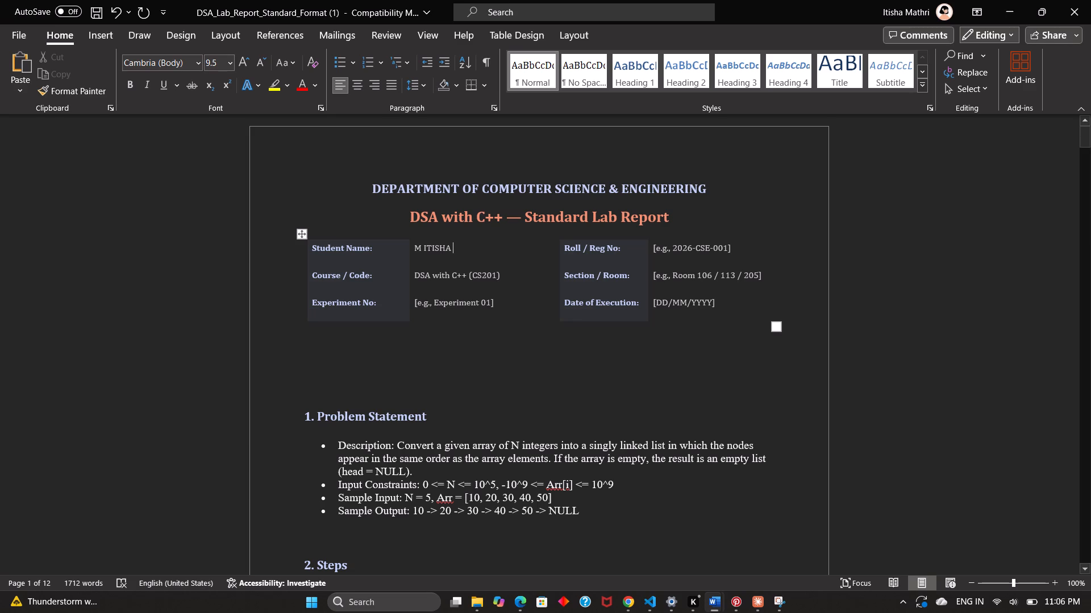
Replace the Experiment No placeholder in the header table with "Experiment 02", without brackets.
{"action": "left_click", "coordinate": [434, 302]}
{"action": "key", "text": "BackSpace"}
{"action": "key", "text": "BackSpace"}
{"action": "key", "text": "BackSpace"}
{"action": "key", "text": "BackSpace"}
{"action": "key", "text": "BackSpace"}
{"action": "key", "text": "BackSpace"}
{"action": "key", "text": "BackSpace"}
{"action": "left_click", "coordinate": [480, 303]}
{"action": "key", "text": "BackSpace"}
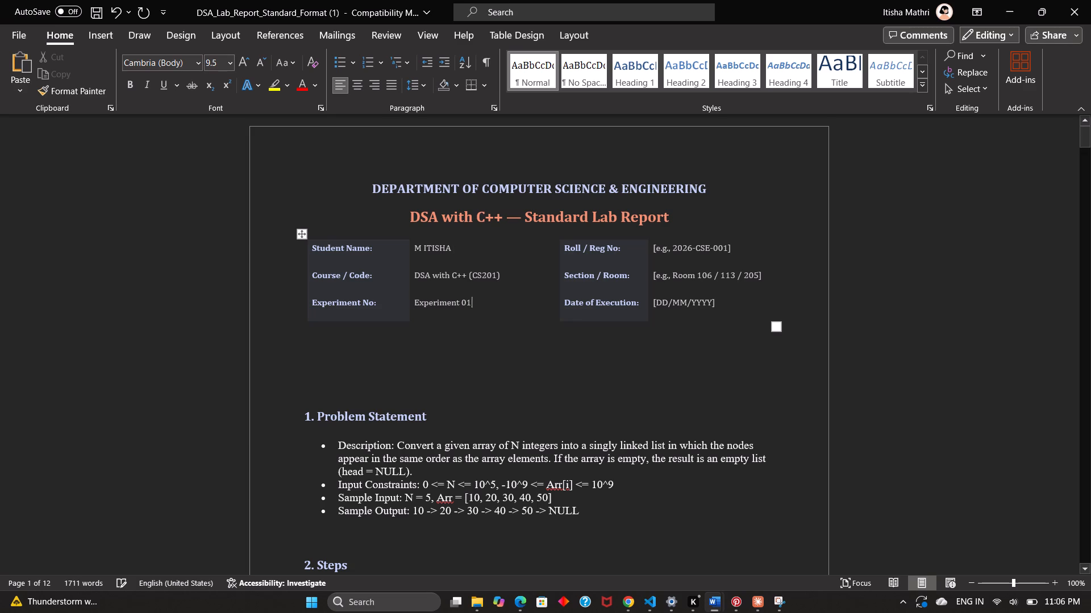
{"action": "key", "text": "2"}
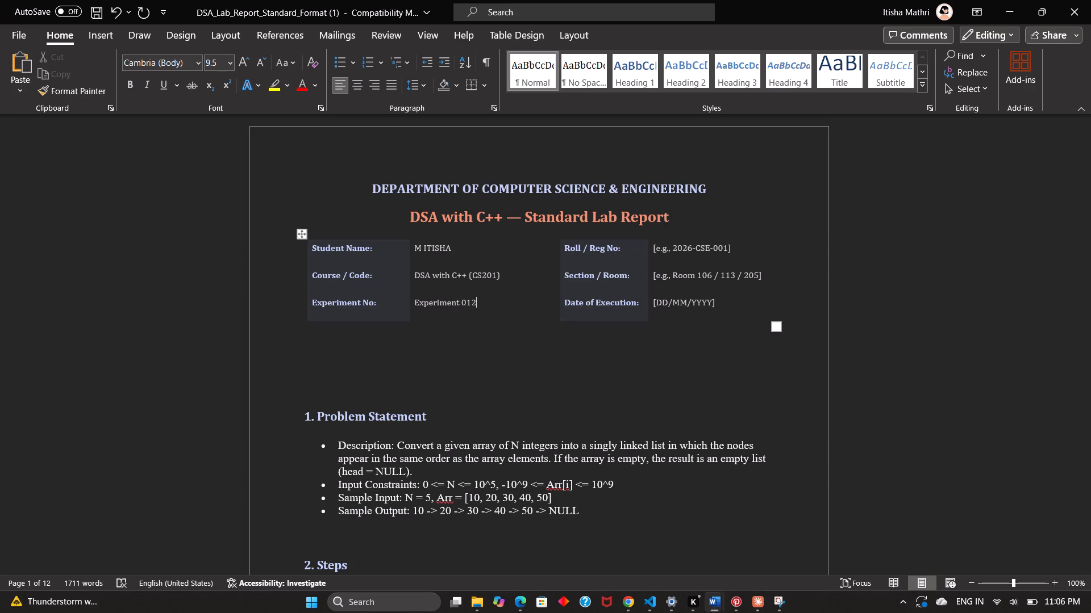
{"action": "key", "text": "BackSpace"}
{"action": "key", "text": "BackSpace"}
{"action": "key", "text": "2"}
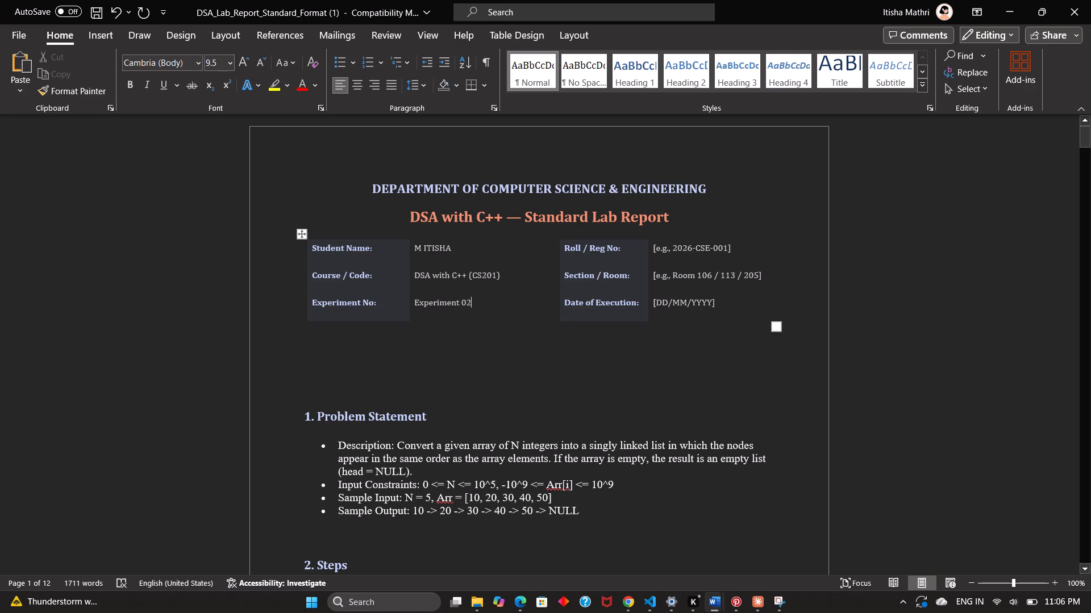
Replace the Roll / Reg No placeholder in the header table with the student's registration number.
{"action": "left_click", "coordinate": [761, 251]}
{"action": "key", "text": "BackSpace"}
{"action": "key", "text": "BackSpace"}
{"action": "key", "text": "BackSpace"}
{"action": "key", "text": "BackSpace"}
{"action": "key", "text": "BackSpace"}
{"action": "key", "text": "BackSpace"}
{"action": "key", "text": "BackSpace"}
{"action": "key", "text": "BackSpace"}
{"action": "key", "text": "BackSpace"}
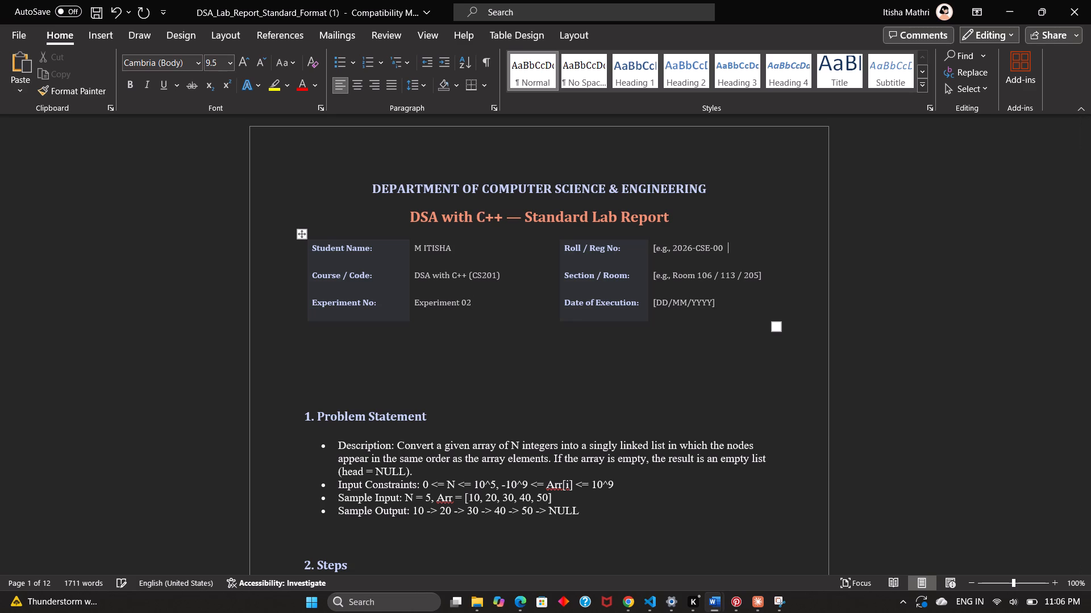
{"action": "key", "text": "BackSpace"}
{"action": "key", "text": "BackSpace"}
{"action": "key", "text": "BackSpace"}
{"action": "key", "text": "BackSpace"}
{"action": "key", "text": "BackSpace"}
{"action": "key", "text": "BackSpace"}
{"action": "key", "text": "BackSpace"}
{"action": "key", "text": "BackSpace"}
{"action": "key", "text": "BackSpace"}
{"action": "key", "text": "BackSpace"}
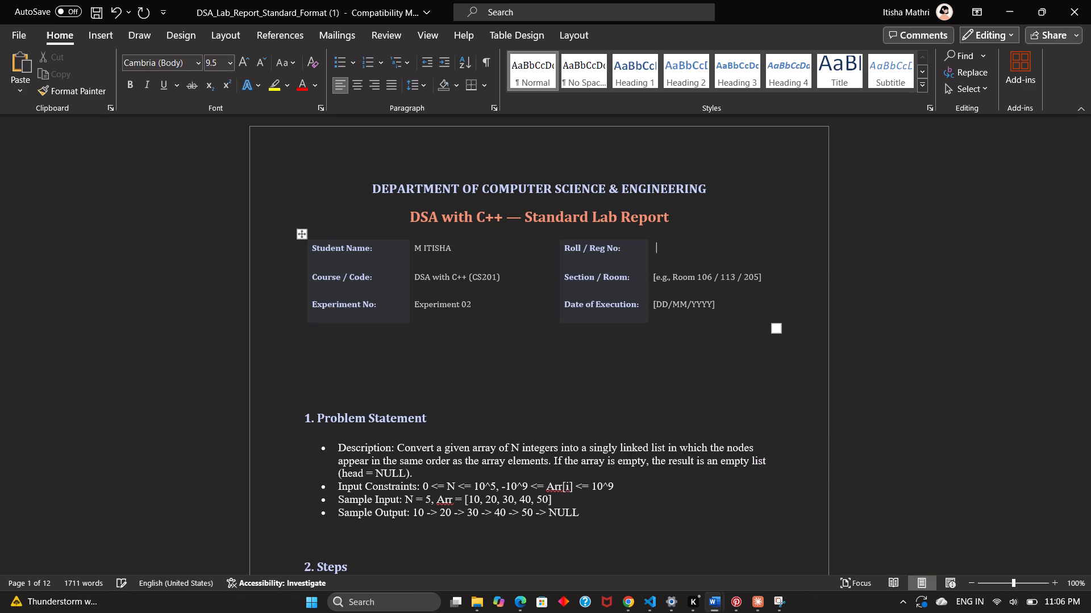
{"action": "key", "text": "BackSpace"}
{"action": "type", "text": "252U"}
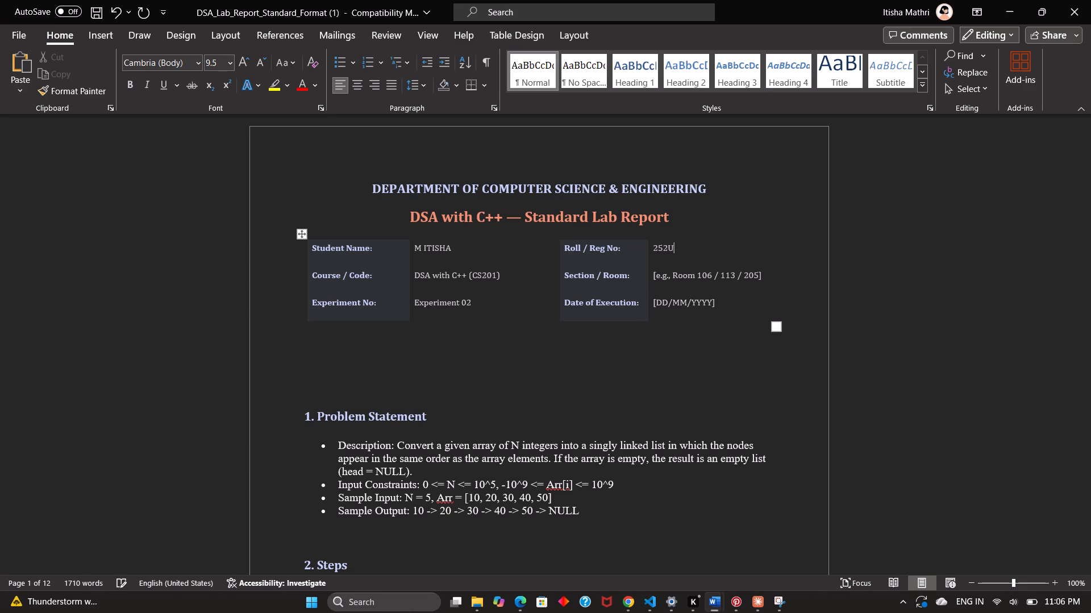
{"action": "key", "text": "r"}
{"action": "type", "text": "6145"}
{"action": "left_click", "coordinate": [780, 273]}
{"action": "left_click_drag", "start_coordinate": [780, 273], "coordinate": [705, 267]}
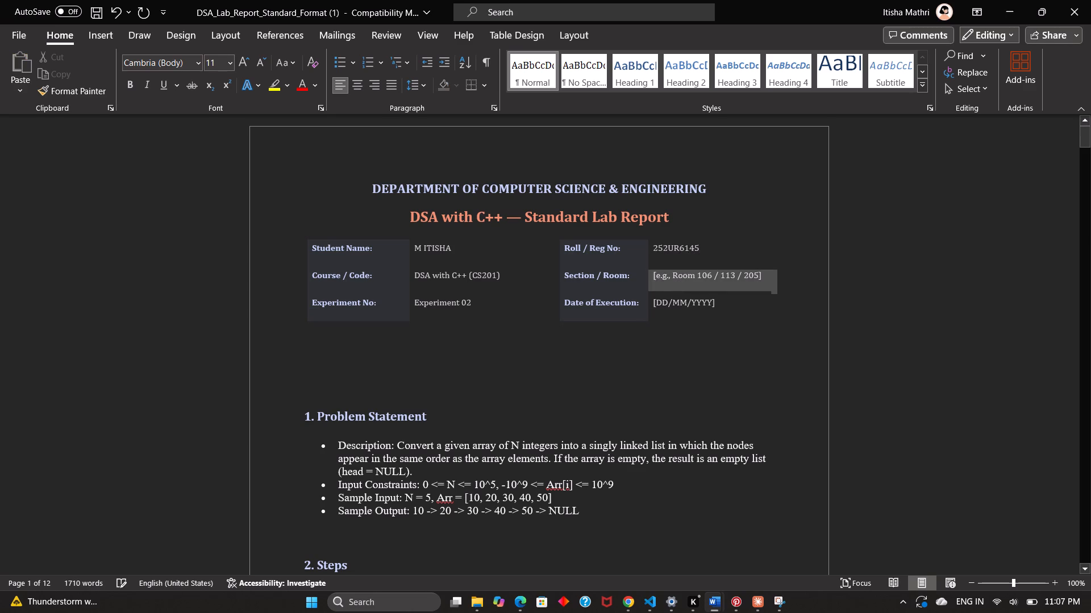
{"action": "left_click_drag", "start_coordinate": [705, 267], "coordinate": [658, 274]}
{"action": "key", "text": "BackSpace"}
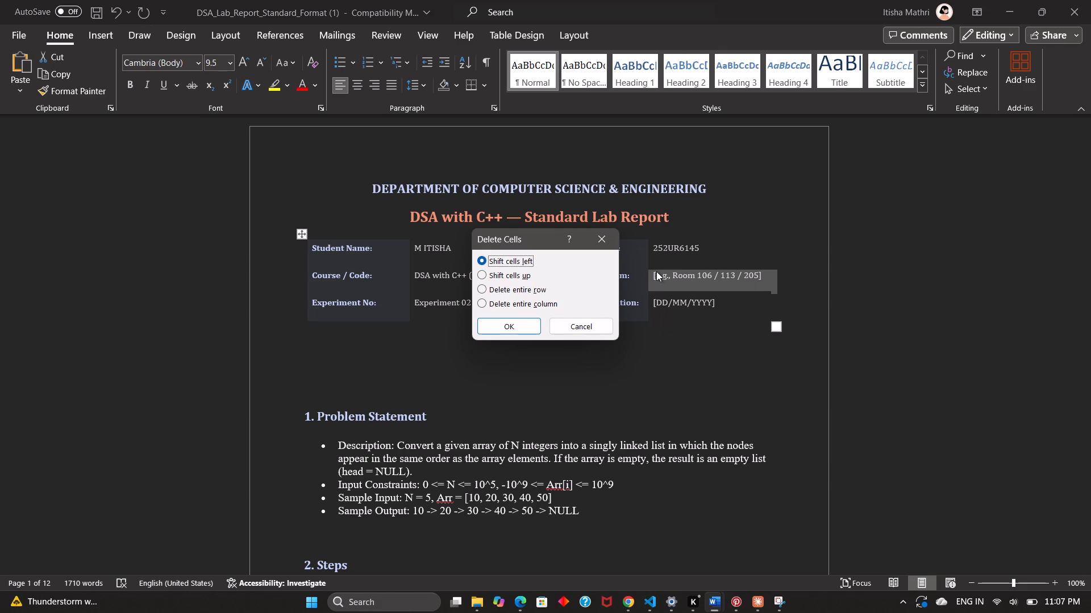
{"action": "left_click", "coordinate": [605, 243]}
Replace the Section / Room placeholder in the header table with "AIML-2C 208".
{"action": "left_click", "coordinate": [764, 282]}
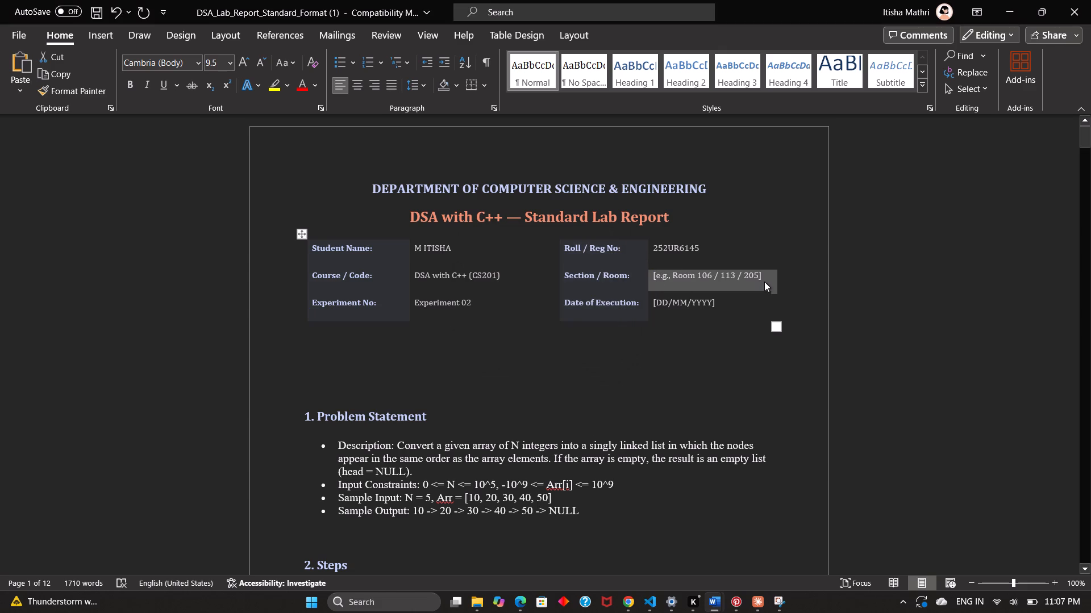
{"action": "key", "text": "BackSpace"}
{"action": "key", "text": "BackSpace"}
{"action": "key", "text": "BackSpace"}
{"action": "key", "text": "BackSpace"}
{"action": "key", "text": "BackSpace"}
{"action": "key", "text": "BackSpace"}
{"action": "key", "text": "BackSpace"}
{"action": "key", "text": "BackSpace"}
{"action": "key", "text": "BackSpace"}
{"action": "key", "text": "BackSpace"}
{"action": "key", "text": "BackSpace"}
{"action": "key", "text": "BackSpace"}
{"action": "key", "text": "BackSpace"}
{"action": "key", "text": "BackSpace"}
{"action": "key", "text": "BackSpace"}
{"action": "key", "text": "BackSpace"}
{"action": "key", "text": "BackSpace"}
{"action": "key", "text": "BackSpace"}
{"action": "key", "text": "BackSpace"}
{"action": "key", "text": "BackSpace"}
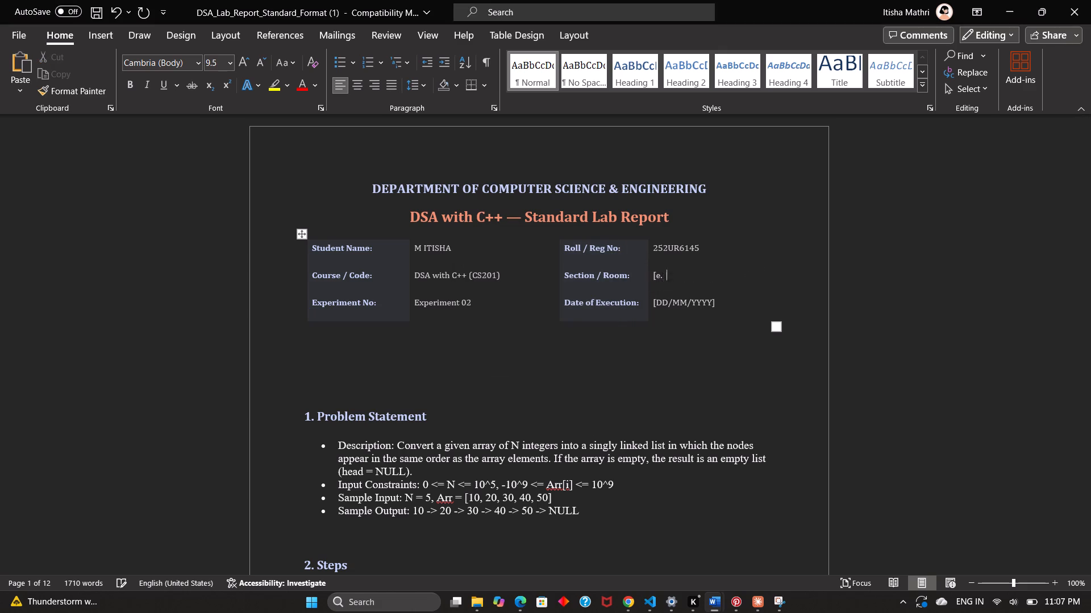
{"action": "key", "text": "BackSpace"}
{"action": "key", "text": "BackSpace"}
{"action": "key", "text": "BackSpace"}
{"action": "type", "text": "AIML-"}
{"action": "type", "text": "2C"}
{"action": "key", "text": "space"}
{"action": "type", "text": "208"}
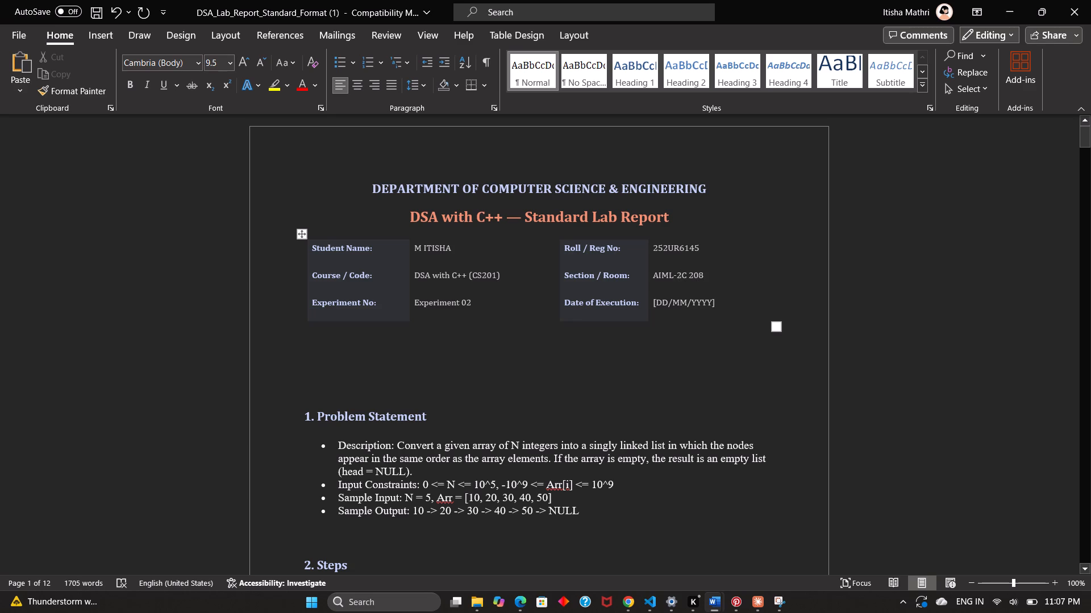
Replace the Date of Execution placeholder in the header table with "01-11-2026".
{"action": "left_click", "coordinate": [736, 306]}
{"action": "key", "text": "BackSpace"}
{"action": "key", "text": "BackSpace"}
{"action": "key", "text": "BackSpace"}
{"action": "key", "text": "BackSpace"}
{"action": "key", "text": "BackSpace"}
{"action": "key", "text": "BackSpace"}
{"action": "key", "text": "BackSpace"}
{"action": "key", "text": "BackSpace"}
{"action": "key", "text": "BackSpace"}
{"action": "key", "text": "BackSpace"}
{"action": "key", "text": "BackSpace"}
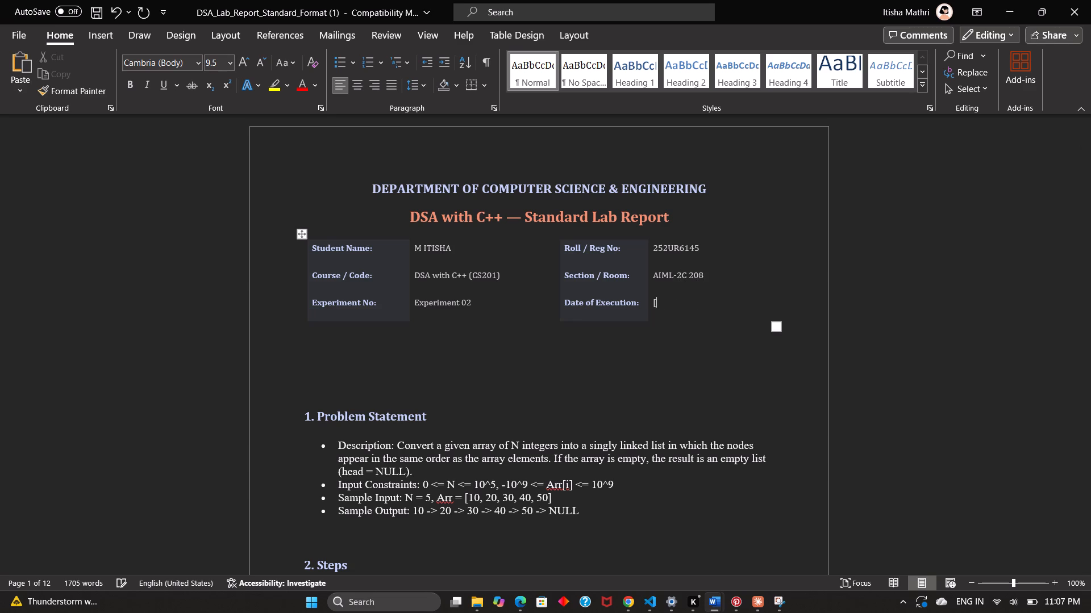
{"action": "key", "text": "BackSpace"}
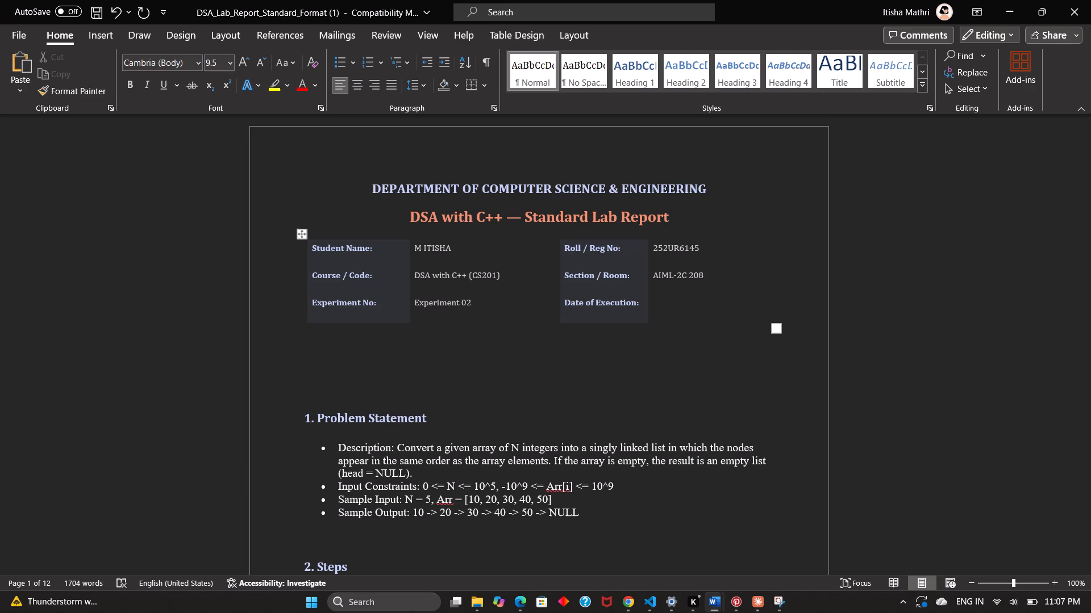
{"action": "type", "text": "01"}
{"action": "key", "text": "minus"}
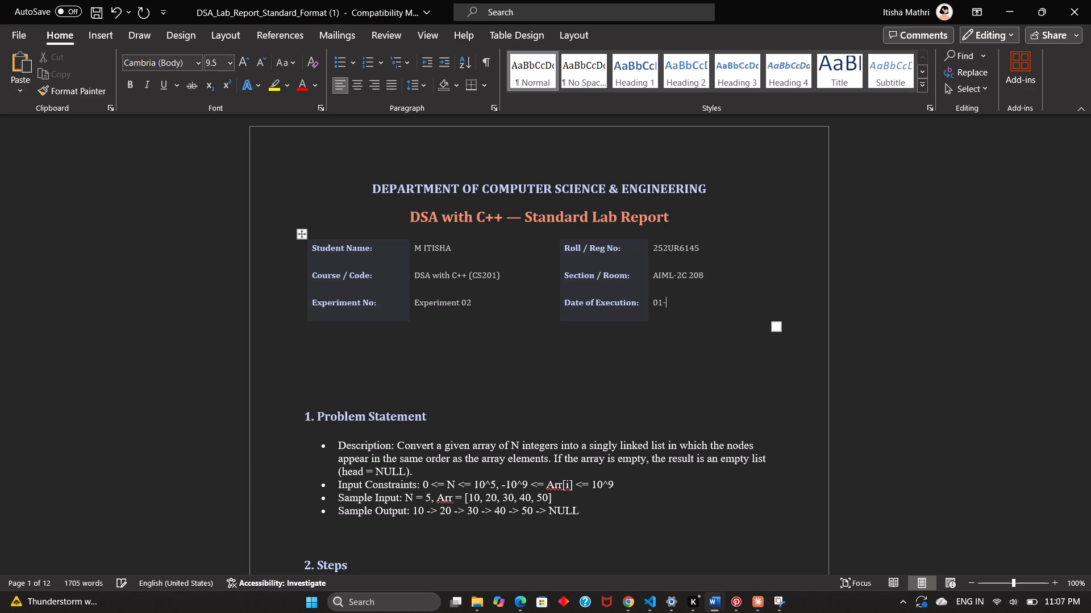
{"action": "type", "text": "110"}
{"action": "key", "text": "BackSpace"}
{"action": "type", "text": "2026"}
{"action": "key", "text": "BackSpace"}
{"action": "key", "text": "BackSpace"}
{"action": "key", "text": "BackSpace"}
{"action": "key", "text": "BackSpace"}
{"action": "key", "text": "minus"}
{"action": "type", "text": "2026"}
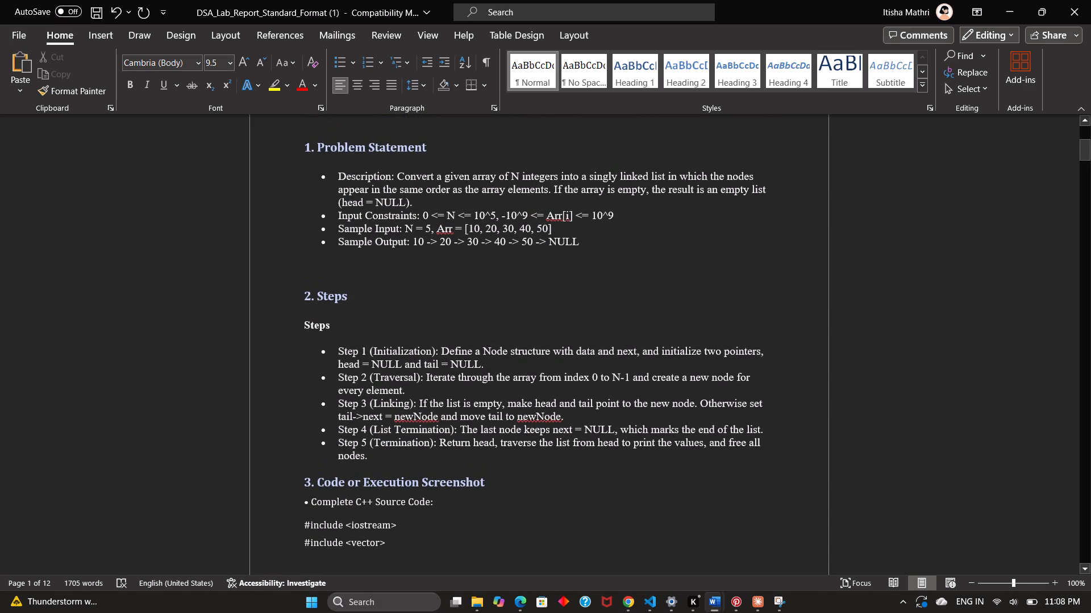
Delete the duplicate "Steps" line beneath the "2. Steps" heading of the first question.
{"action": "left_click", "coordinate": [333, 322]}
{"action": "key", "text": "BackSpace"}
{"action": "key", "text": "BackSpace"}
{"action": "key", "text": "BackSpace"}
{"action": "key", "text": "BackSpace"}
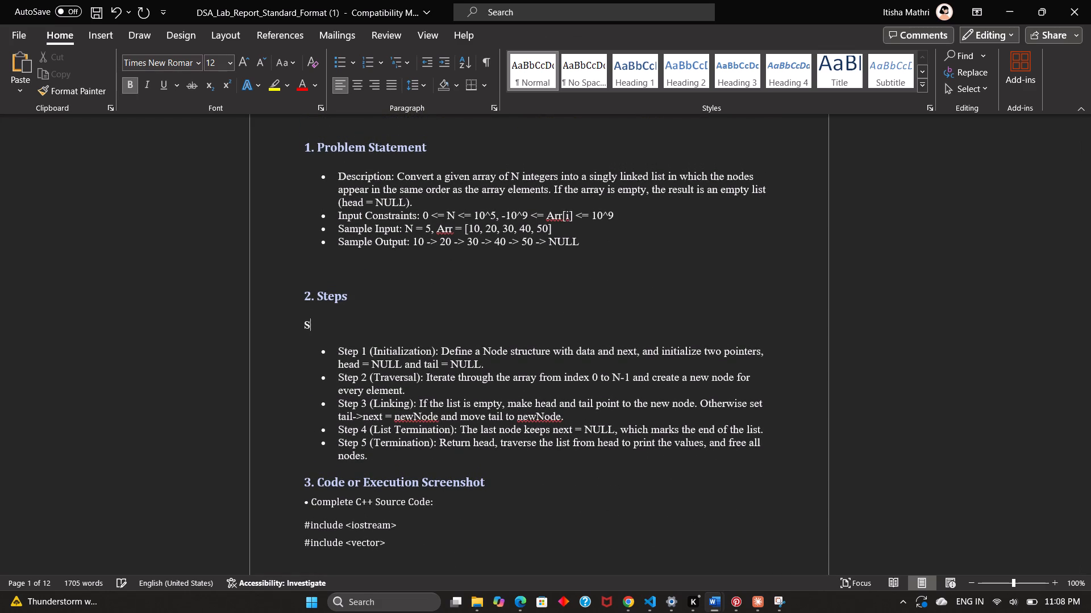
{"action": "key", "text": "BackSpace"}
{"action": "key", "text": "BackSpace"}
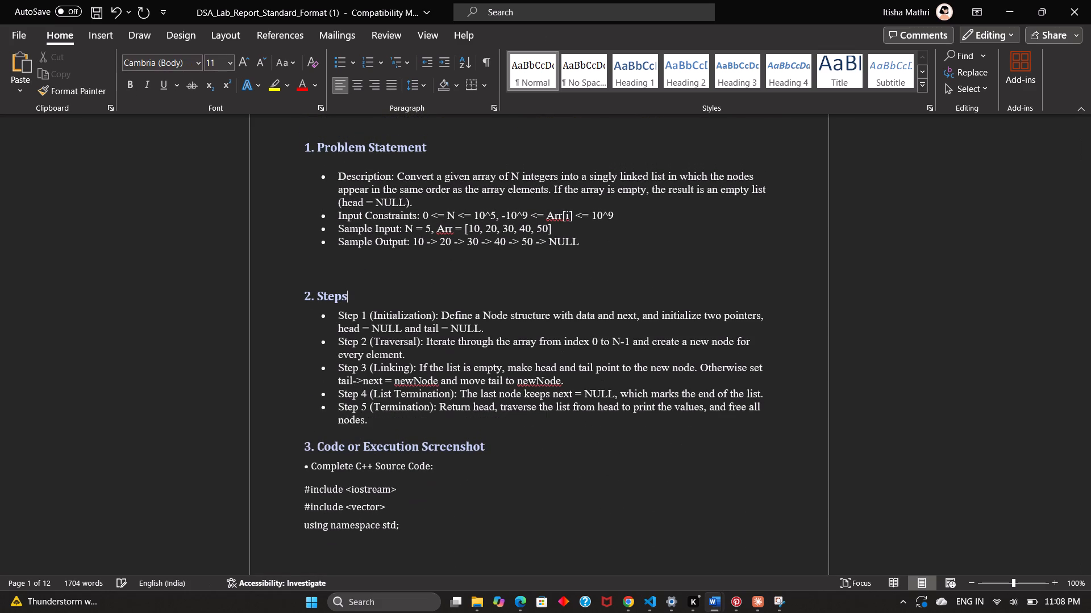
Add a blank, unbulleted line after Step 5 (Termination), above the "3. Code or Execution Screenshot" heading.
{"action": "left_click", "coordinate": [383, 425]}
{"action": "key", "text": "Return"}
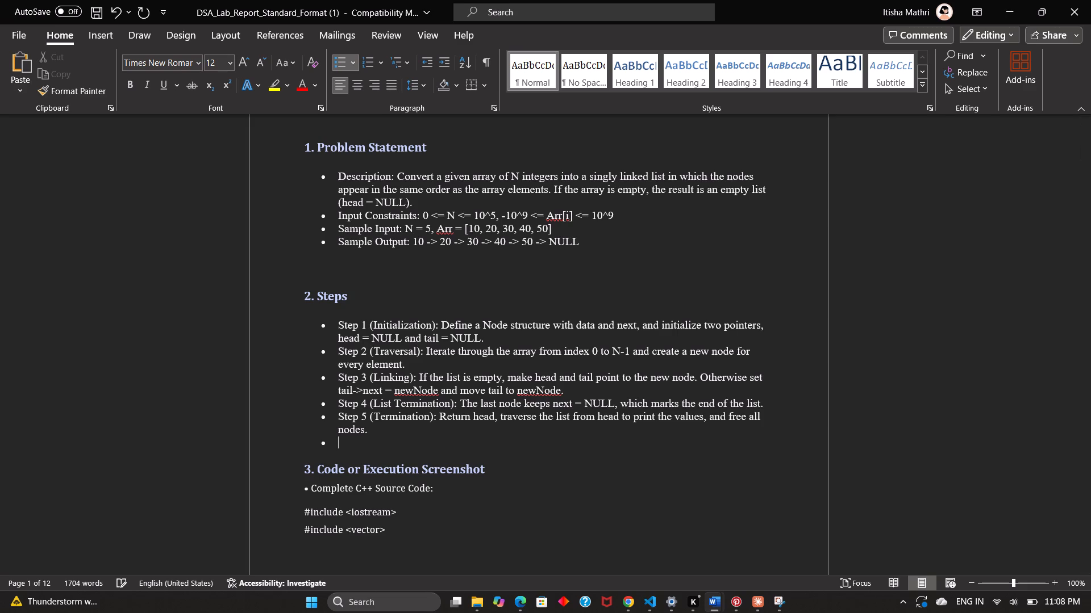
{"action": "left_click", "coordinate": [378, 444]}
{"action": "key", "text": "BackSpace"}
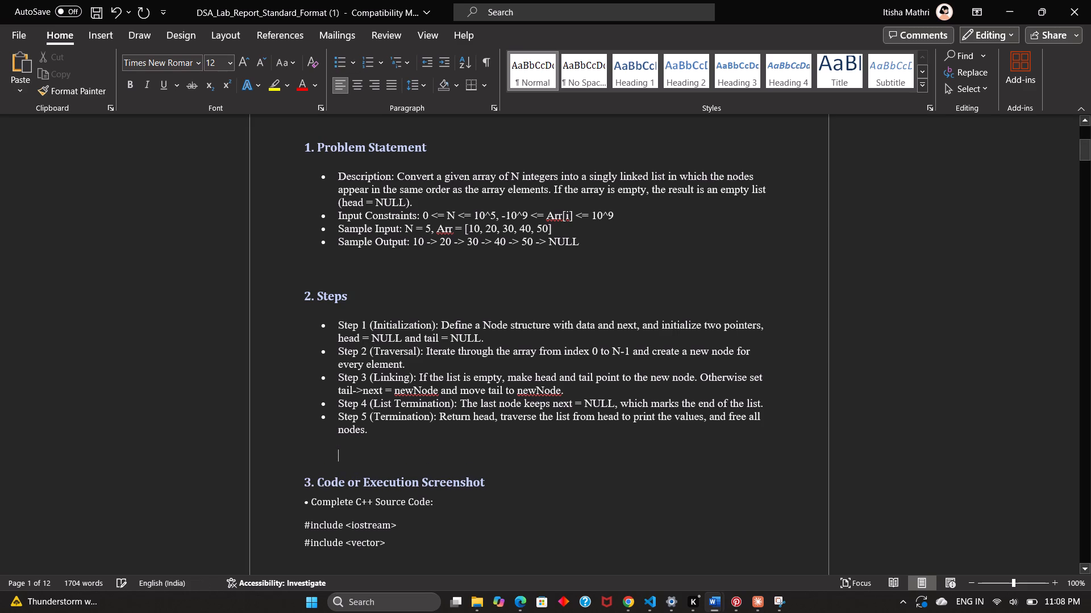
Copy the formatted "1. Problem Statement" heading of the first question.
{"action": "scroll", "coordinate": [378, 444], "scroll_direction": "down", "scroll_amount": 1}
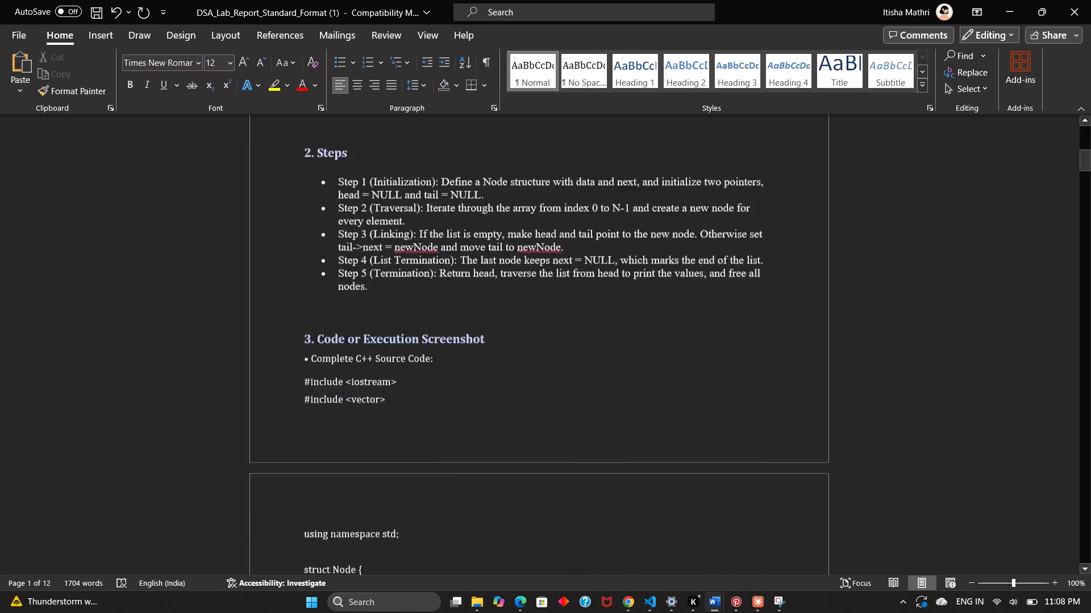
{"action": "scroll", "coordinate": [378, 444], "scroll_direction": "down", "scroll_amount": 1}
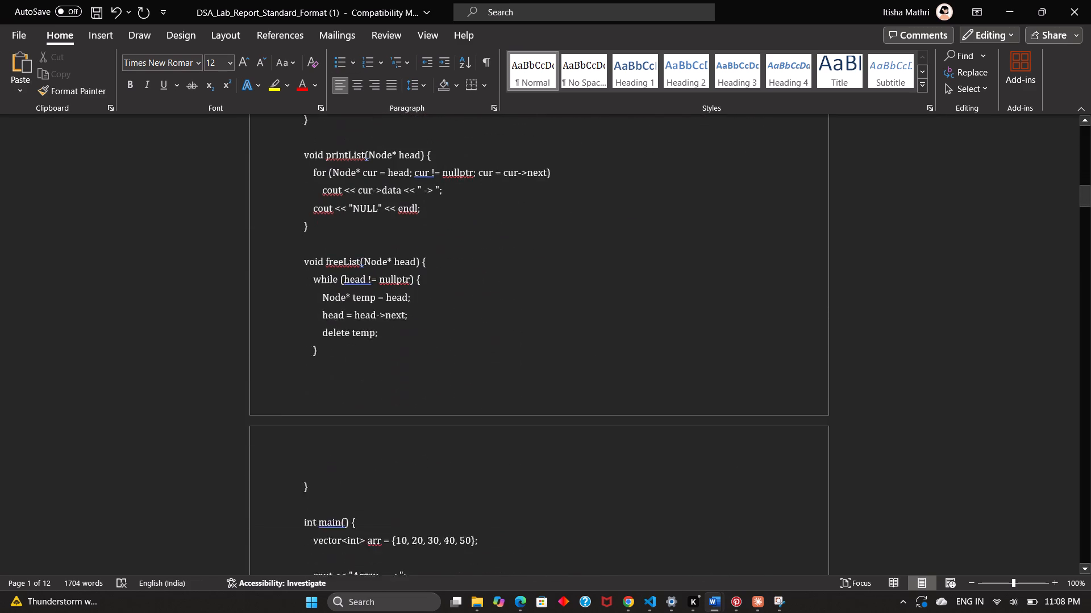
{"action": "scroll", "coordinate": [378, 444], "scroll_direction": "down", "scroll_amount": 1}
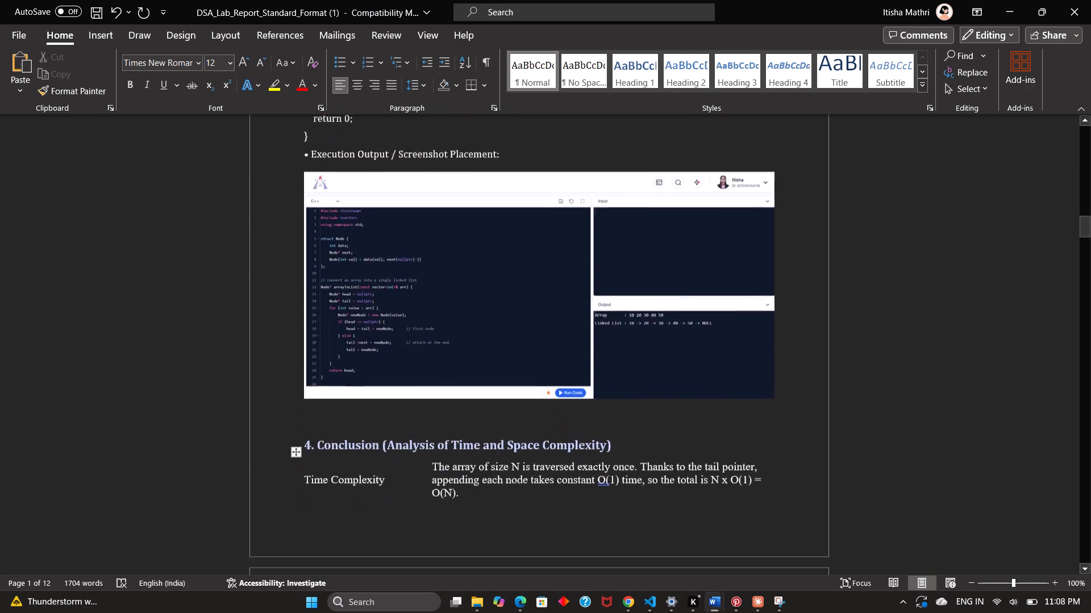
{"action": "scroll", "coordinate": [378, 444], "scroll_direction": "down", "scroll_amount": 2}
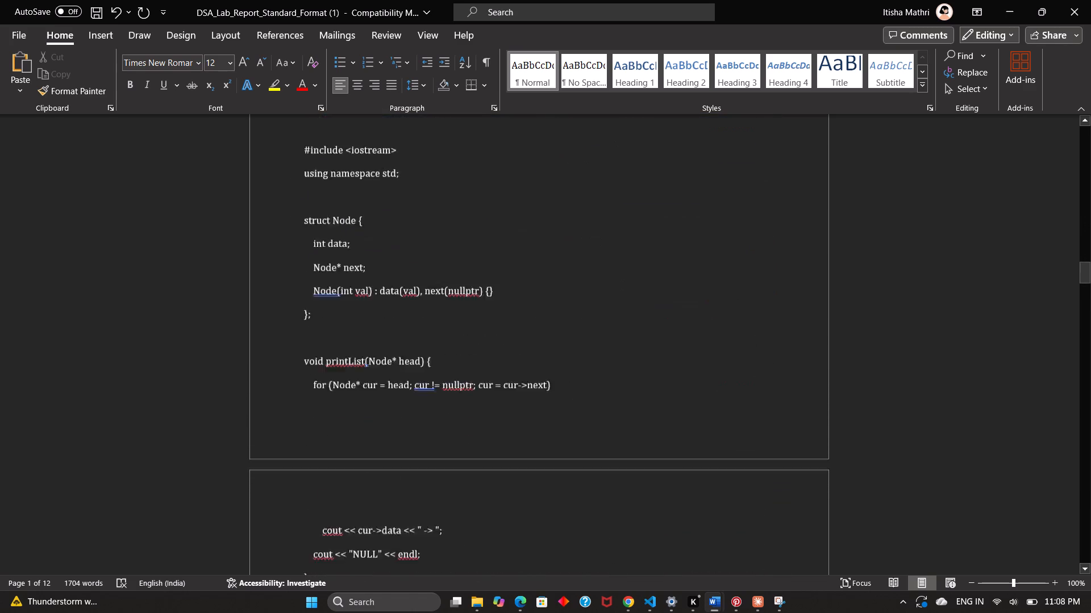
{"action": "scroll", "coordinate": [378, 444], "scroll_direction": "up", "scroll_amount": 2}
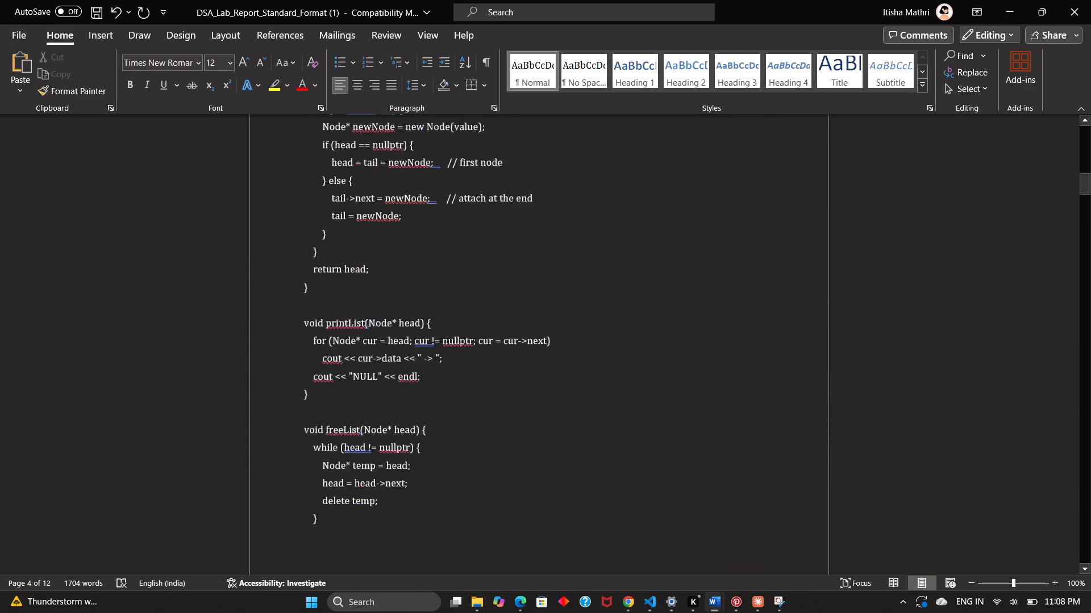
{"action": "scroll", "coordinate": [378, 444], "scroll_direction": "up", "scroll_amount": 2}
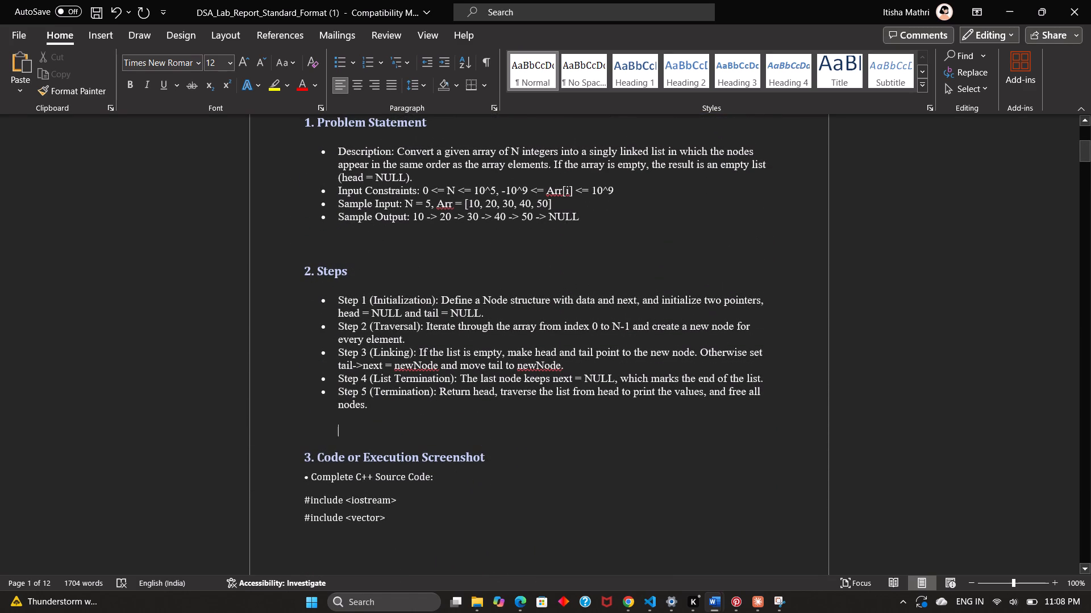
{"action": "scroll", "coordinate": [401, 271], "scroll_direction": "up", "scroll_amount": 1}
{"action": "left_click_drag", "start_coordinate": [430, 417], "coordinate": [315, 409]}
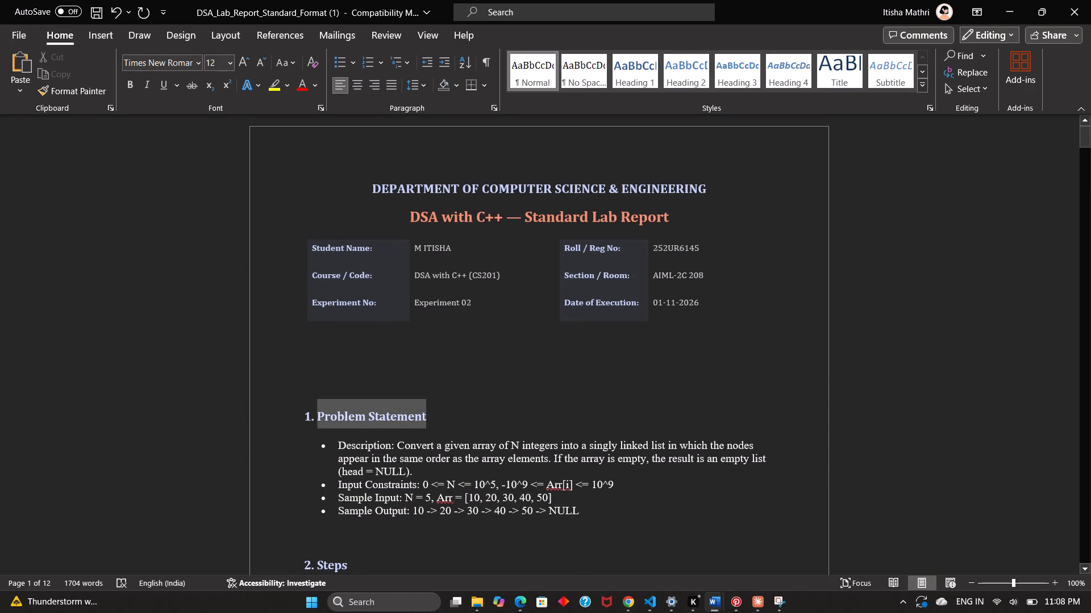
{"action": "left_click_drag", "start_coordinate": [315, 409], "coordinate": [313, 410]}
{"action": "left_click", "coordinate": [304, 410]}
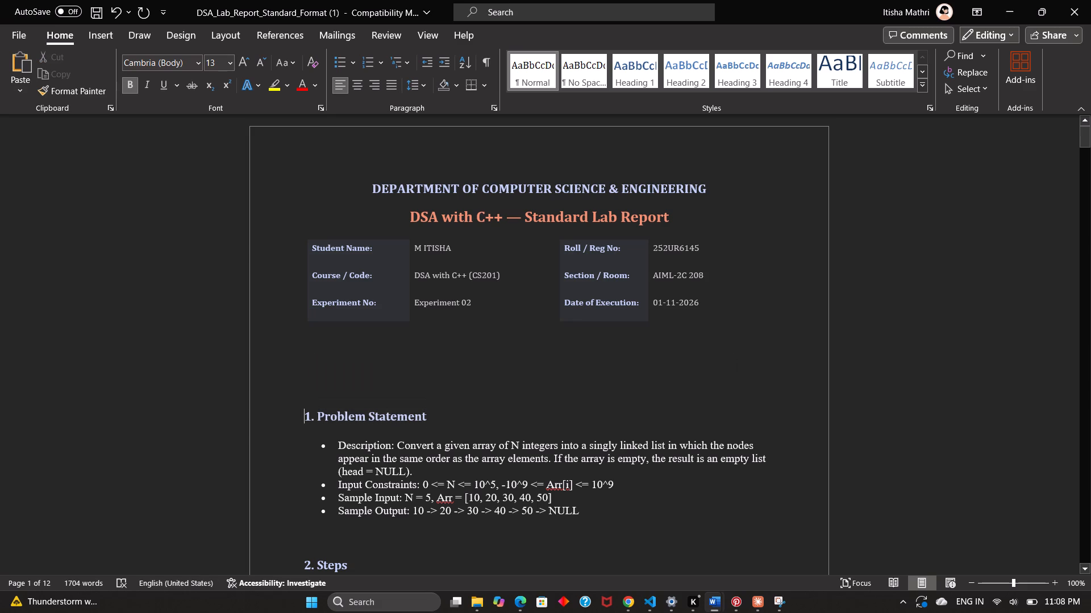
{"action": "left_click_drag", "start_coordinate": [432, 418], "coordinate": [281, 404]}
{"action": "right_click", "coordinate": [281, 404]}
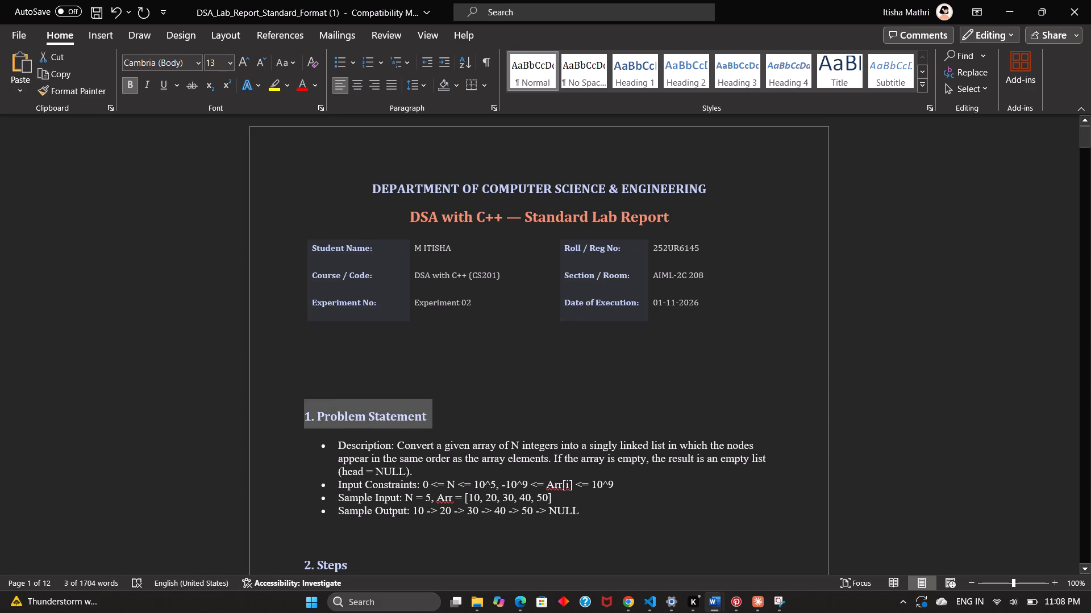
{"action": "left_click", "coordinate": [346, 175]}
{"action": "left_click", "coordinate": [442, 368]}
Replace the plain "1. Problem Statement" heading of the node-deletion question with the copied formatted heading.
{"action": "scroll", "coordinate": [442, 368], "scroll_direction": "down", "scroll_amount": 2}
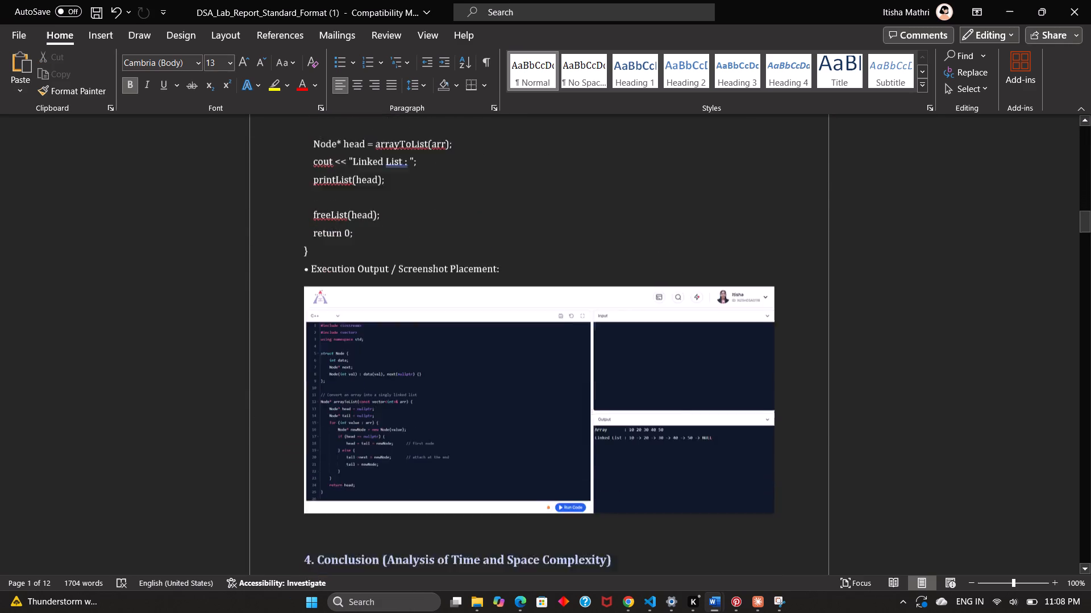
{"action": "scroll", "coordinate": [442, 368], "scroll_direction": "down", "scroll_amount": 3}
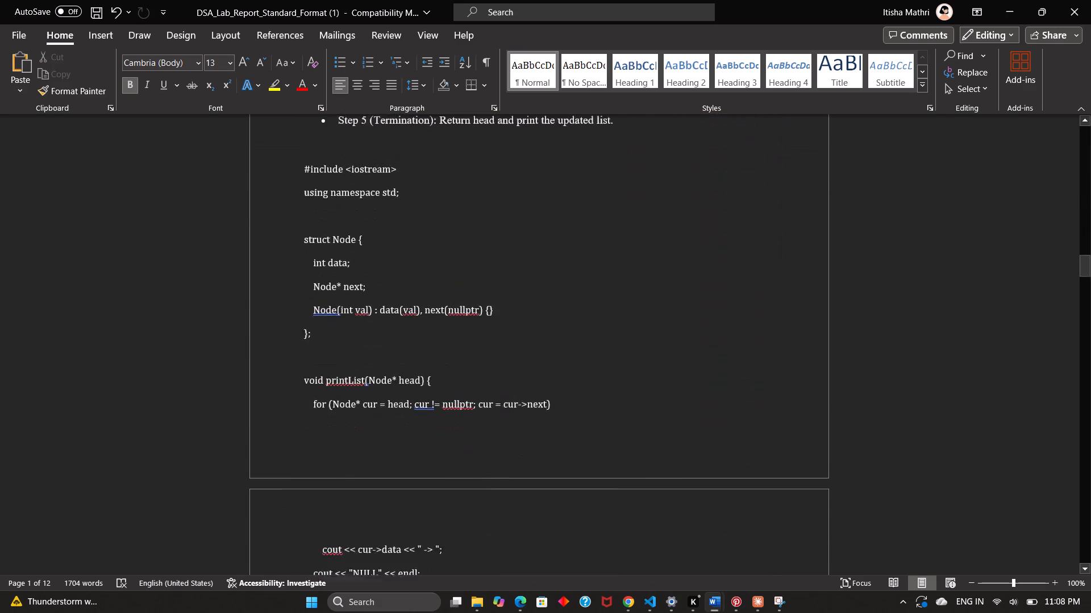
{"action": "scroll", "coordinate": [442, 368], "scroll_direction": "down", "scroll_amount": 2}
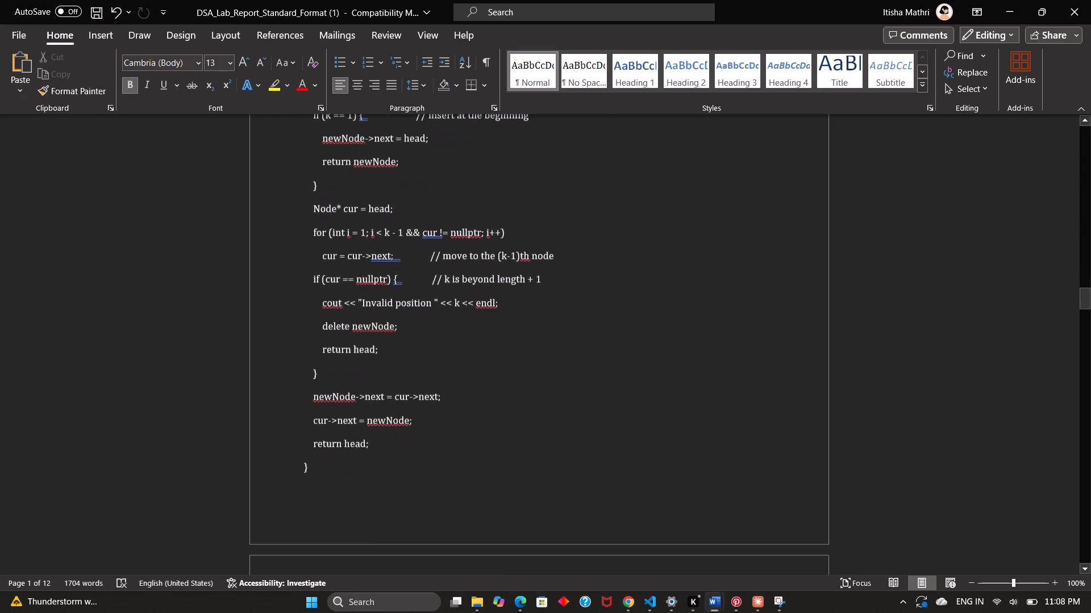
{"action": "scroll", "coordinate": [442, 368], "scroll_direction": "down", "scroll_amount": 1}
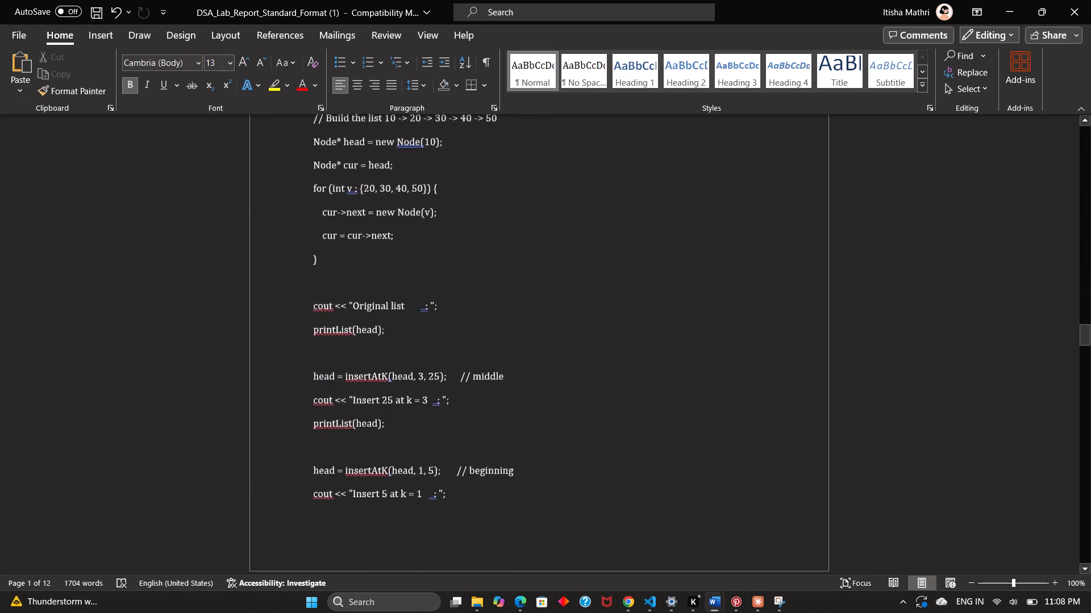
{"action": "scroll", "coordinate": [442, 368], "scroll_direction": "down", "scroll_amount": 2}
{"action": "scroll", "coordinate": [442, 368], "scroll_direction": "up", "scroll_amount": 1}
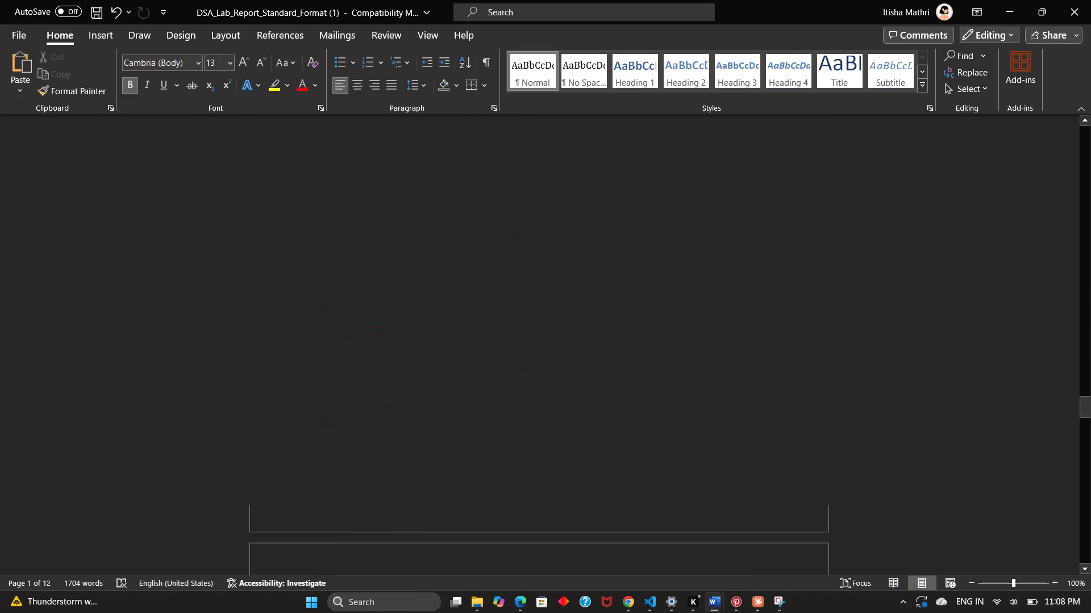
{"action": "scroll", "coordinate": [442, 368], "scroll_direction": "up", "scroll_amount": 1}
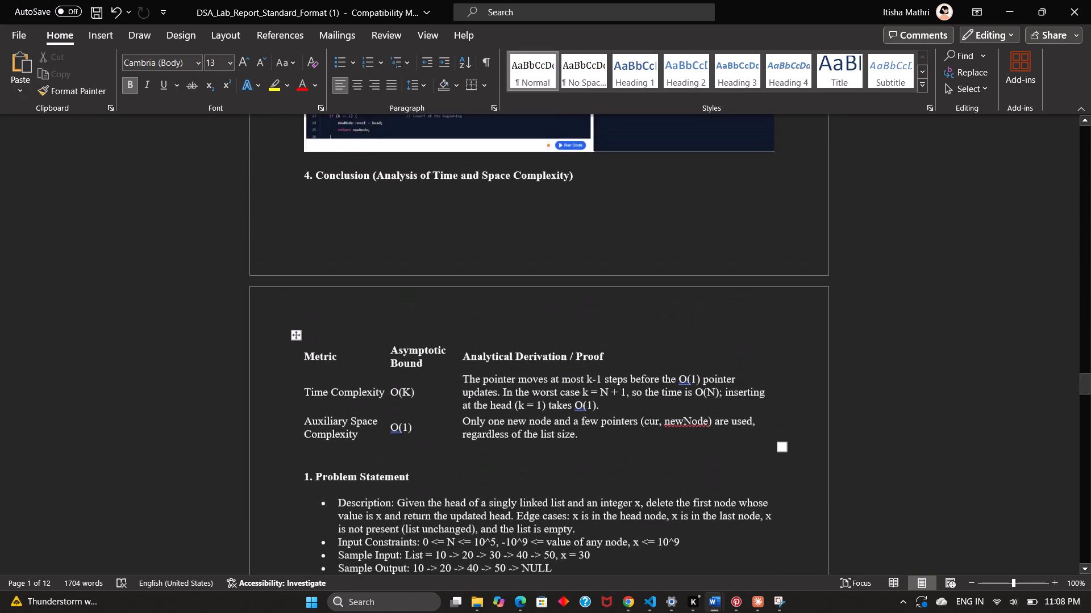
{"action": "scroll", "coordinate": [442, 368], "scroll_direction": "up", "scroll_amount": 2}
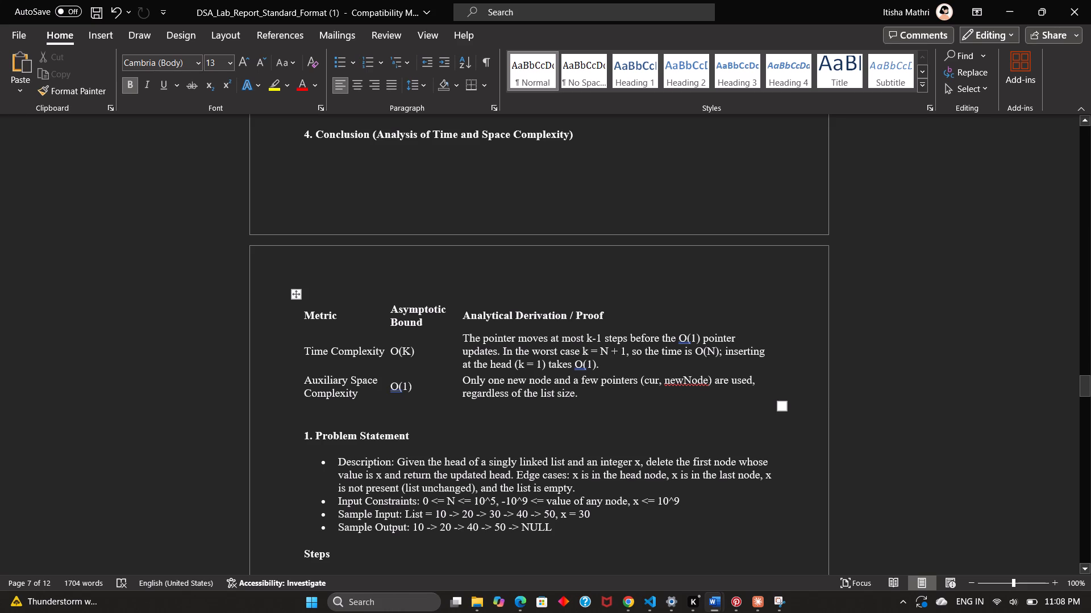
{"action": "left_click_drag", "start_coordinate": [419, 436], "coordinate": [296, 435]}
{"action": "key", "text": "BackSpace"}
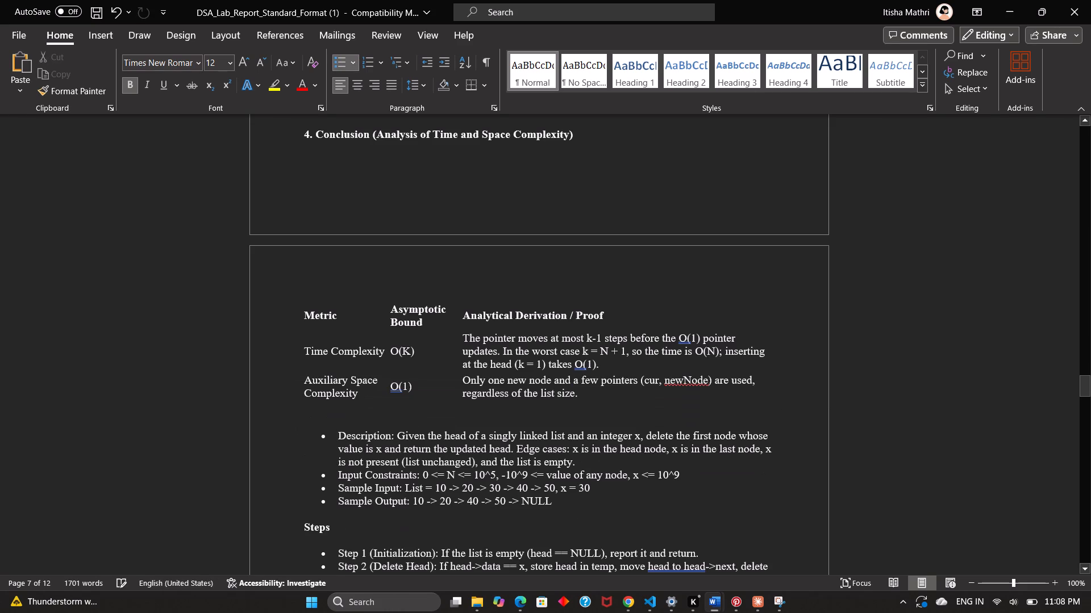
{"action": "key", "text": "ctrl+v"}
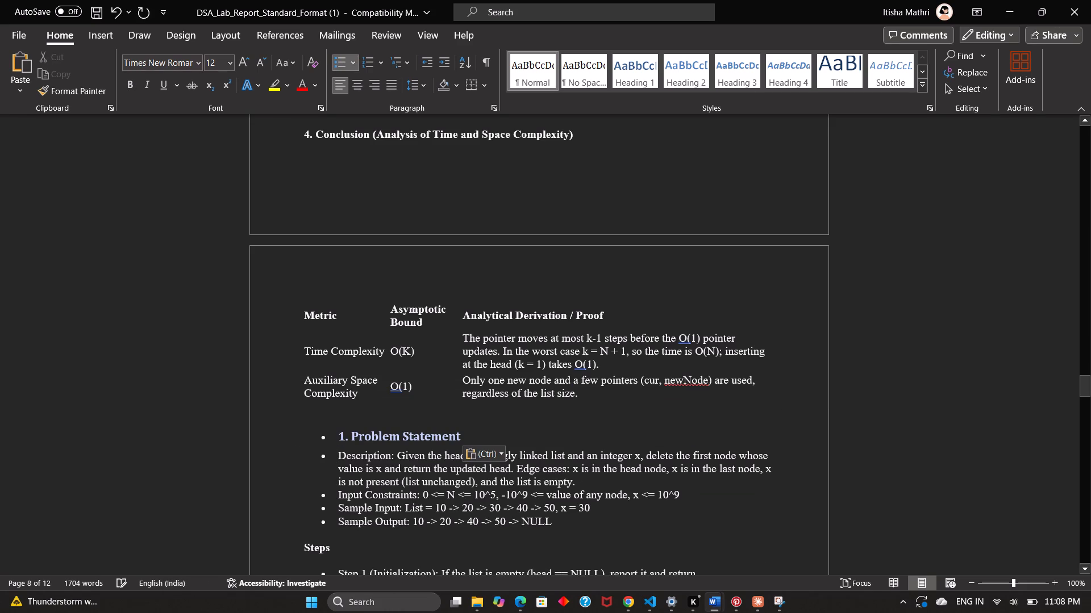
Review the node-deletion question through to the end of the report, checking its section headings, code, execution screenshot and conclusion table.
{"action": "scroll", "coordinate": [343, 497], "scroll_direction": "down", "scroll_amount": 2}
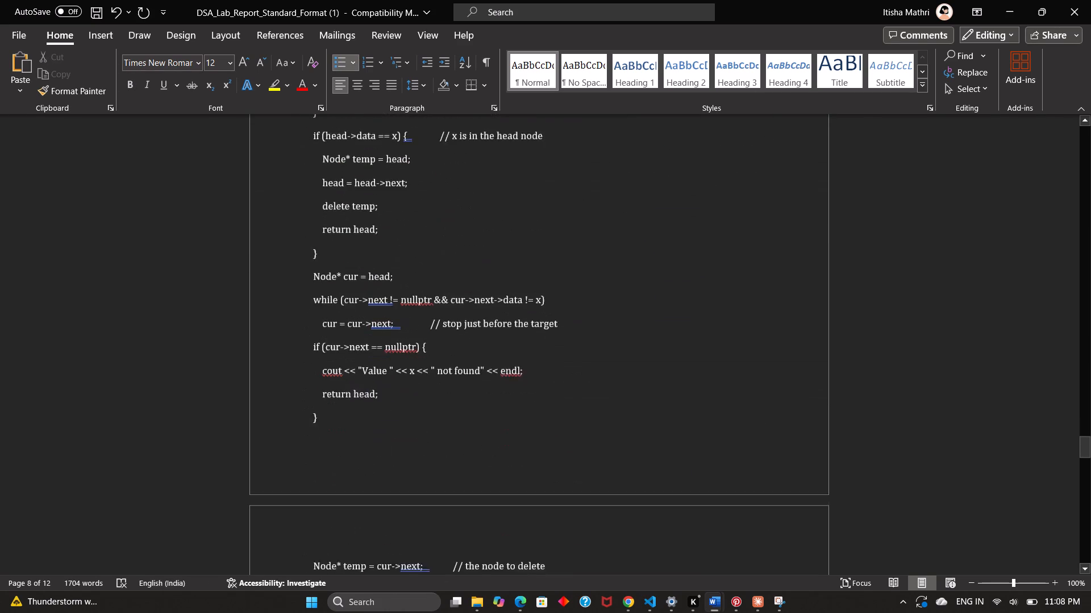
{"action": "scroll", "coordinate": [343, 497], "scroll_direction": "down", "scroll_amount": 2}
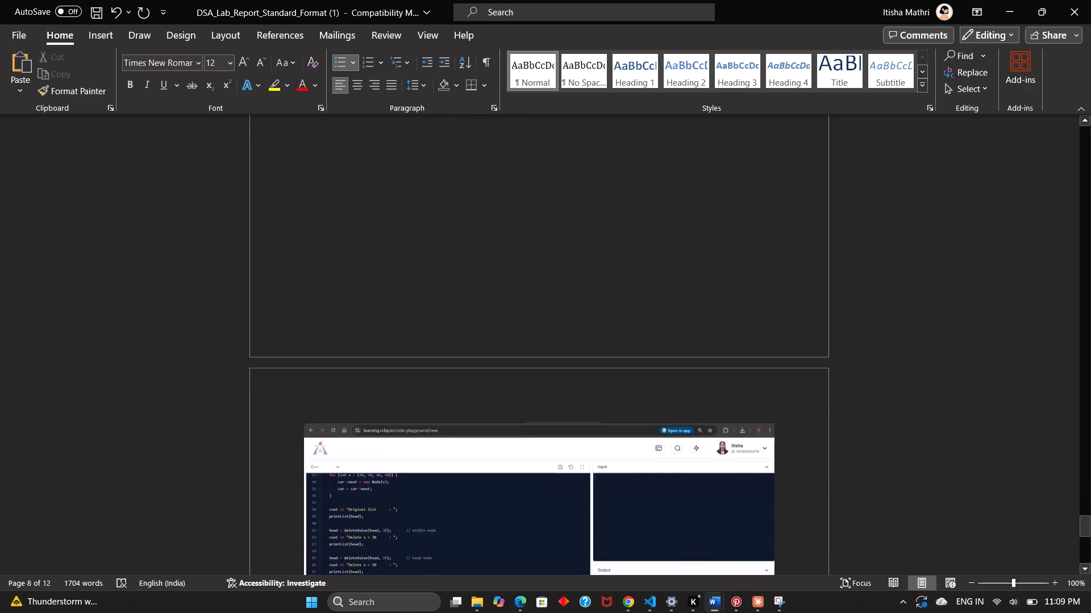
{"action": "scroll", "coordinate": [343, 497], "scroll_direction": "down", "scroll_amount": 2}
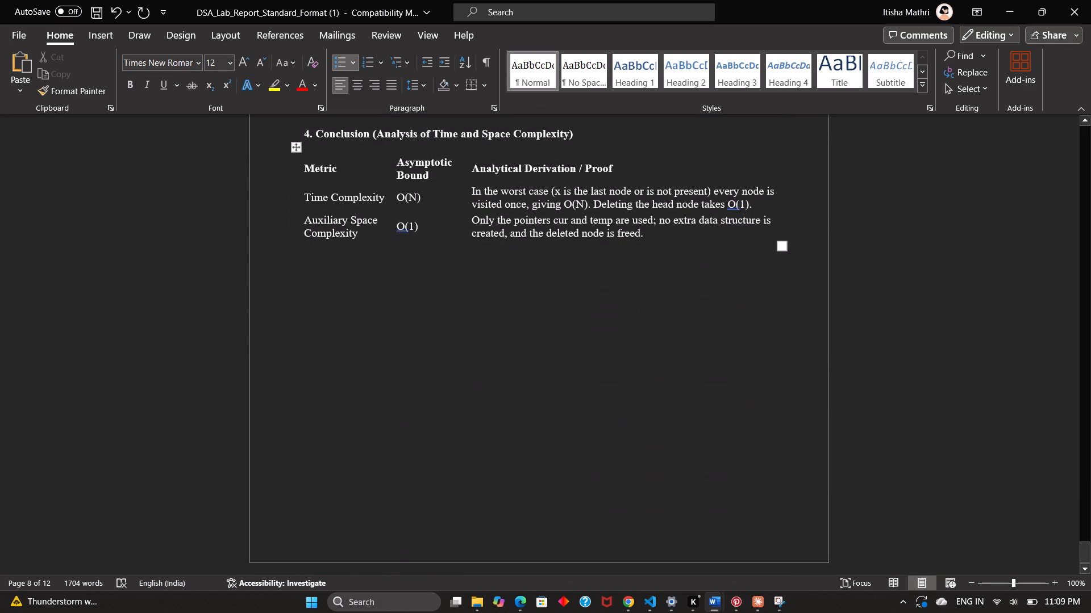
{"action": "scroll", "coordinate": [343, 497], "scroll_direction": "down", "scroll_amount": 1}
{"action": "scroll", "coordinate": [343, 497], "scroll_direction": "up", "scroll_amount": 2}
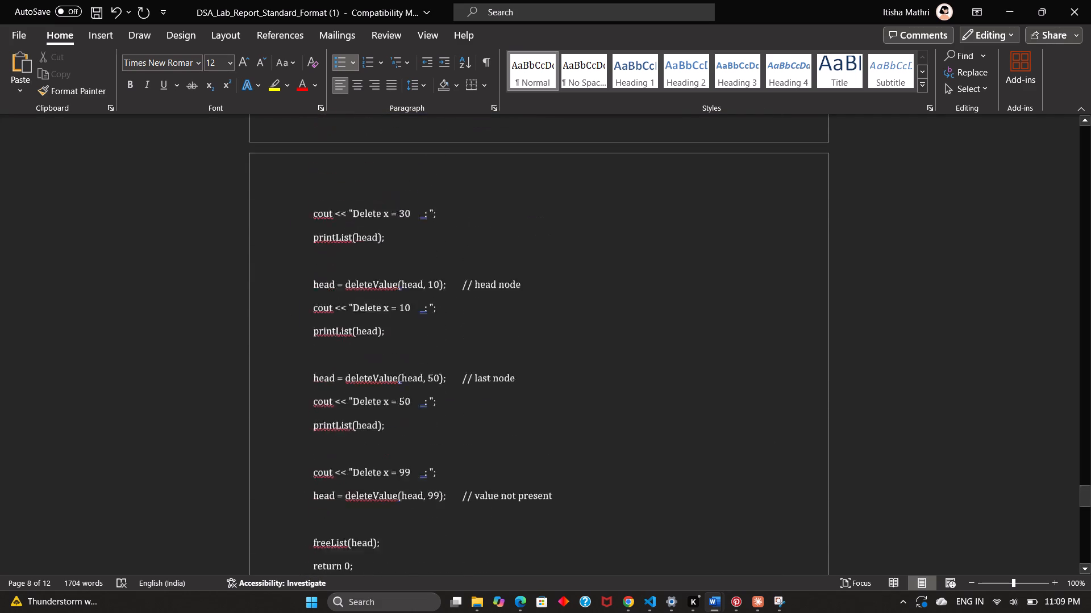
{"action": "scroll", "coordinate": [343, 497], "scroll_direction": "up", "scroll_amount": 4}
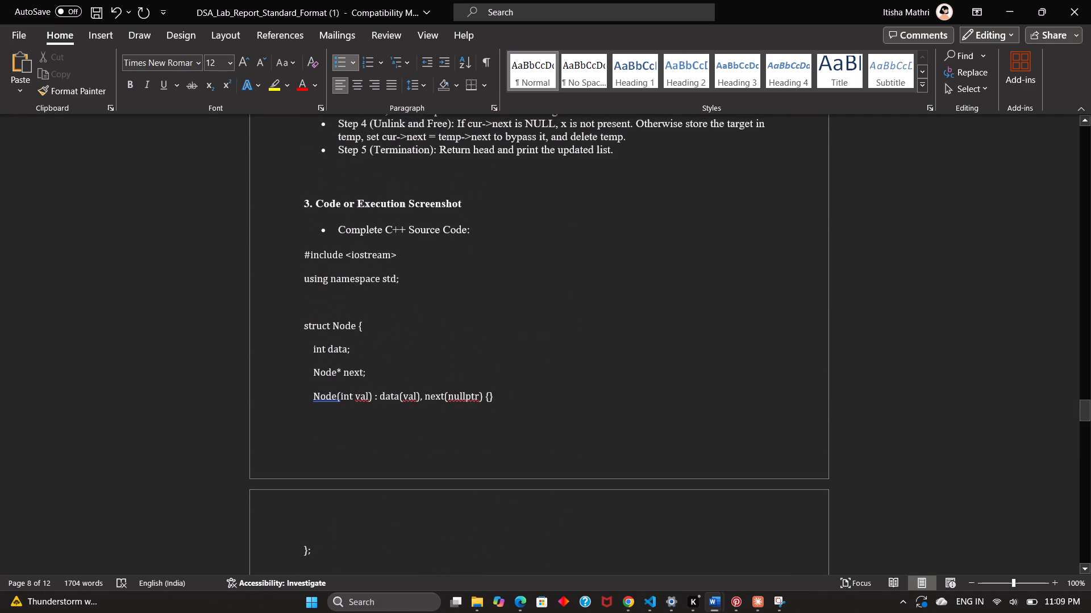
{"action": "scroll", "coordinate": [343, 497], "scroll_direction": "up", "scroll_amount": 1}
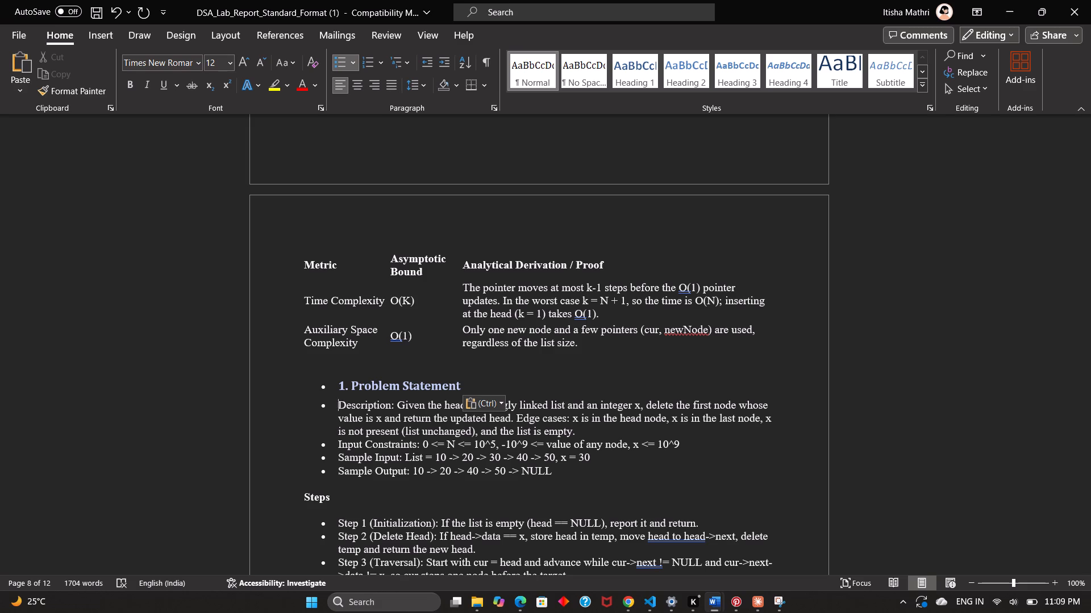
{"action": "scroll", "coordinate": [457, 469], "scroll_direction": "down", "scroll_amount": 1}
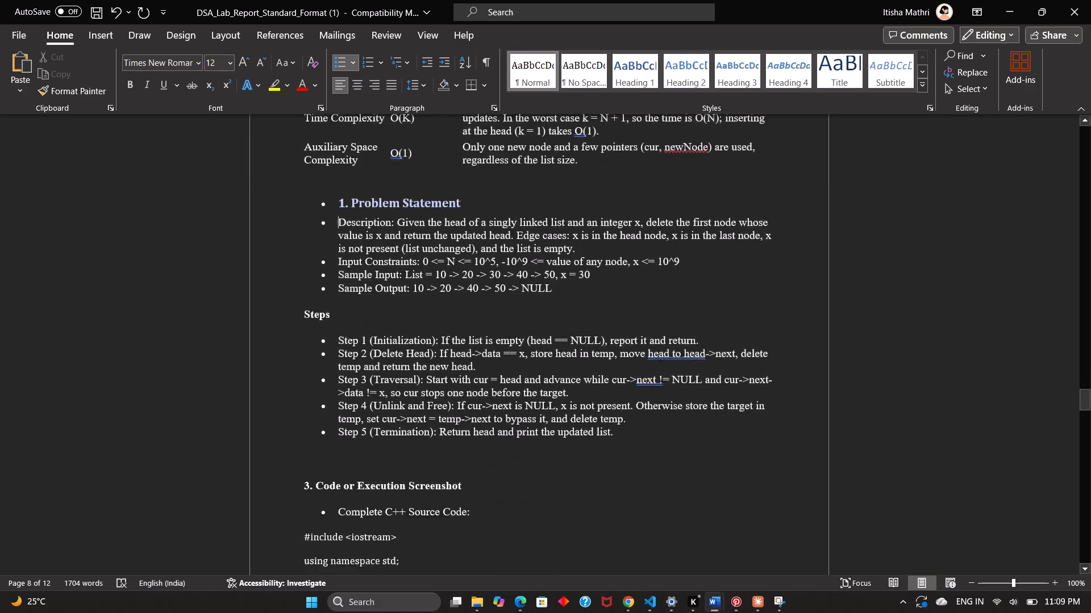
{"action": "scroll", "coordinate": [457, 469], "scroll_direction": "down", "scroll_amount": 2}
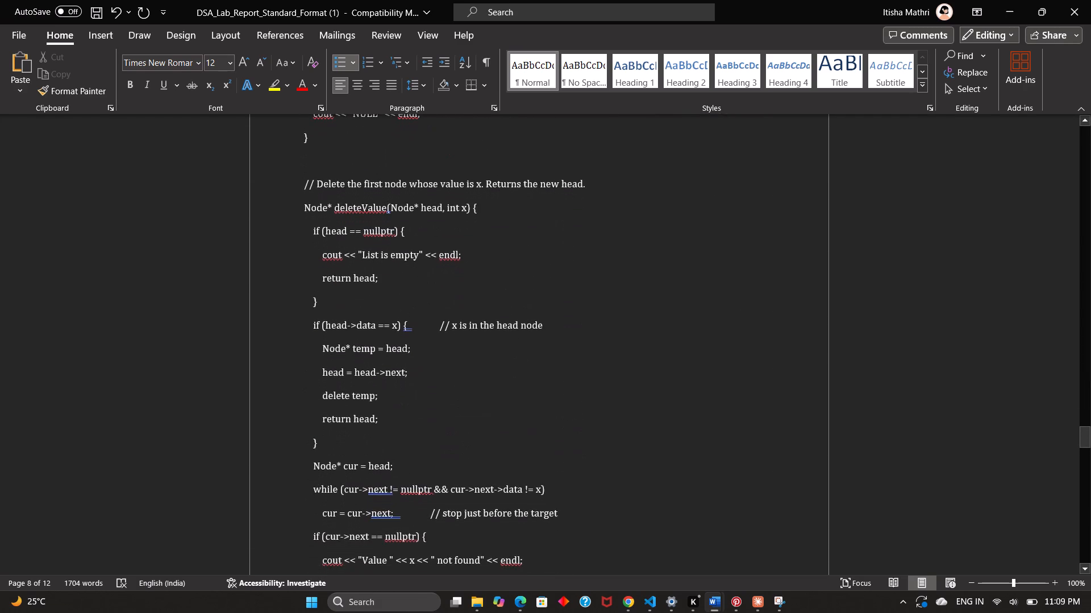
{"action": "scroll", "coordinate": [457, 469], "scroll_direction": "down", "scroll_amount": 2}
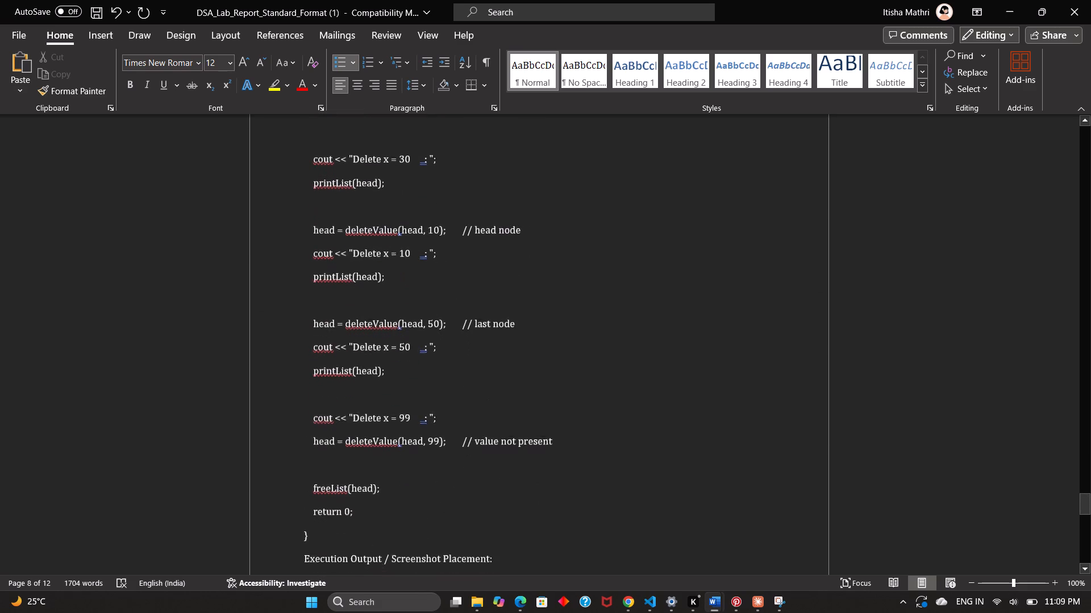
{"action": "scroll", "coordinate": [457, 469], "scroll_direction": "down", "scroll_amount": 2}
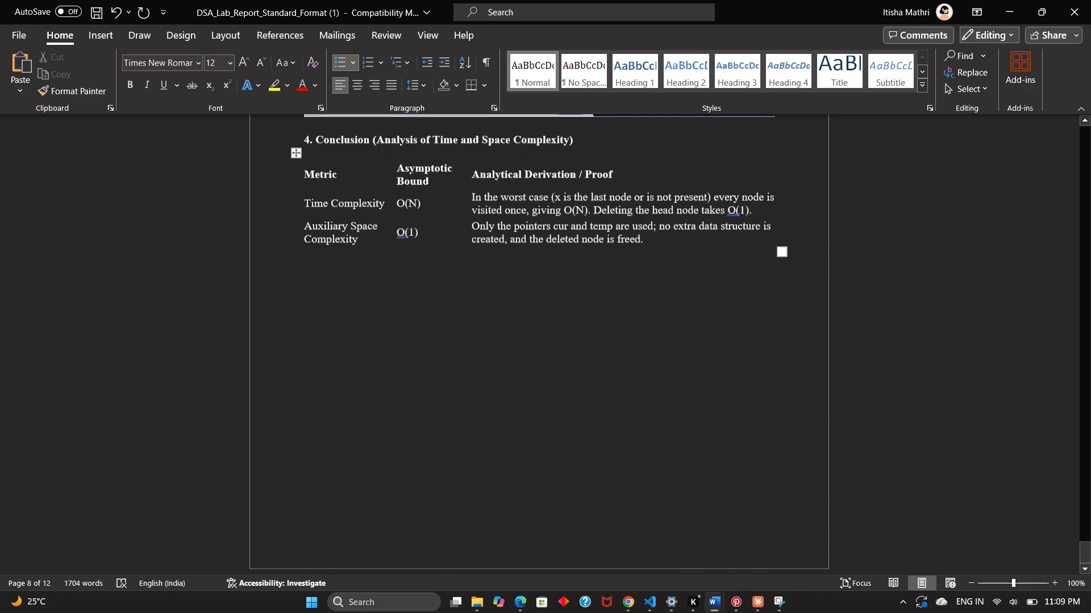
{"action": "scroll", "coordinate": [457, 469], "scroll_direction": "down", "scroll_amount": 1}
{"action": "scroll", "coordinate": [457, 469], "scroll_direction": "up", "scroll_amount": 2}
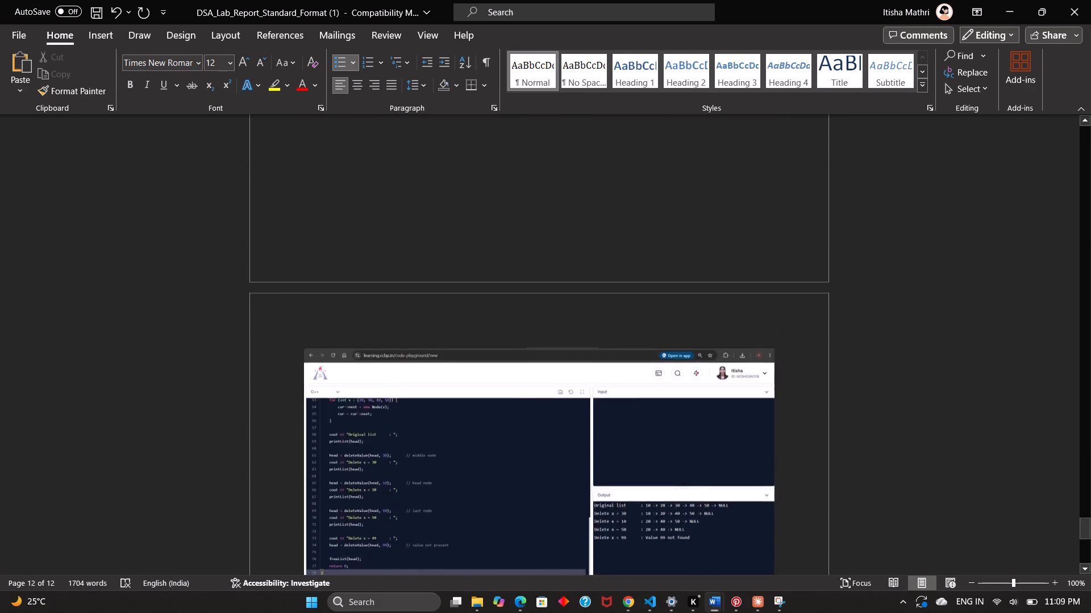
{"action": "scroll", "coordinate": [457, 469], "scroll_direction": "up", "scroll_amount": 3}
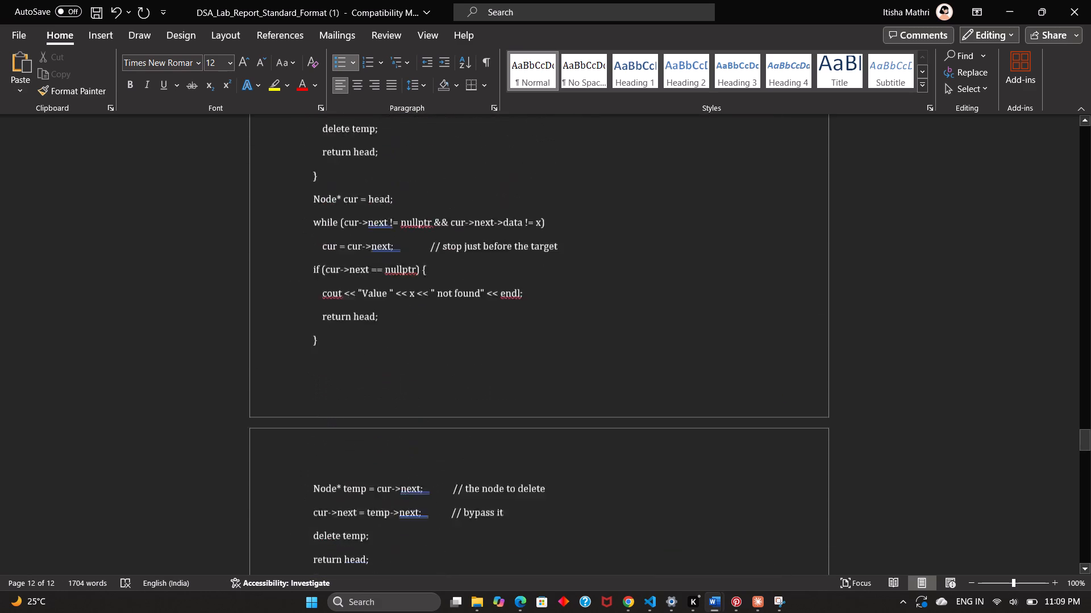
{"action": "scroll", "coordinate": [457, 469], "scroll_direction": "up", "scroll_amount": 1}
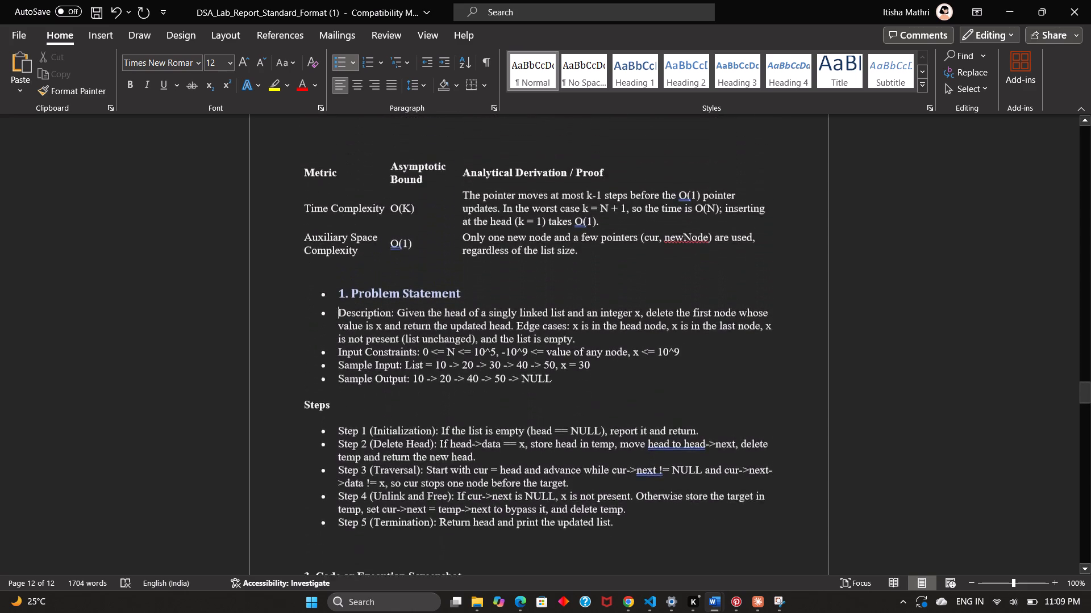
Replace the plain "Problem Statement" heading of the k-th position insertion question with the copied formatted "1. Problem Statement" heading.
{"action": "scroll", "coordinate": [457, 469], "scroll_direction": "up", "scroll_amount": 2}
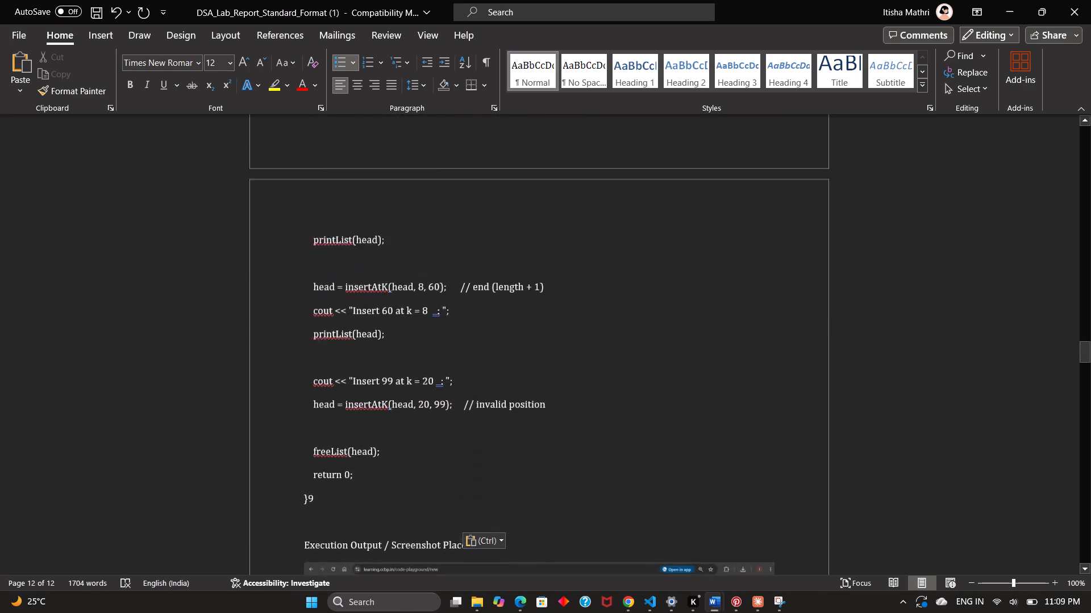
{"action": "scroll", "coordinate": [457, 469], "scroll_direction": "up", "scroll_amount": 2}
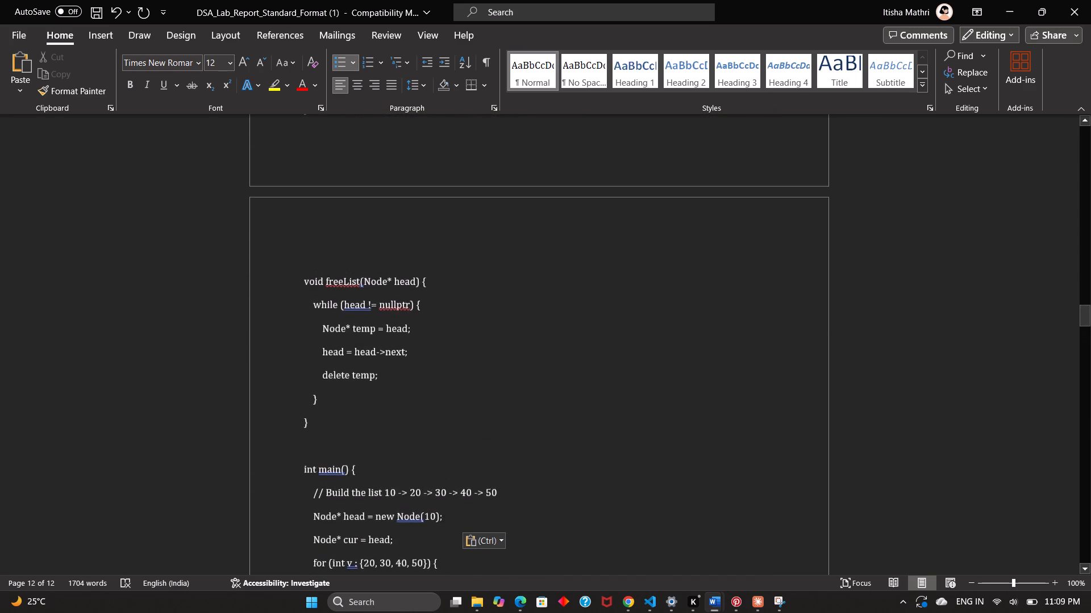
{"action": "scroll", "coordinate": [457, 469], "scroll_direction": "up", "scroll_amount": 2}
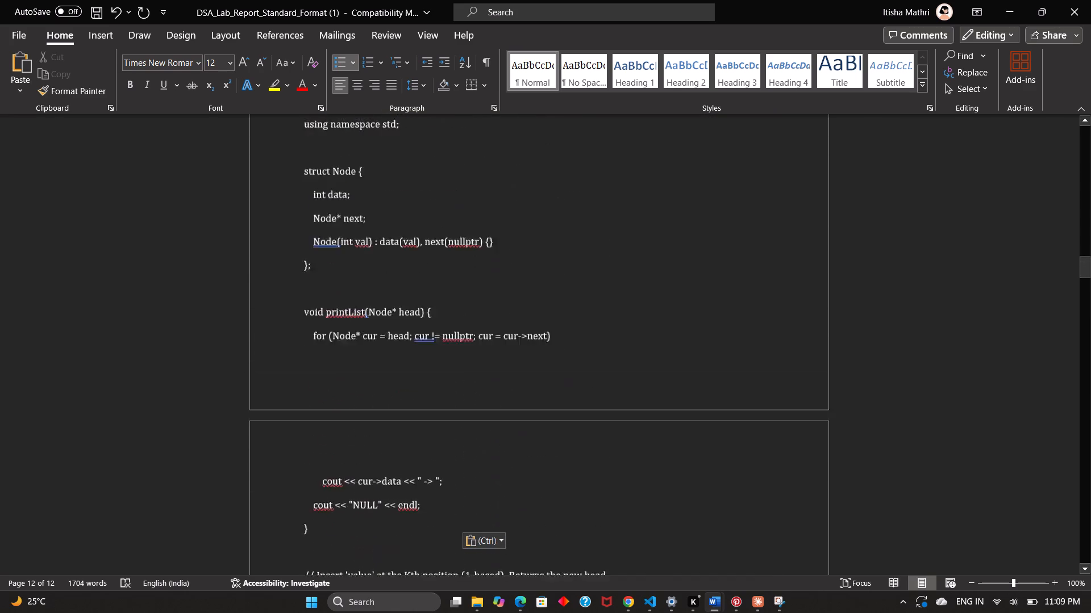
{"action": "scroll", "coordinate": [457, 469], "scroll_direction": "up", "scroll_amount": 1}
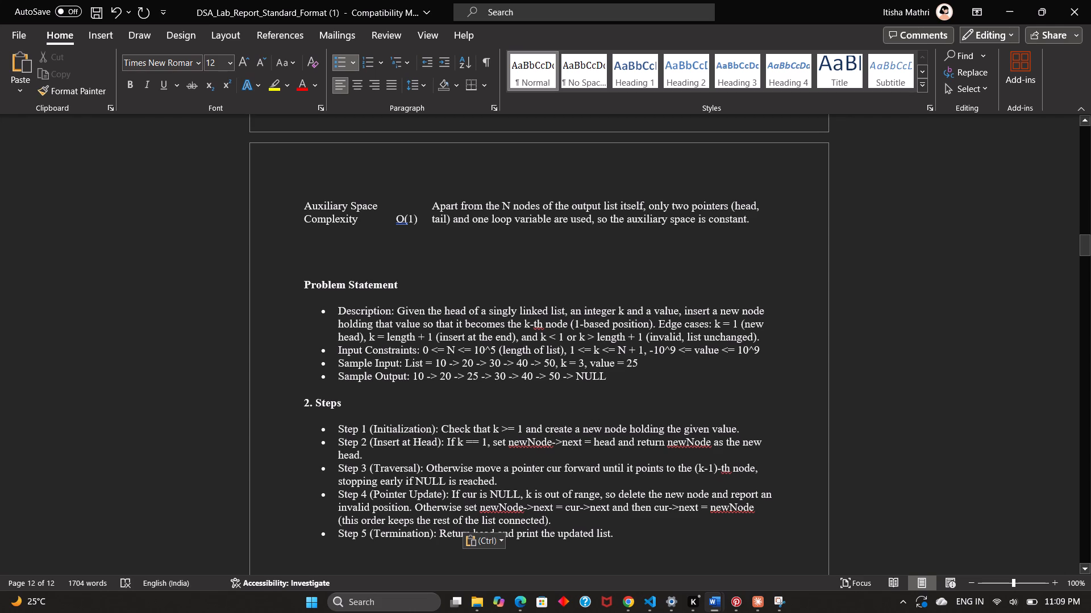
{"action": "left_click", "coordinate": [407, 282]}
{"action": "key", "text": "BackSpace"}
{"action": "key", "text": "BackSpace"}
{"action": "key", "text": "BackSpace"}
{"action": "key", "text": "BackSpace"}
{"action": "key", "text": "BackSpace"}
{"action": "key", "text": "BackSpace"}
{"action": "key", "text": "BackSpace"}
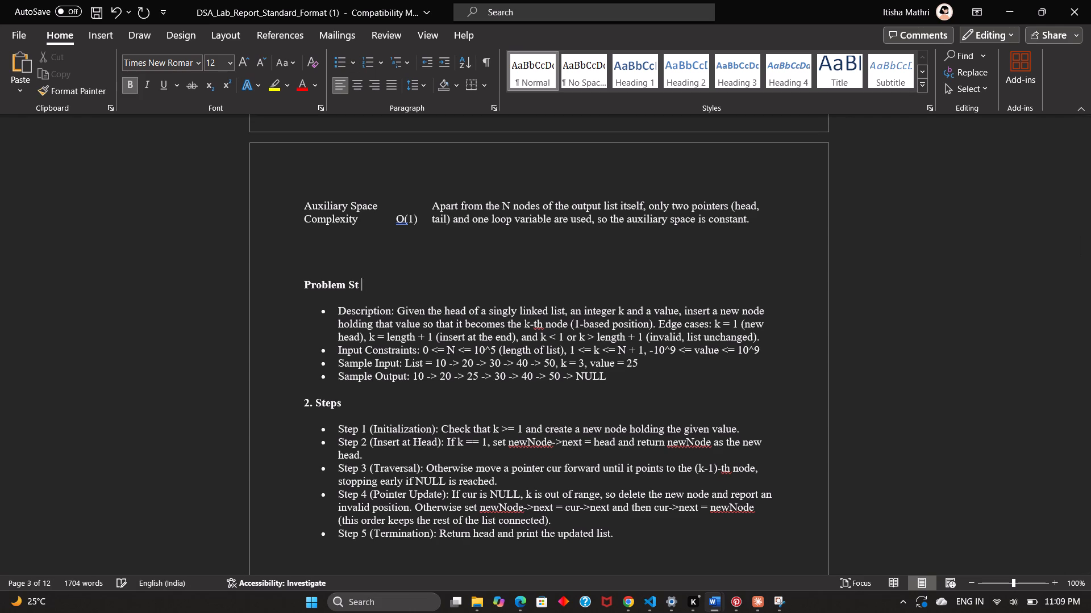
{"action": "key", "text": "BackSpace"}
{"action": "key", "text": "BackSpace"}
{"action": "key", "text": "BackSpace"}
{"action": "key", "text": "BackSpace"}
{"action": "key", "text": "BackSpace"}
{"action": "key", "text": "BackSpace"}
{"action": "key", "text": "BackSpace"}
{"action": "key", "text": "BackSpace"}
{"action": "key", "text": "BackSpace"}
{"action": "key", "text": "BackSpace"}
{"action": "key", "text": "ctrl+v"}
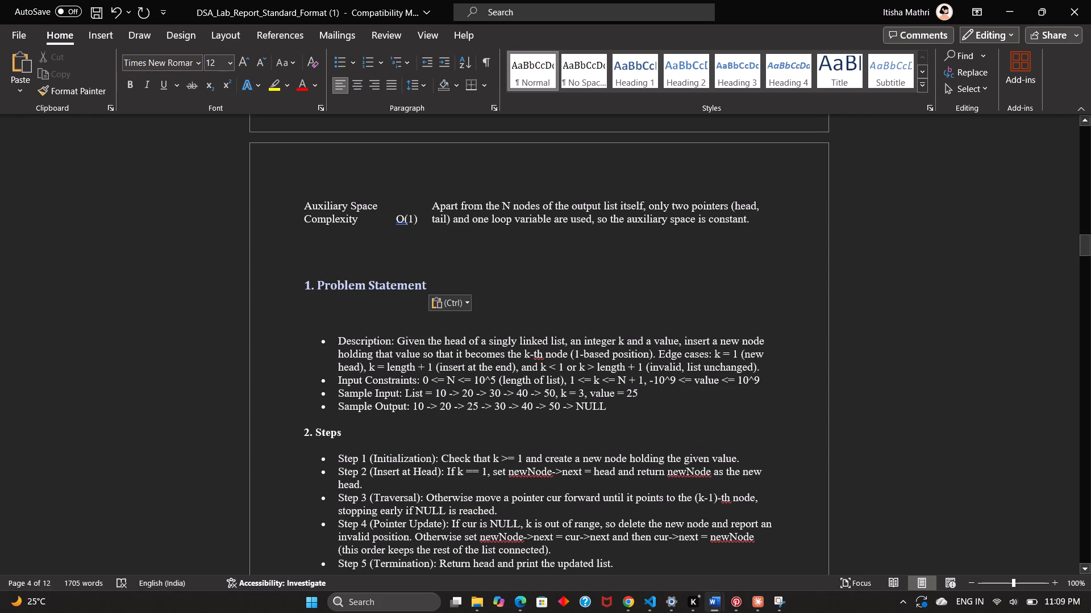
Delete the blank line between the "1. Problem Statement" heading and the Description bullet of the k-th position insertion question.
{"action": "left_click", "coordinate": [343, 329]}
{"action": "key", "text": "BackSpace"}
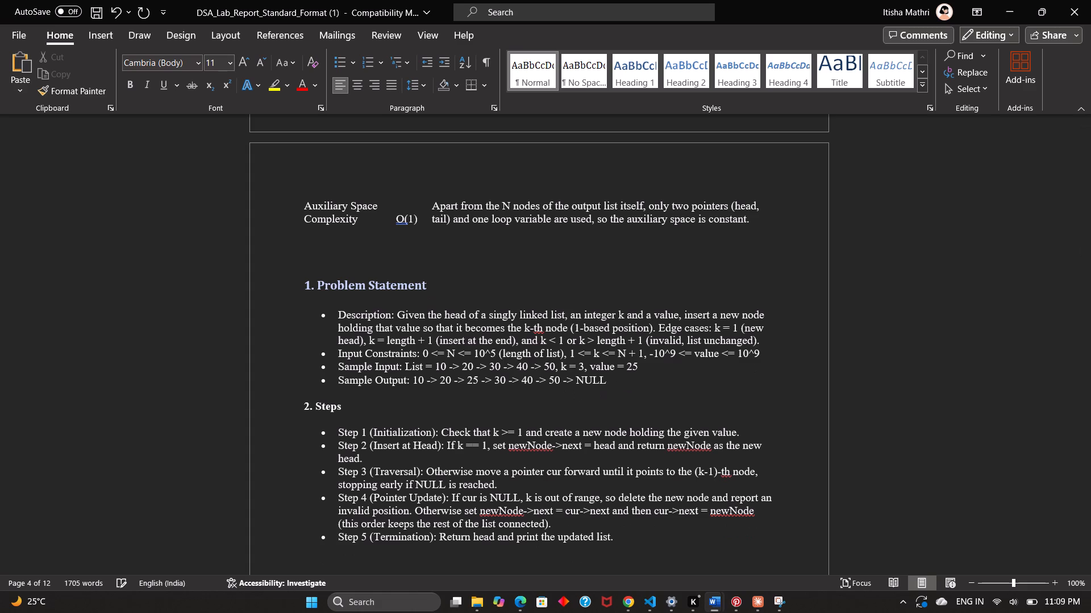
Copy the formatted "2. Steps" heading of the first question.
{"action": "scroll", "coordinate": [334, 343], "scroll_direction": "up", "scroll_amount": 2}
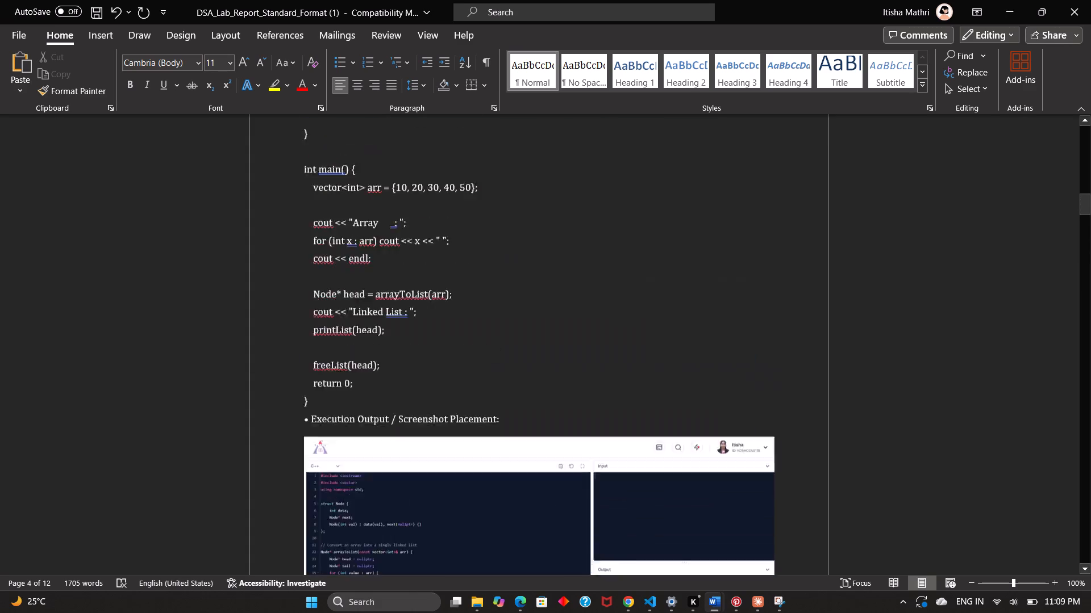
{"action": "scroll", "coordinate": [334, 343], "scroll_direction": "up", "scroll_amount": 3}
{"action": "scroll", "coordinate": [334, 343], "scroll_direction": "down", "scroll_amount": 1}
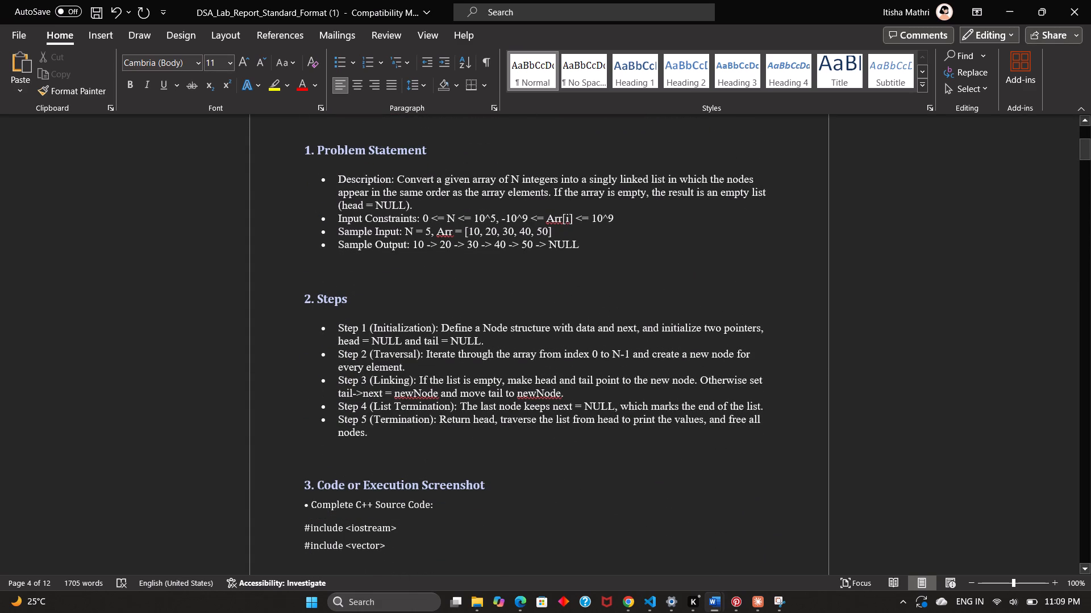
{"action": "left_click_drag", "start_coordinate": [353, 304], "coordinate": [283, 293]}
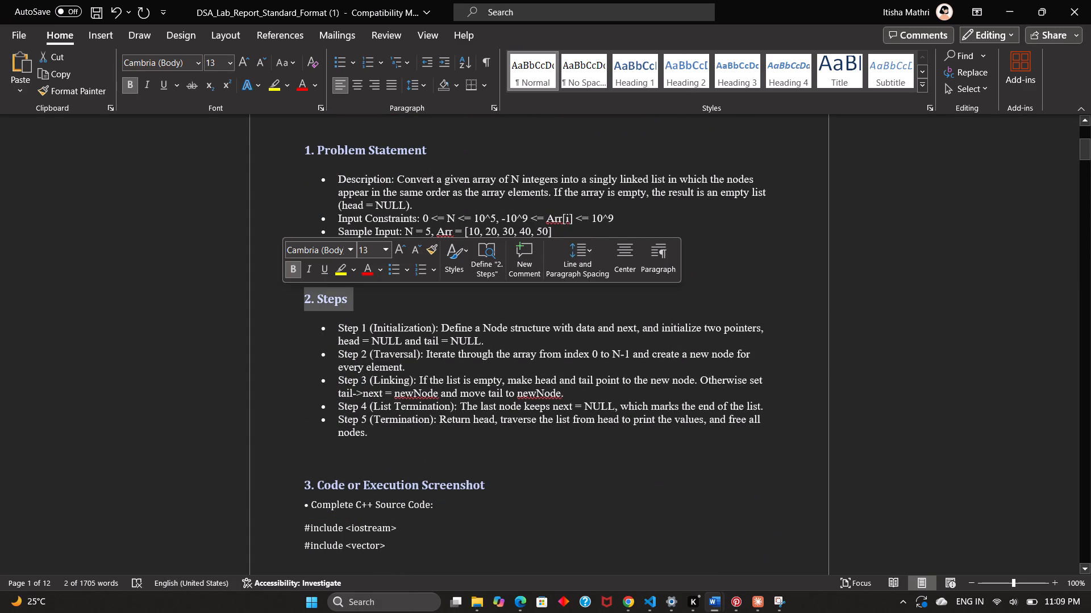
{"action": "right_click", "coordinate": [283, 293]}
{"action": "left_click", "coordinate": [320, 347]}
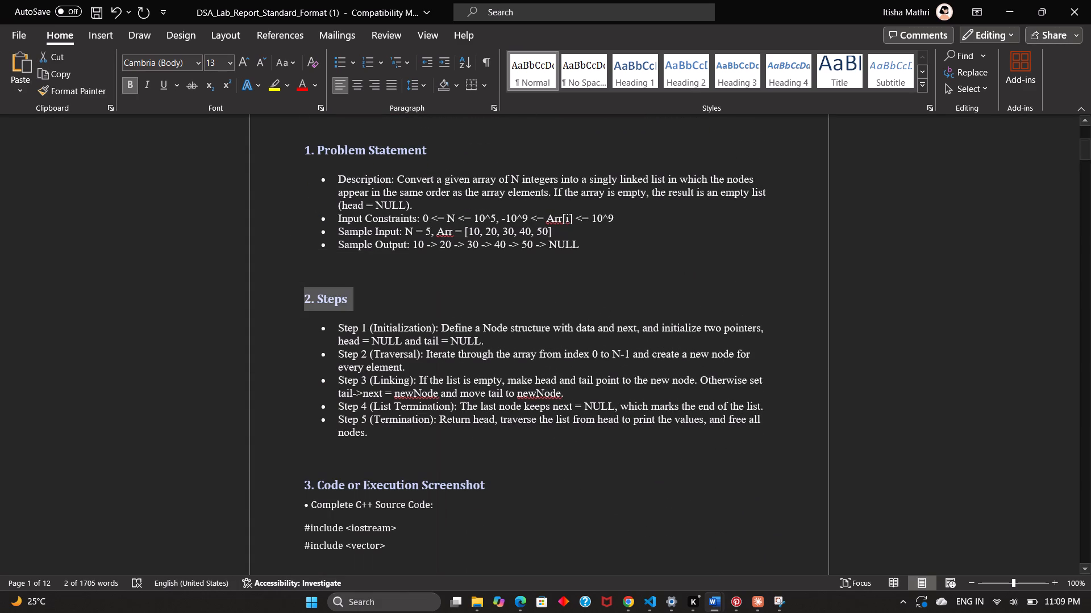
Replace the plain "2. Steps" heading of the k-th position insertion question with the copied formatted heading.
{"action": "scroll", "coordinate": [467, 450], "scroll_direction": "down", "scroll_amount": 1}
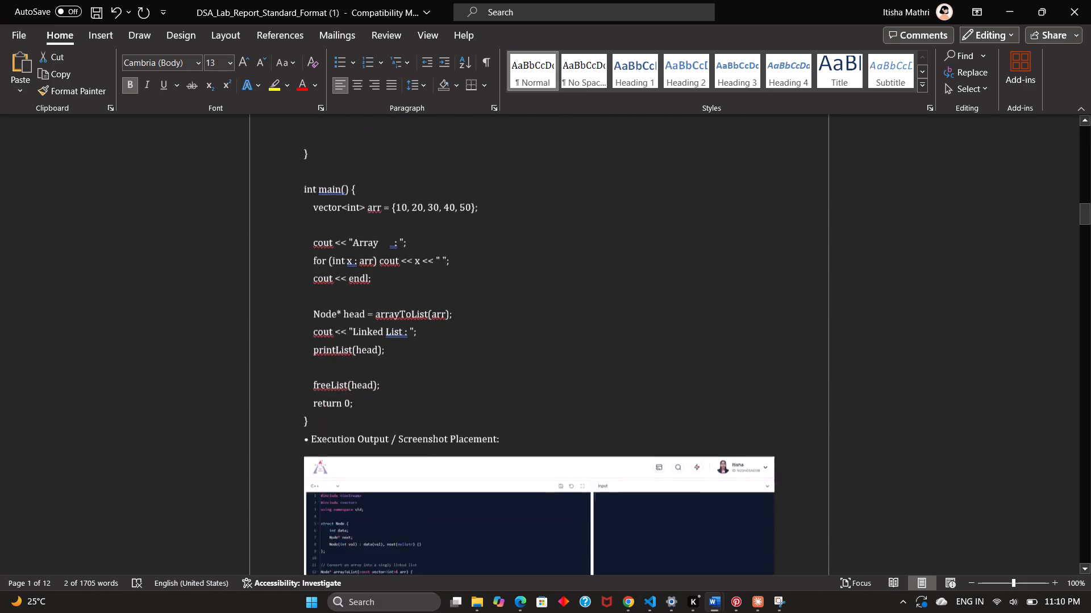
{"action": "scroll", "coordinate": [467, 450], "scroll_direction": "down", "scroll_amount": 3}
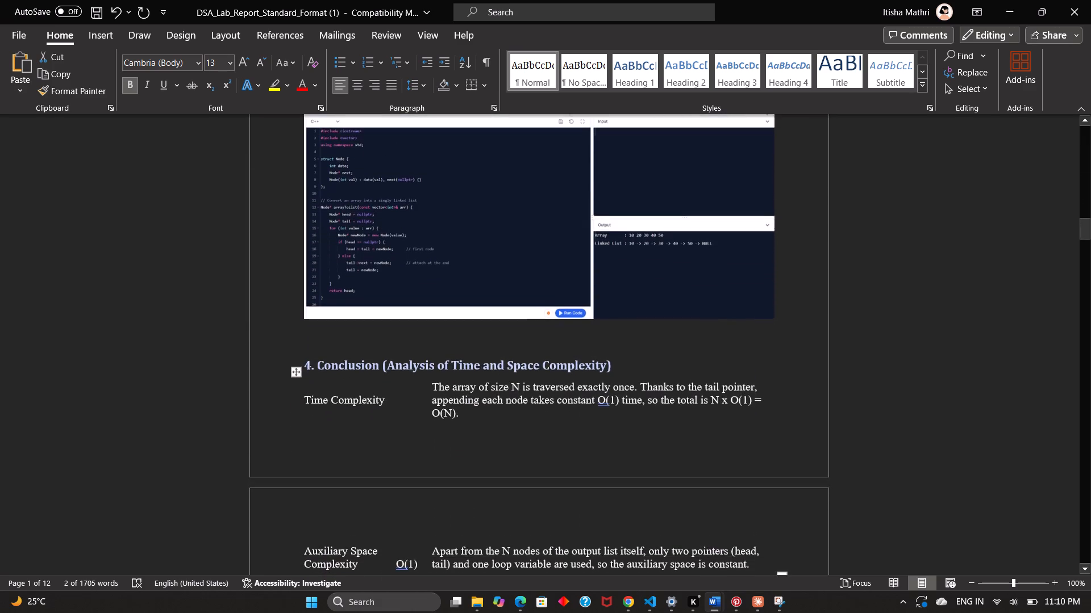
{"action": "scroll", "coordinate": [467, 450], "scroll_direction": "down", "scroll_amount": 1}
{"action": "left_click_drag", "start_coordinate": [355, 237], "coordinate": [298, 237]}
{"action": "key", "text": "BackSpace"}
{"action": "key", "text": "ctrl+v"}
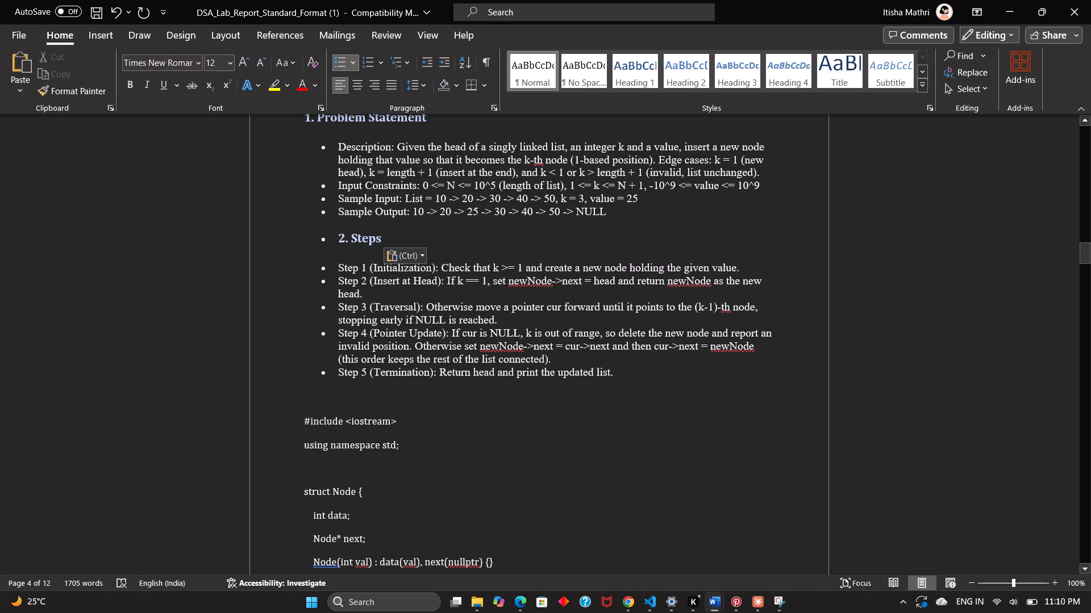
Remove the bullet and indent from the pasted "2. Steps" heading so it aligns with the text margin.
{"action": "left_click", "coordinate": [326, 241]}
{"action": "key", "text": "BackSpace"}
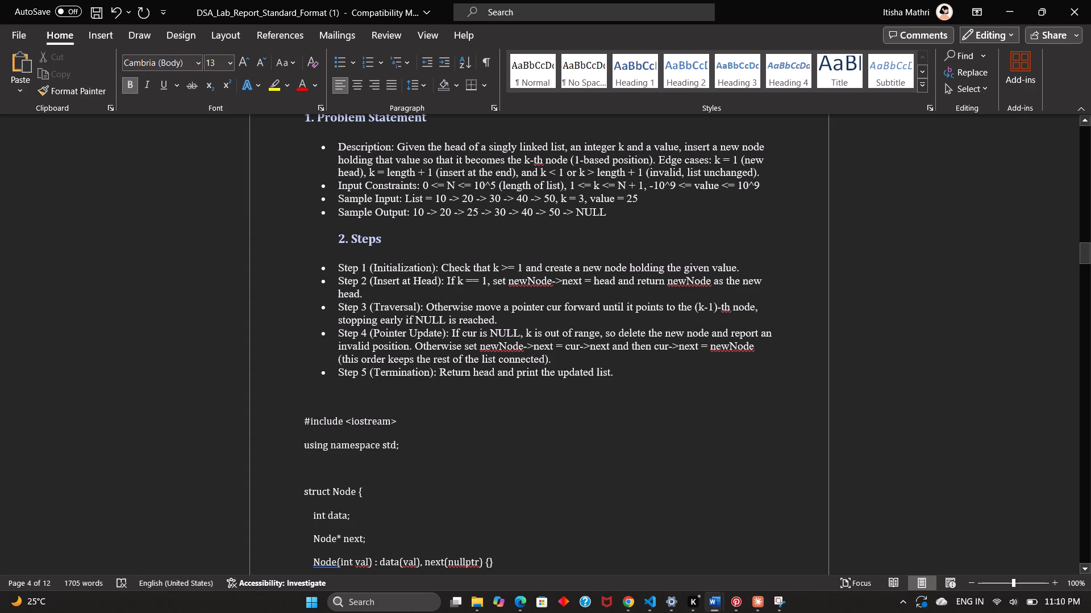
{"action": "key", "text": "BackSpace"}
{"action": "key", "text": "BackSpace"}
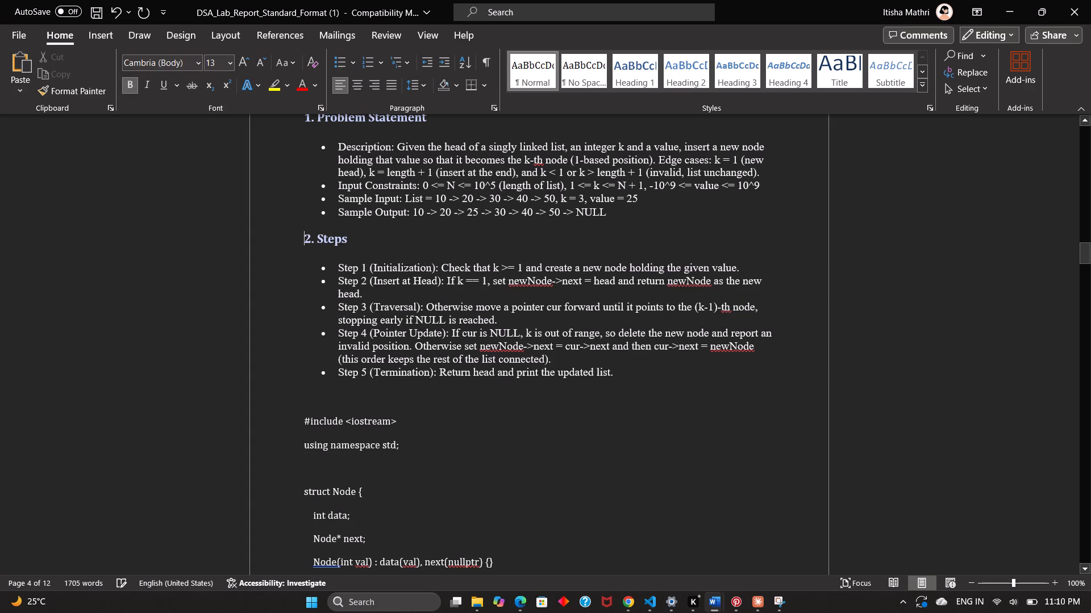
Replace the plain "Steps" heading of the delete-by-value question with the copied formatted "2. Steps" heading.
{"action": "scroll", "coordinate": [326, 241], "scroll_direction": "down", "scroll_amount": 2}
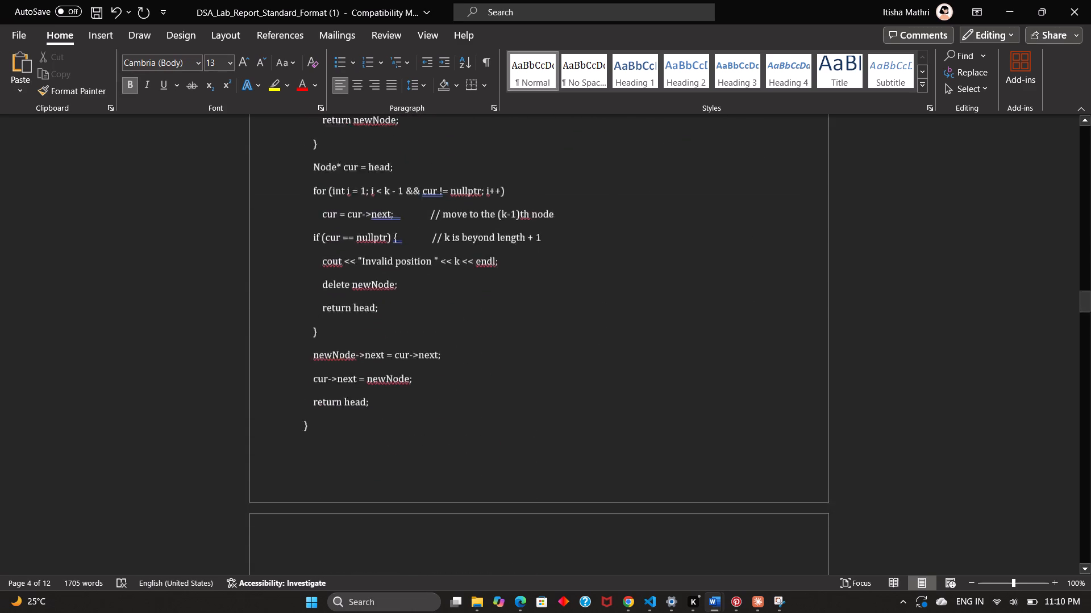
{"action": "scroll", "coordinate": [326, 241], "scroll_direction": "down", "scroll_amount": 2}
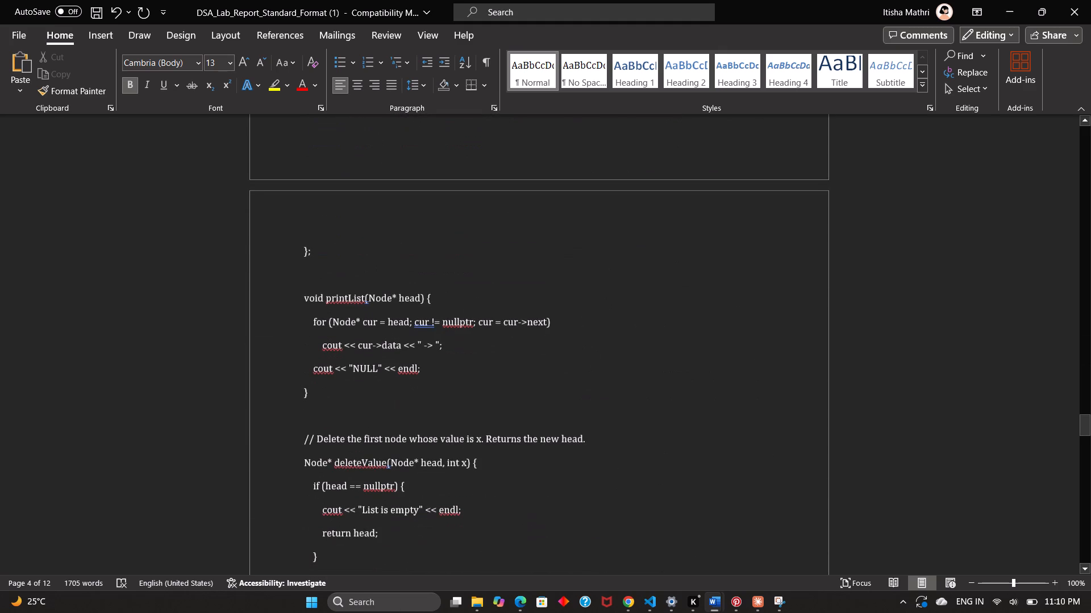
{"action": "scroll", "coordinate": [326, 241], "scroll_direction": "down", "scroll_amount": 2}
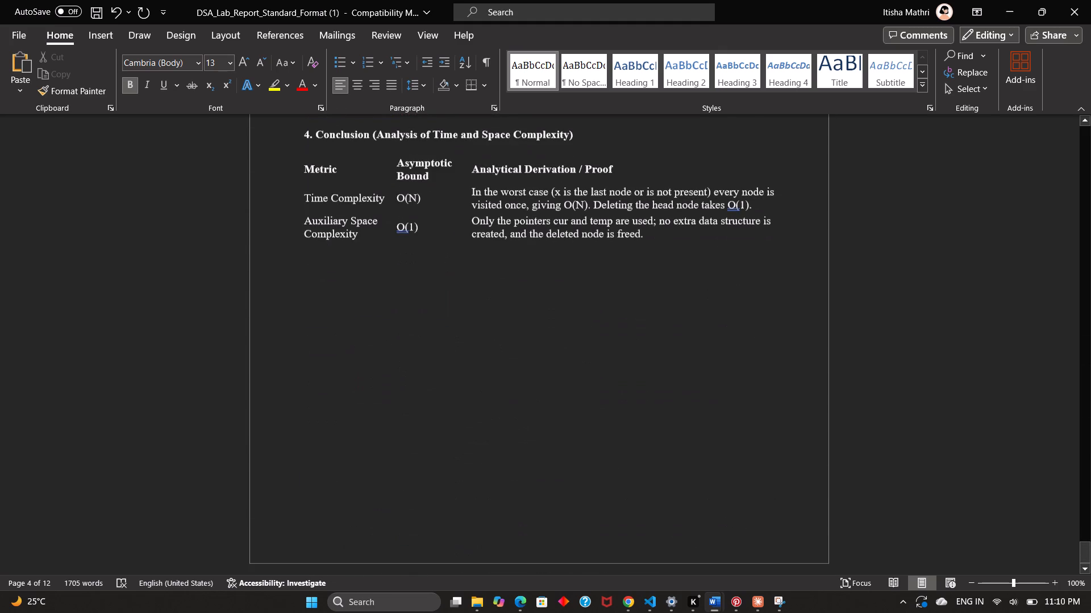
{"action": "scroll", "coordinate": [326, 241], "scroll_direction": "up", "scroll_amount": 2}
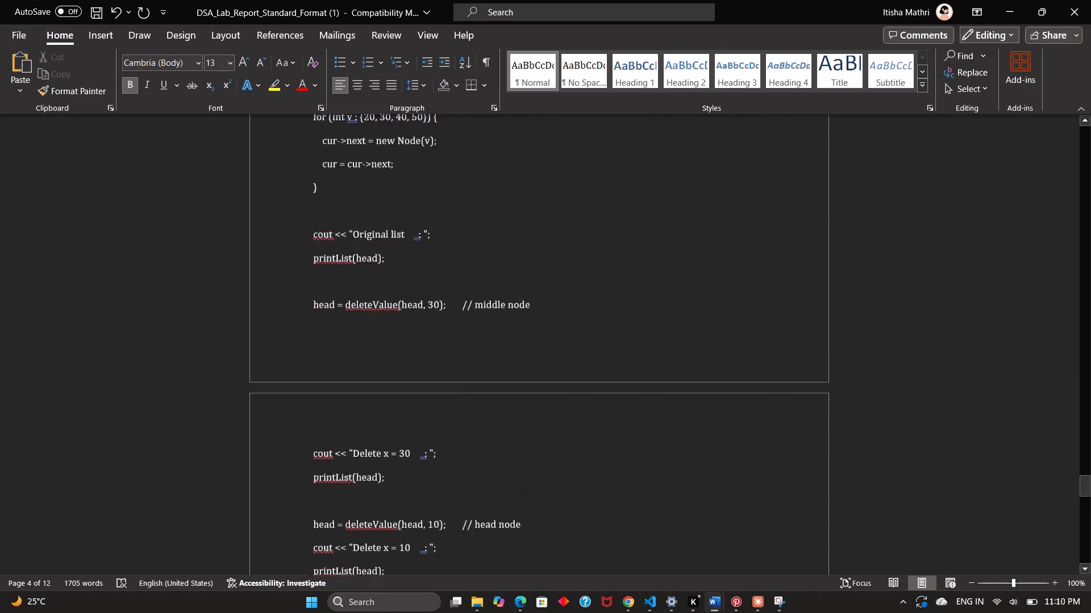
{"action": "scroll", "coordinate": [326, 241], "scroll_direction": "up", "scroll_amount": 3}
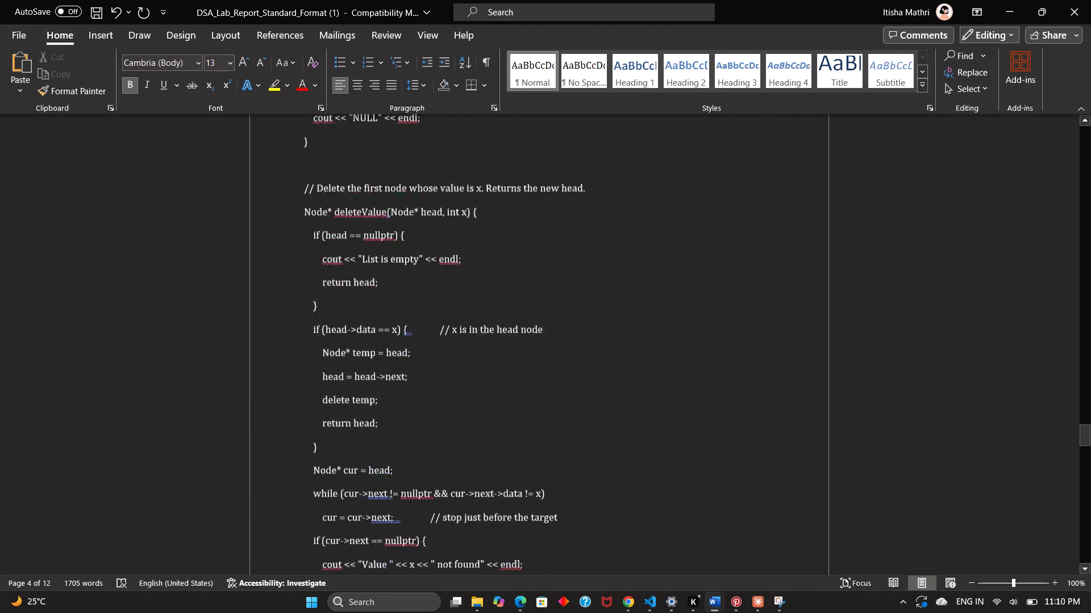
{"action": "scroll", "coordinate": [326, 241], "scroll_direction": "up", "scroll_amount": 1}
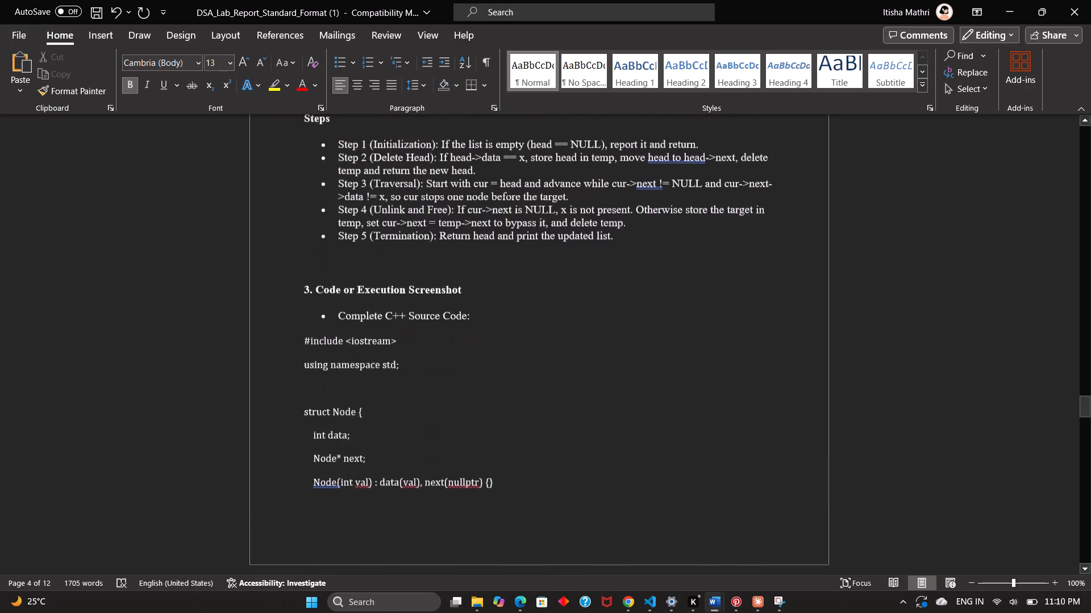
{"action": "scroll", "coordinate": [326, 241], "scroll_direction": "up", "scroll_amount": 1}
{"action": "left_click_drag", "start_coordinate": [332, 299], "coordinate": [316, 299]}
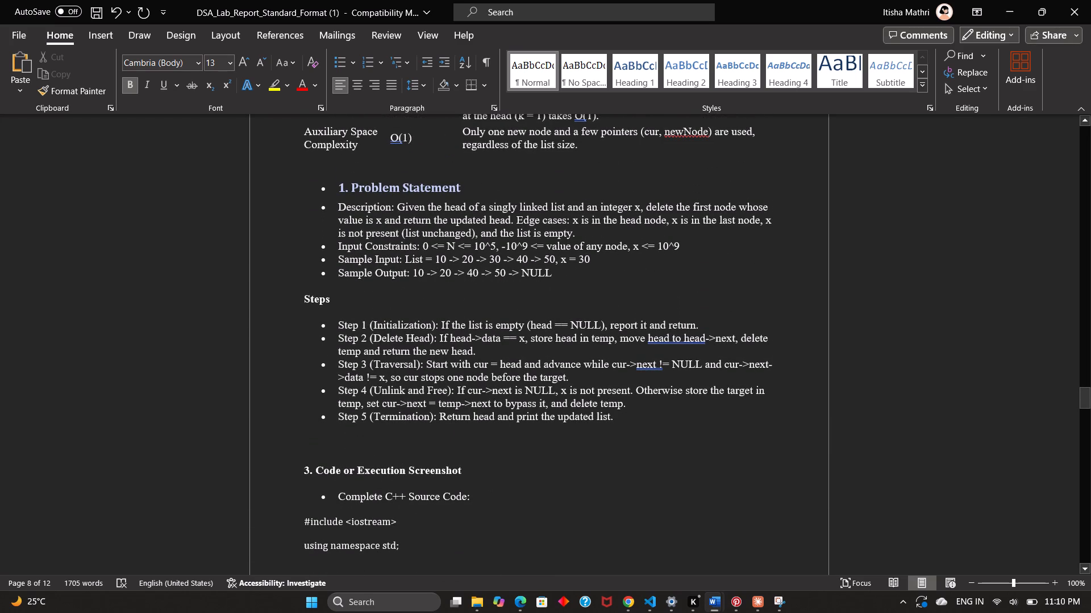
{"action": "left_click_drag", "start_coordinate": [316, 299], "coordinate": [304, 300]}
{"action": "key", "text": "BackSpace"}
{"action": "key", "text": "ctrl+v"}
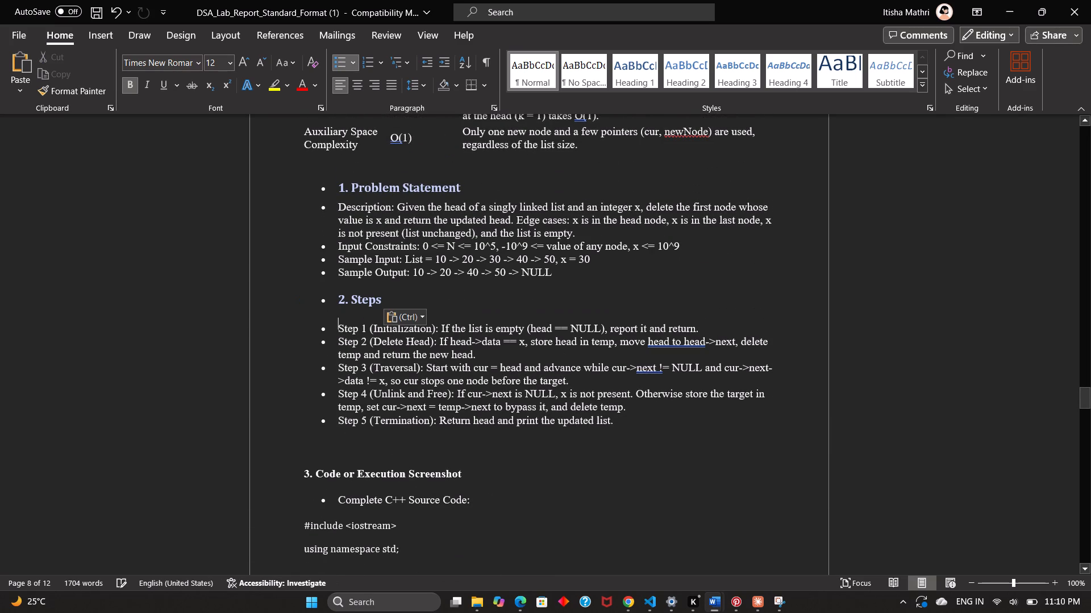
Remove the bullet and indent from the pasted "2. Steps" heading of the delete-by-value question.
{"action": "left_click", "coordinate": [318, 303]}
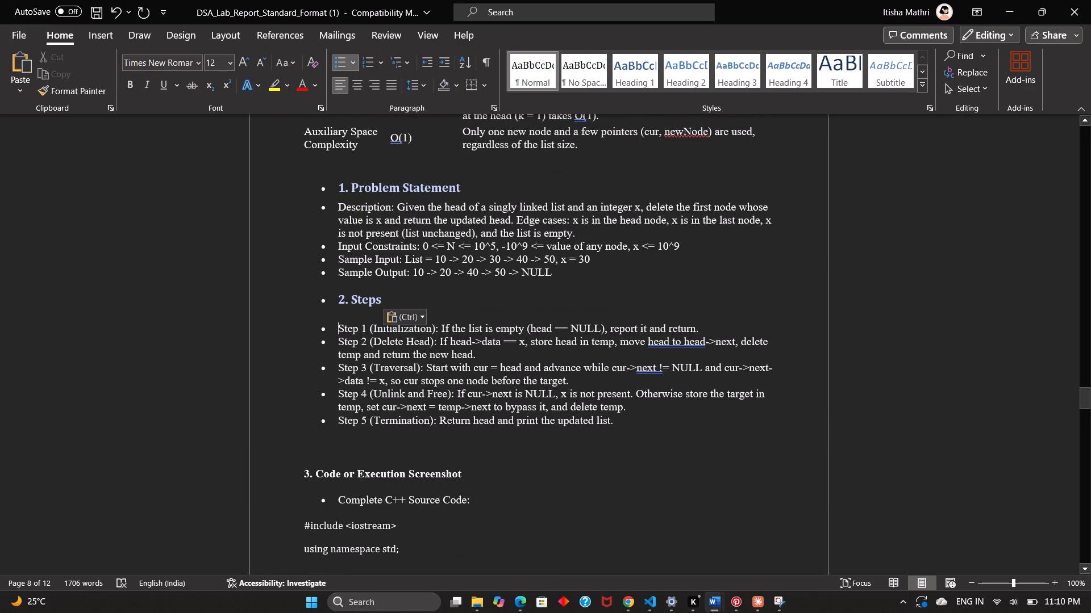
{"action": "key", "text": "BackSpace"}
{"action": "key", "text": "BackSpace"}
{"action": "key", "text": "BackSpace"}
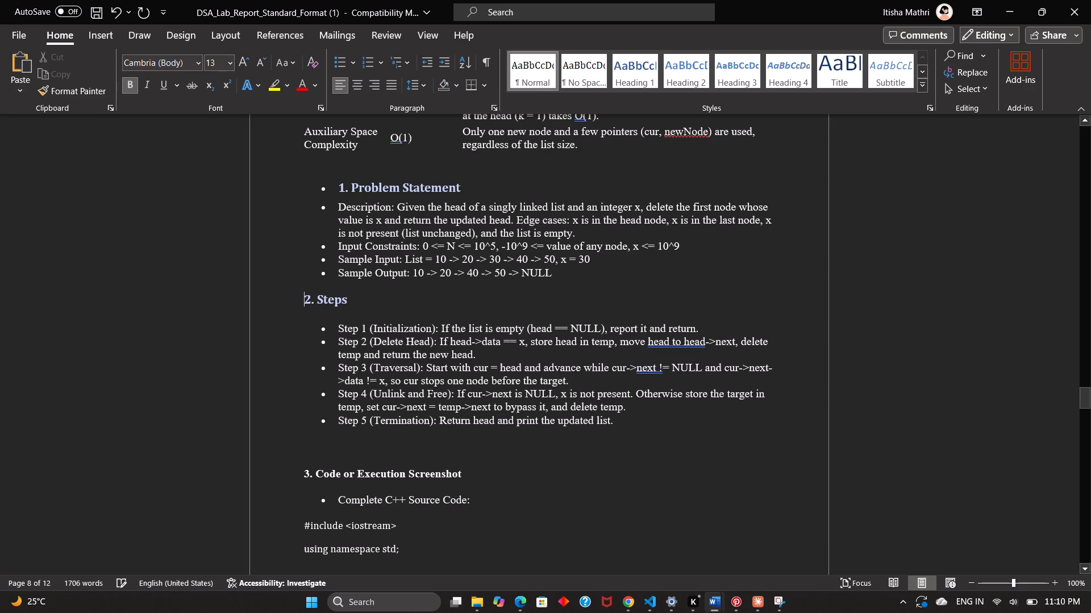
Align the delete-by-value question's "1. Problem Statement" heading to the text margin without a bullet, and delete the blank line above it.
{"action": "left_click", "coordinate": [332, 194]}
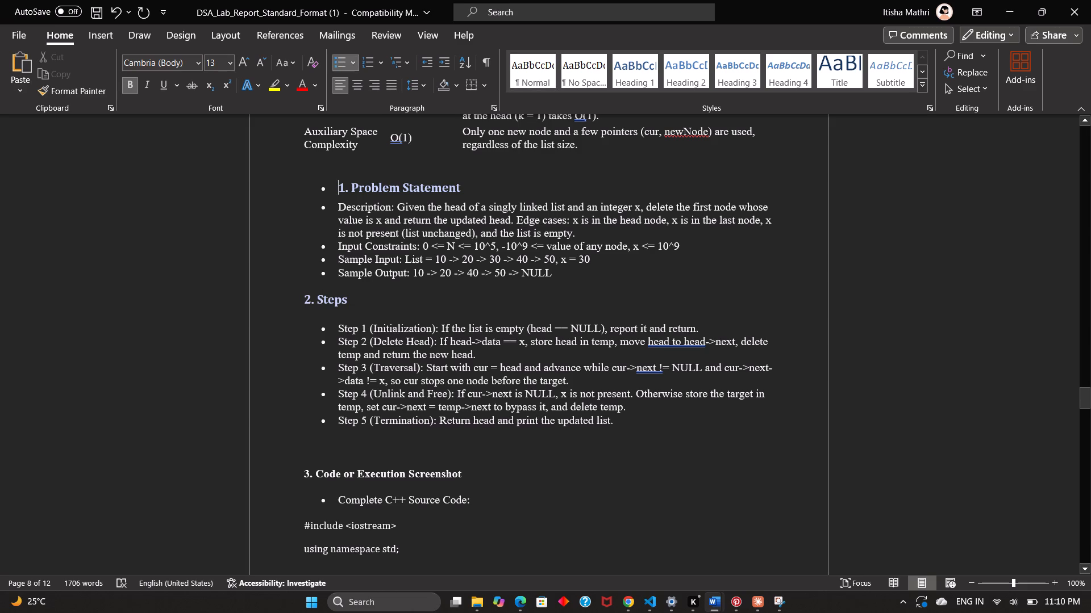
{"action": "key", "text": "BackSpace"}
{"action": "key", "text": "BackSpace"}
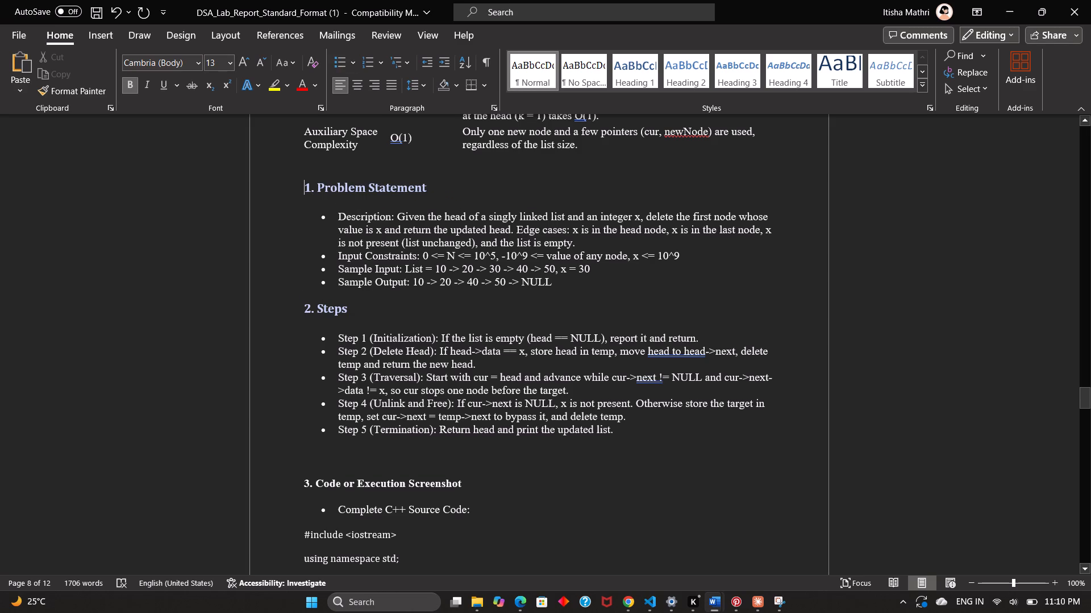
{"action": "key", "text": "BackSpace"}
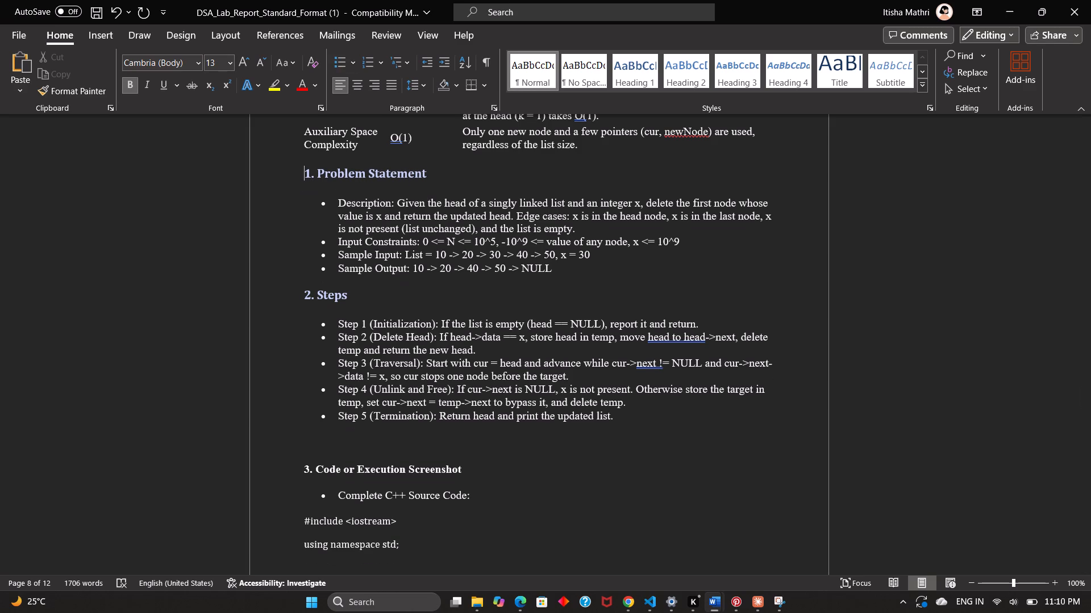
Copy the formatted "3. Code or Execution Screenshot" heading of the first question.
{"action": "scroll", "coordinate": [332, 194], "scroll_direction": "up", "scroll_amount": 5}
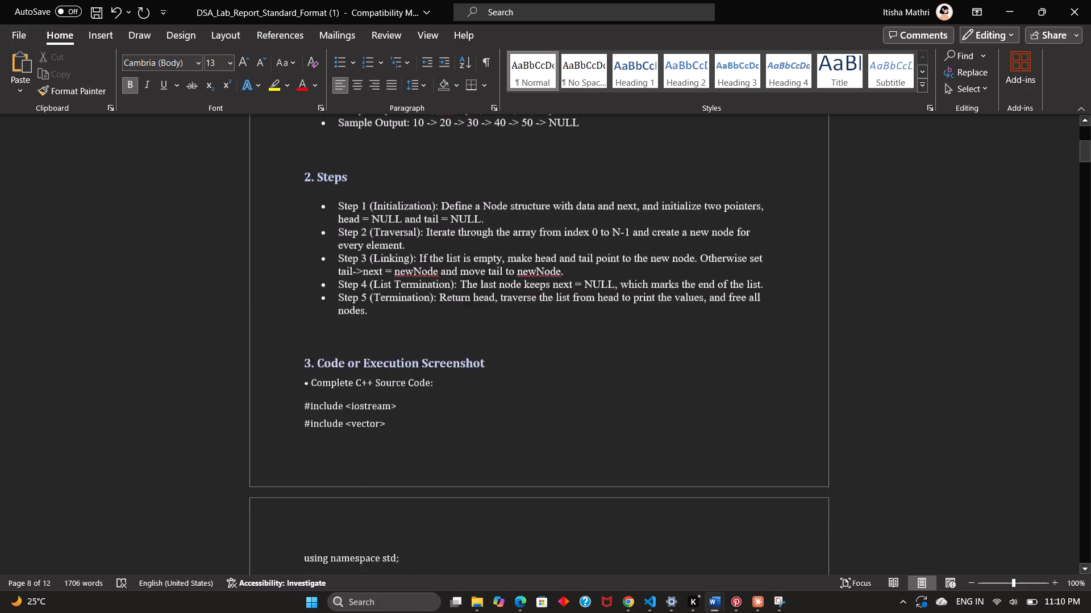
{"action": "scroll", "coordinate": [332, 194], "scroll_direction": "up", "scroll_amount": 1}
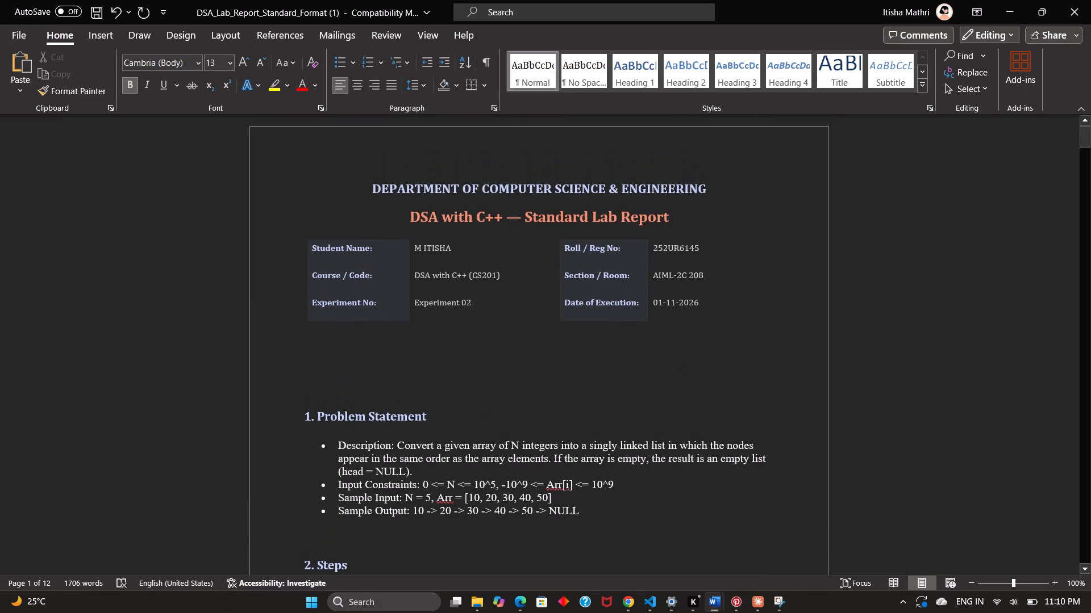
{"action": "scroll", "coordinate": [332, 194], "scroll_direction": "down", "scroll_amount": 1}
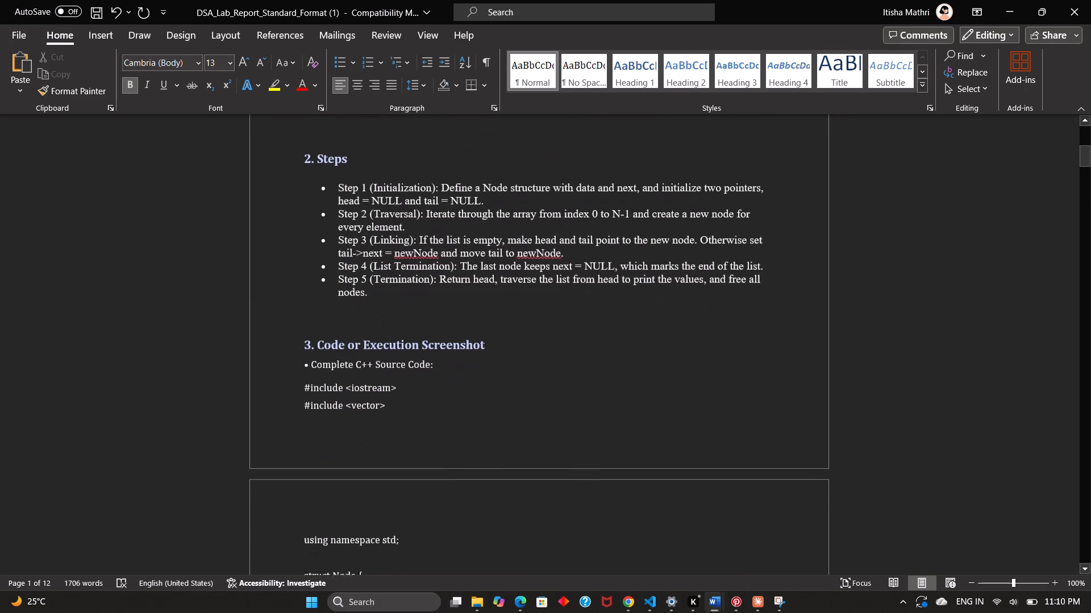
{"action": "left_click_drag", "start_coordinate": [489, 344], "coordinate": [377, 343]}
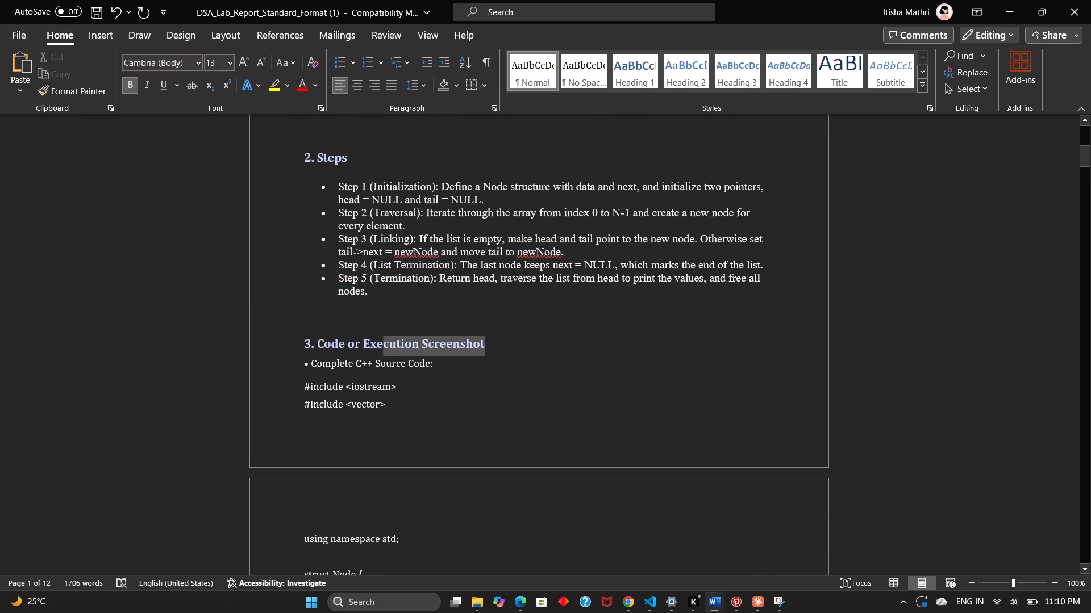
{"action": "left_click_drag", "start_coordinate": [377, 343], "coordinate": [293, 342]}
{"action": "right_click", "coordinate": [293, 342]}
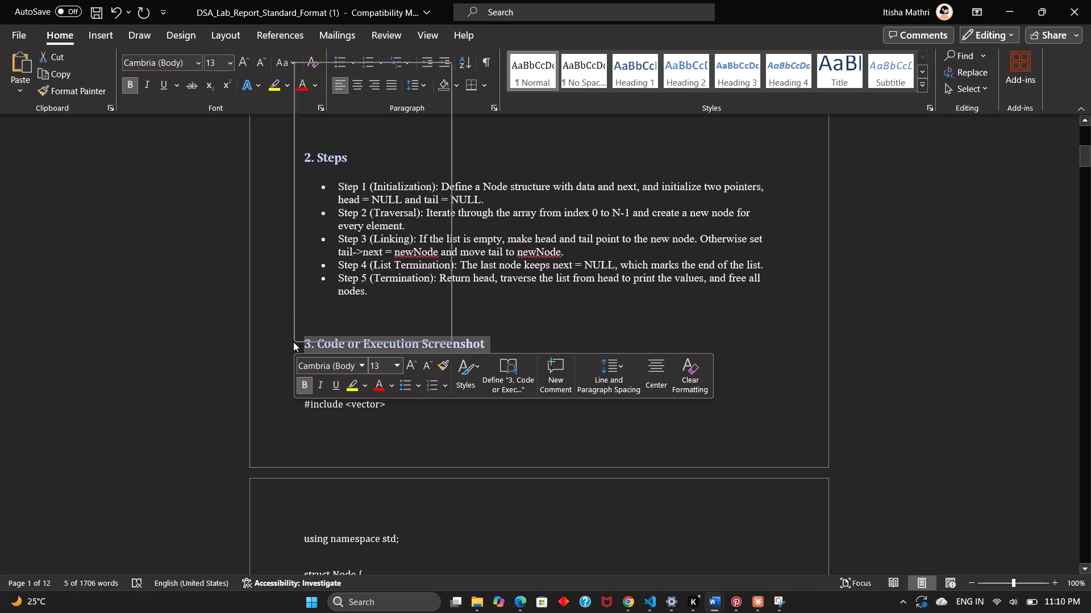
{"action": "left_click", "coordinate": [343, 122]}
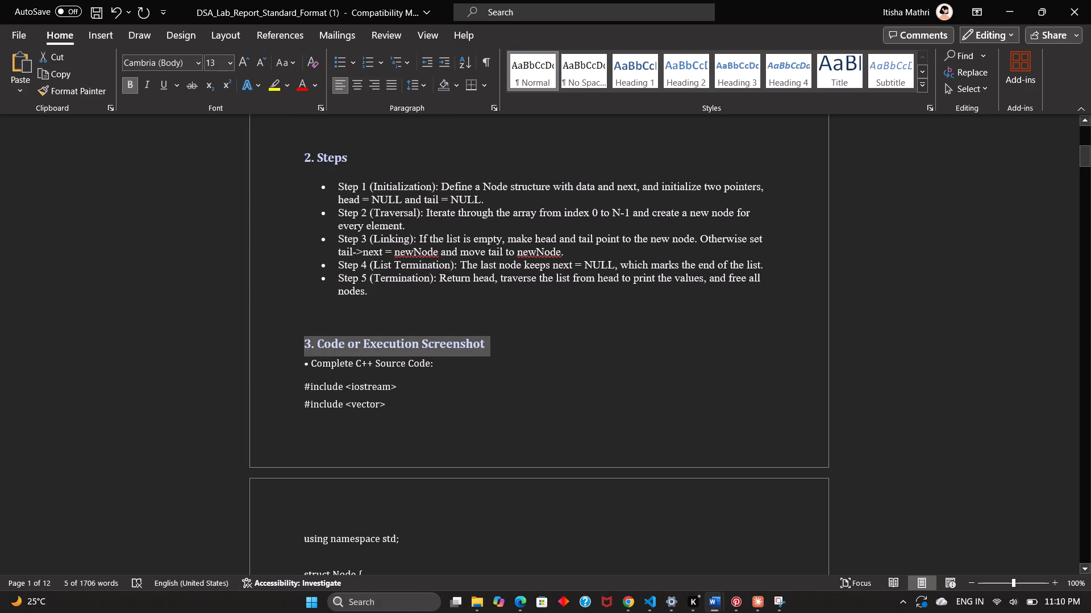
Paste the copied "3. Code or Execution Screenshot" heading above the source code of the k-th position insertion question.
{"action": "left_click", "coordinate": [398, 437]}
{"action": "scroll", "coordinate": [398, 437], "scroll_direction": "down", "scroll_amount": 1}
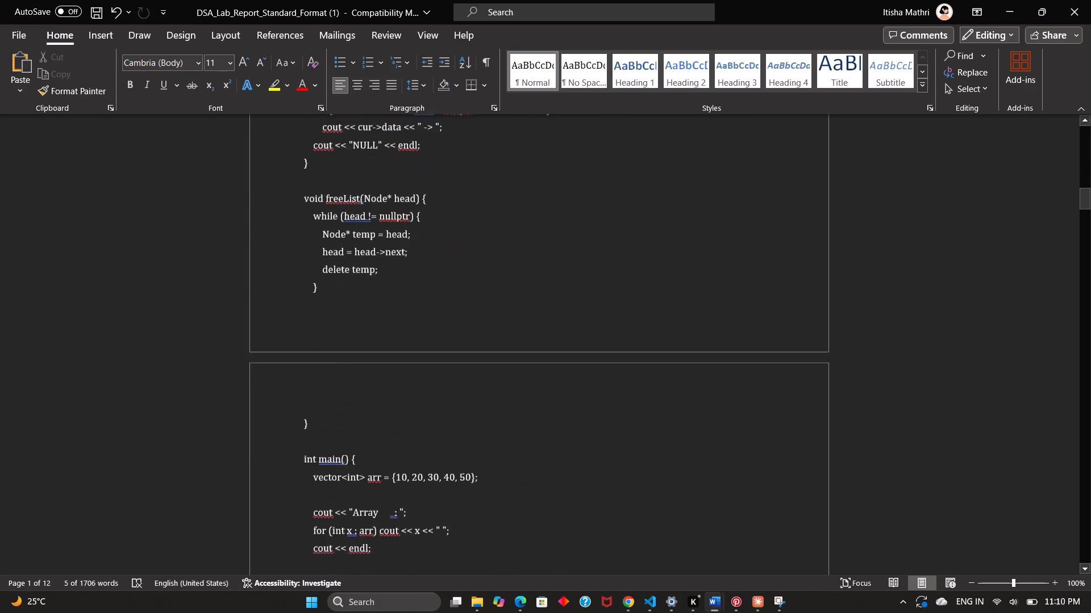
{"action": "scroll", "coordinate": [398, 437], "scroll_direction": "down", "scroll_amount": 2}
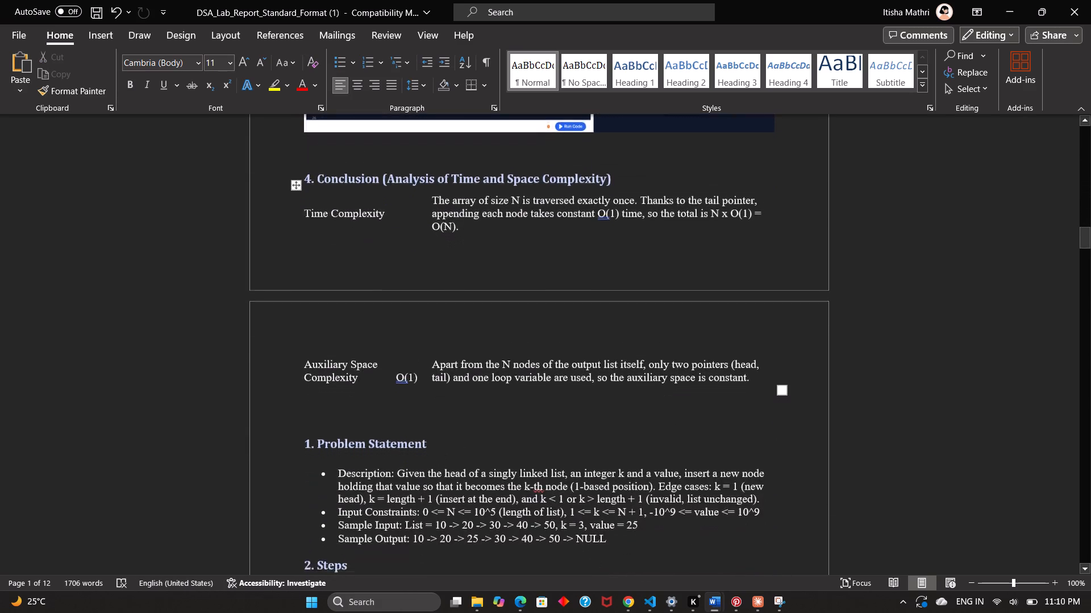
{"action": "scroll", "coordinate": [398, 437], "scroll_direction": "down", "scroll_amount": 1}
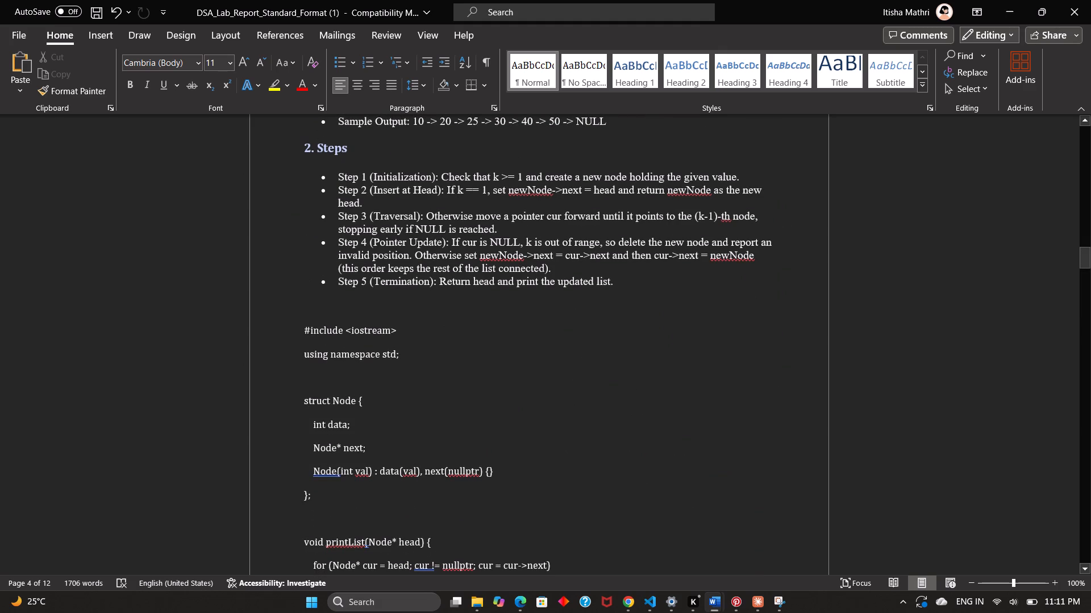
{"action": "scroll", "coordinate": [398, 437], "scroll_direction": "right", "scroll_amount": 2}
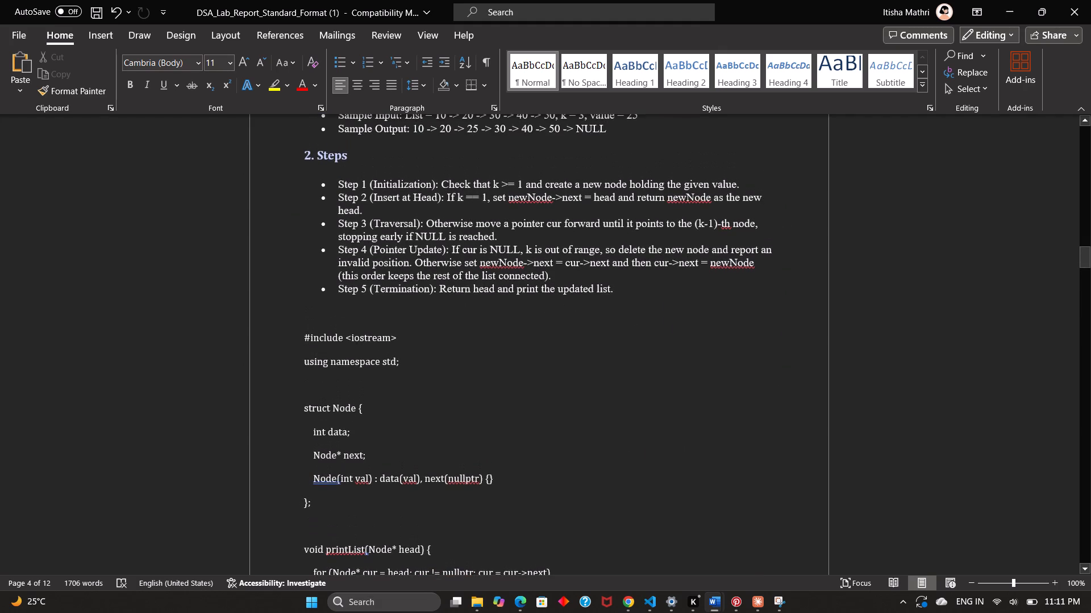
{"action": "scroll", "coordinate": [398, 437], "scroll_direction": "right", "scroll_amount": 1}
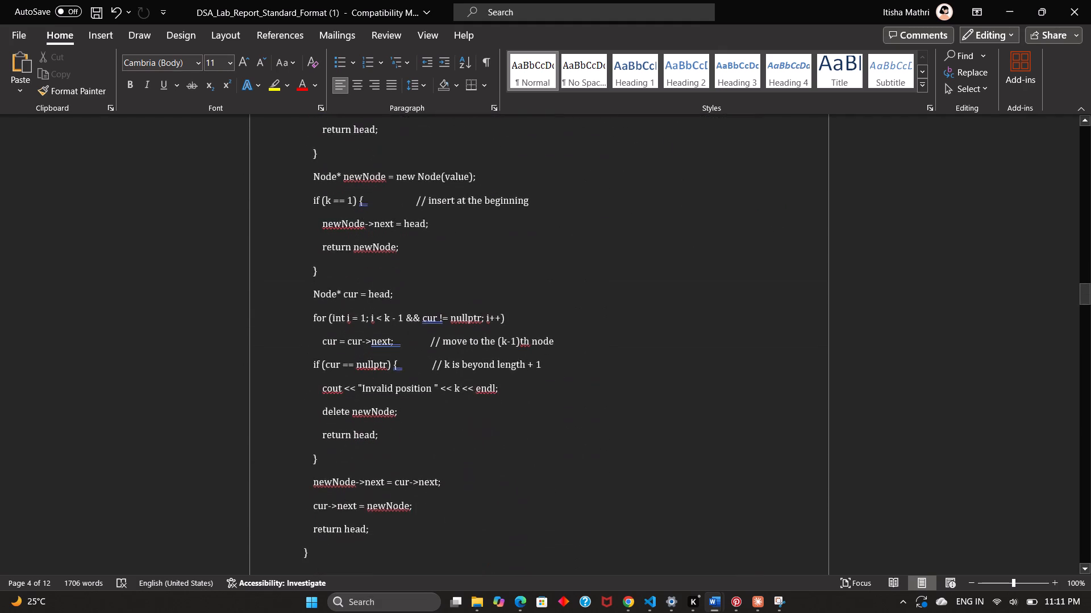
{"action": "scroll", "coordinate": [398, 437], "scroll_direction": "right", "scroll_amount": 1}
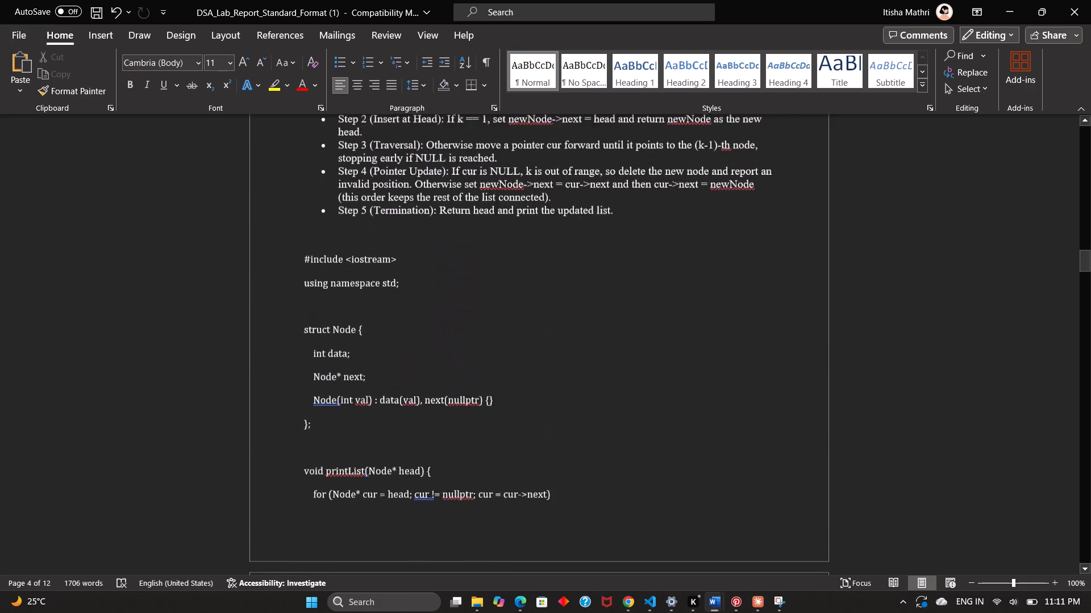
{"action": "scroll", "coordinate": [398, 437], "scroll_direction": "right", "scroll_amount": 2}
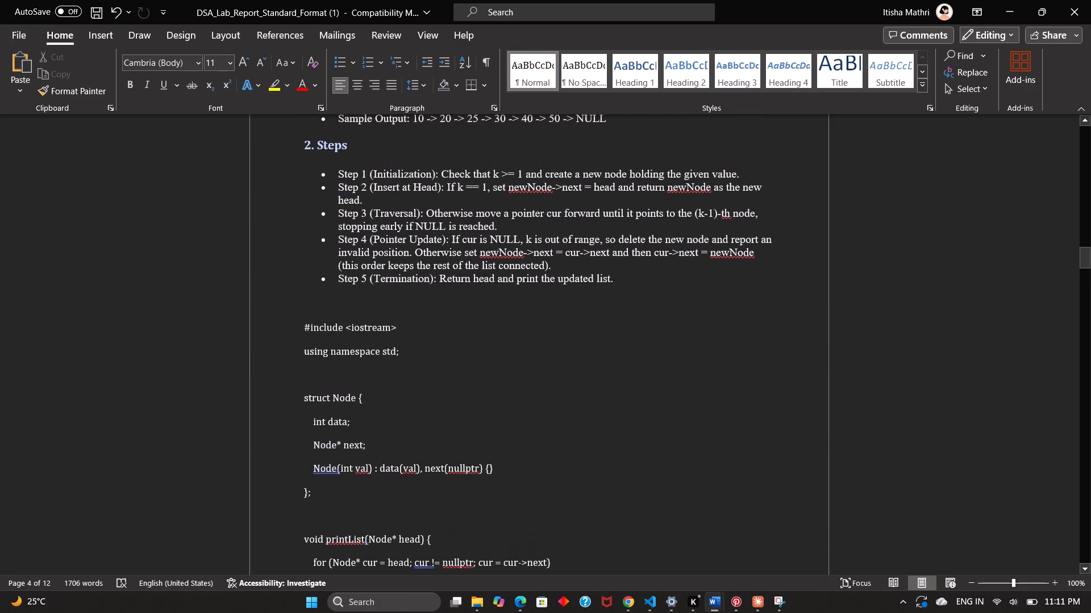
{"action": "scroll", "coordinate": [398, 437], "scroll_direction": "up", "scroll_amount": 1}
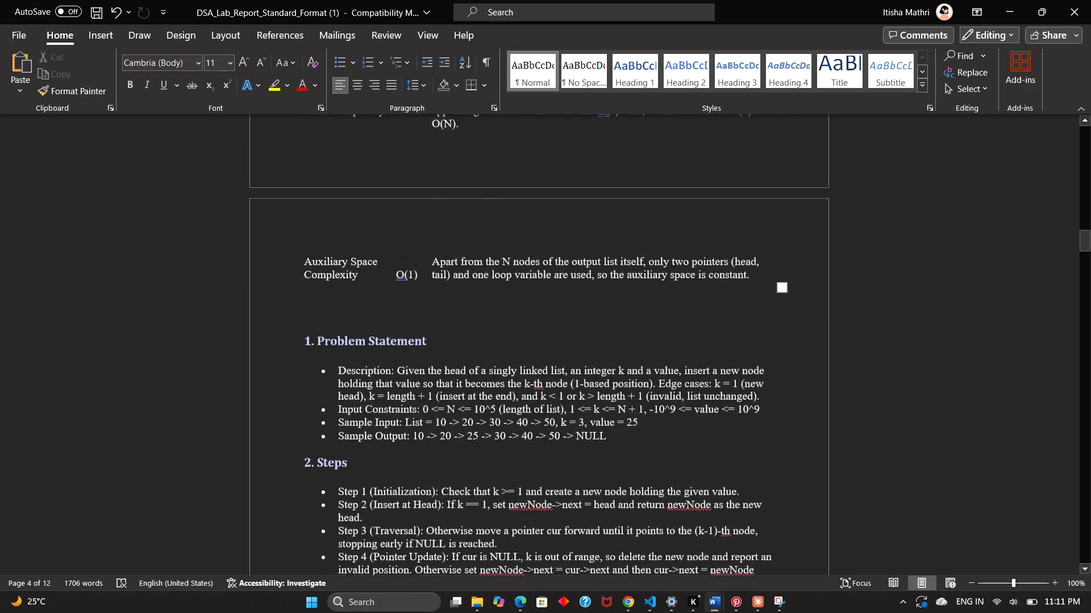
{"action": "scroll", "coordinate": [398, 437], "scroll_direction": "up", "scroll_amount": 3}
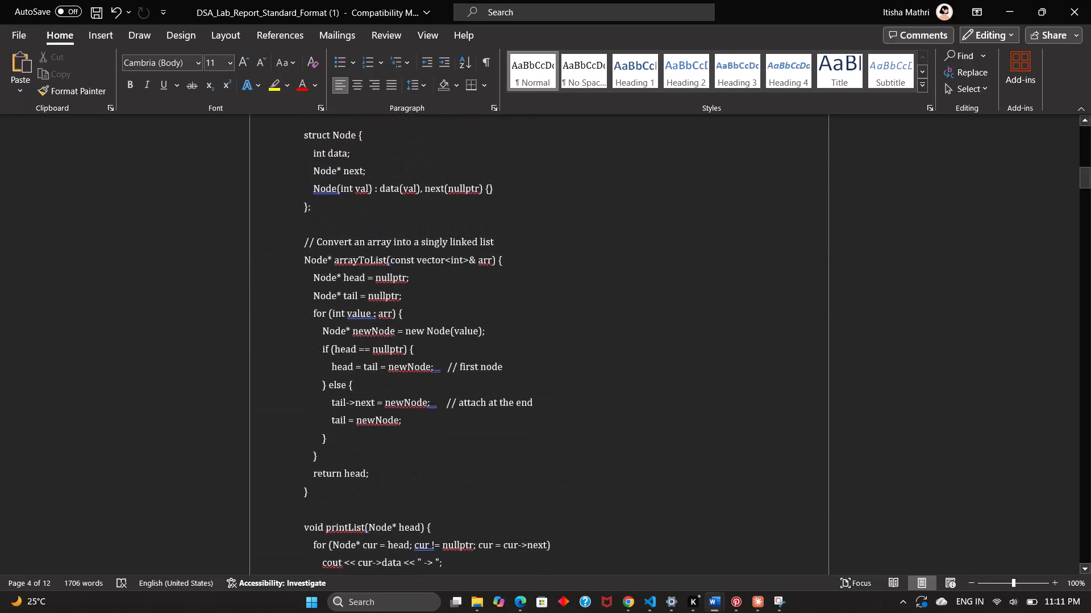
{"action": "scroll", "coordinate": [398, 437], "scroll_direction": "up", "scroll_amount": 1}
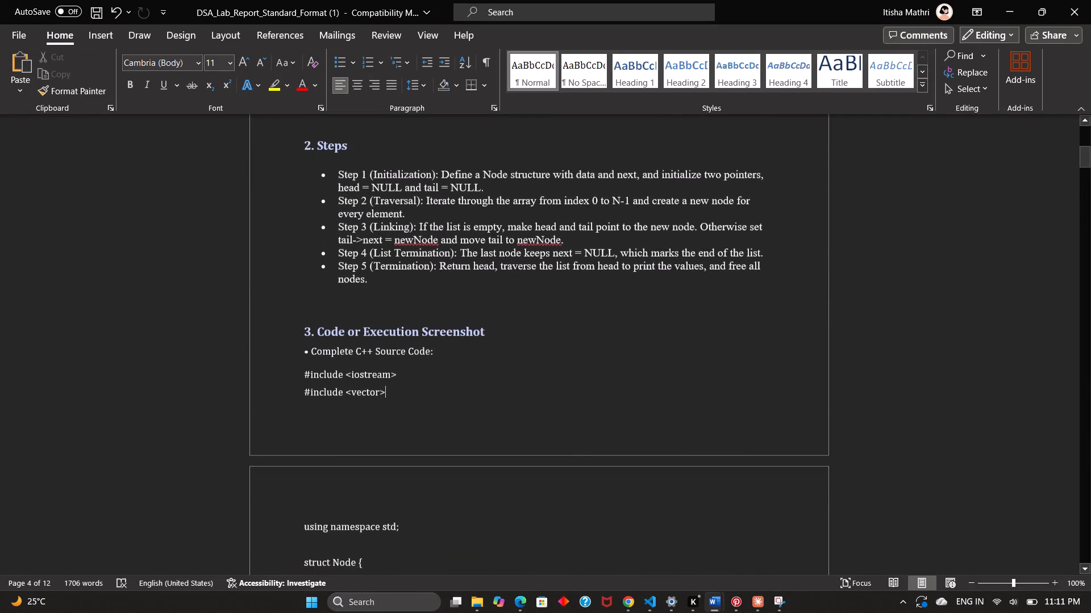
{"action": "scroll", "coordinate": [398, 437], "scroll_direction": "down", "scroll_amount": 5}
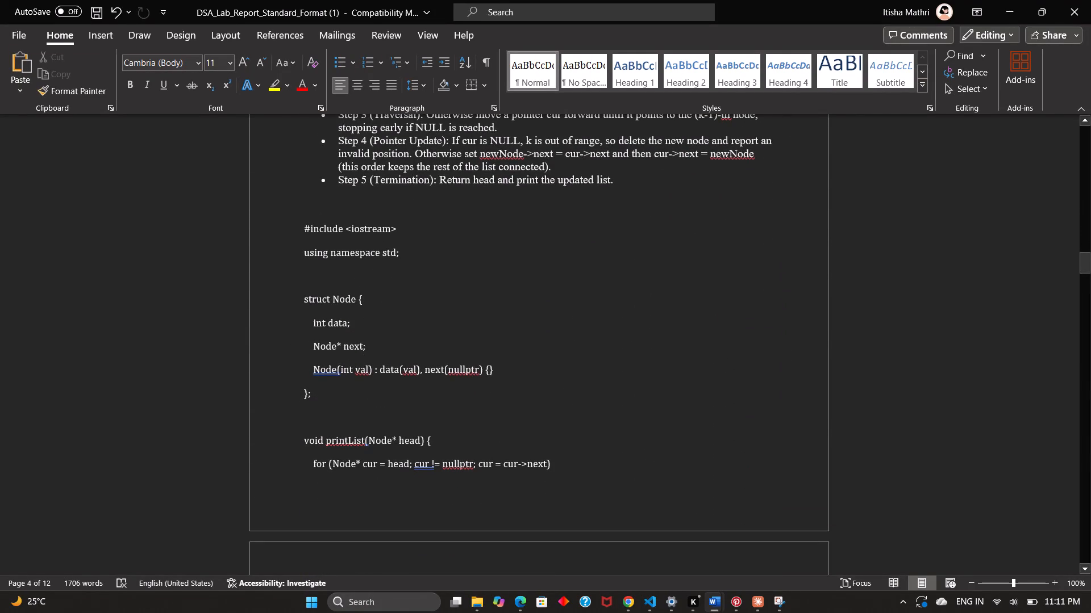
{"action": "left_click", "coordinate": [300, 216]}
{"action": "key", "text": "ctrl+v"}
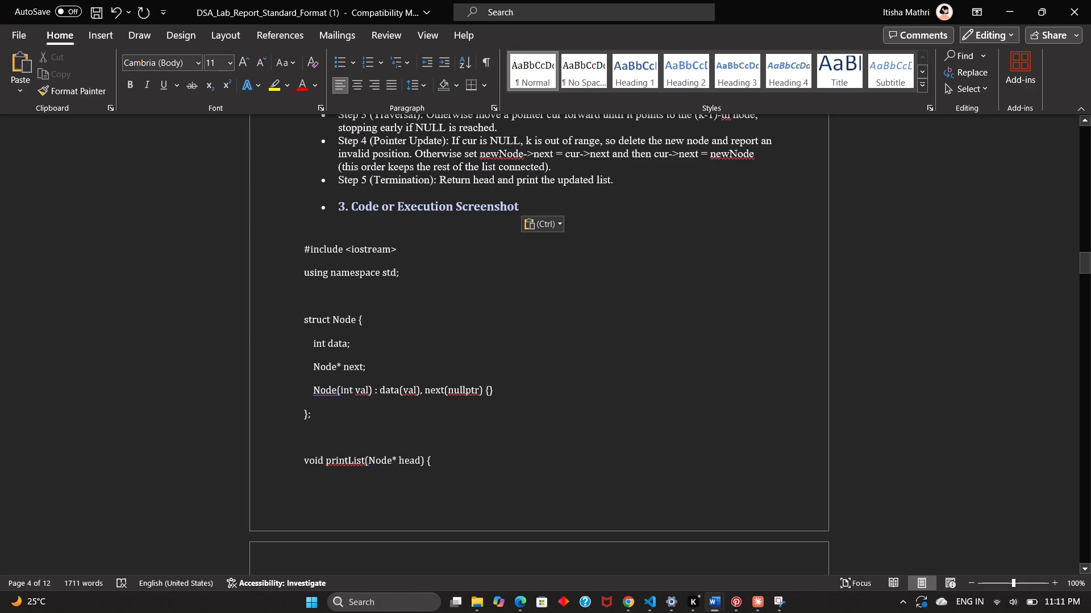
Remove the bullet and indent from the pasted "3. Code or Execution Screenshot" heading, keeping it on its own line below Step 5.
{"action": "left_click", "coordinate": [332, 206]}
{"action": "key", "text": "BackSpace"}
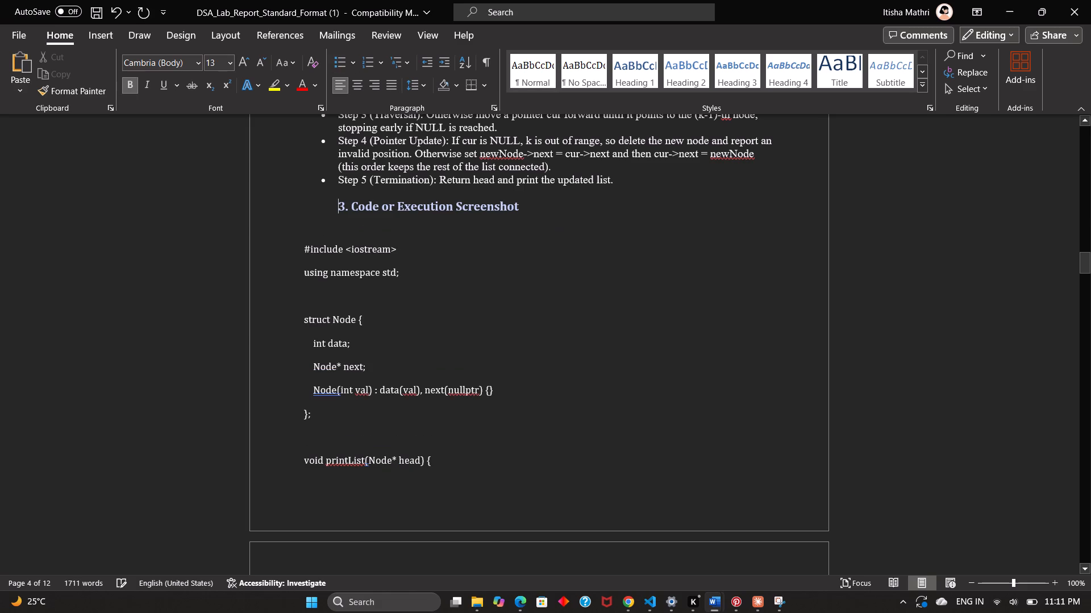
{"action": "key", "text": "BackSpace"}
{"action": "key", "text": "BackSpace"}
{"action": "key", "text": "BackSpace"}
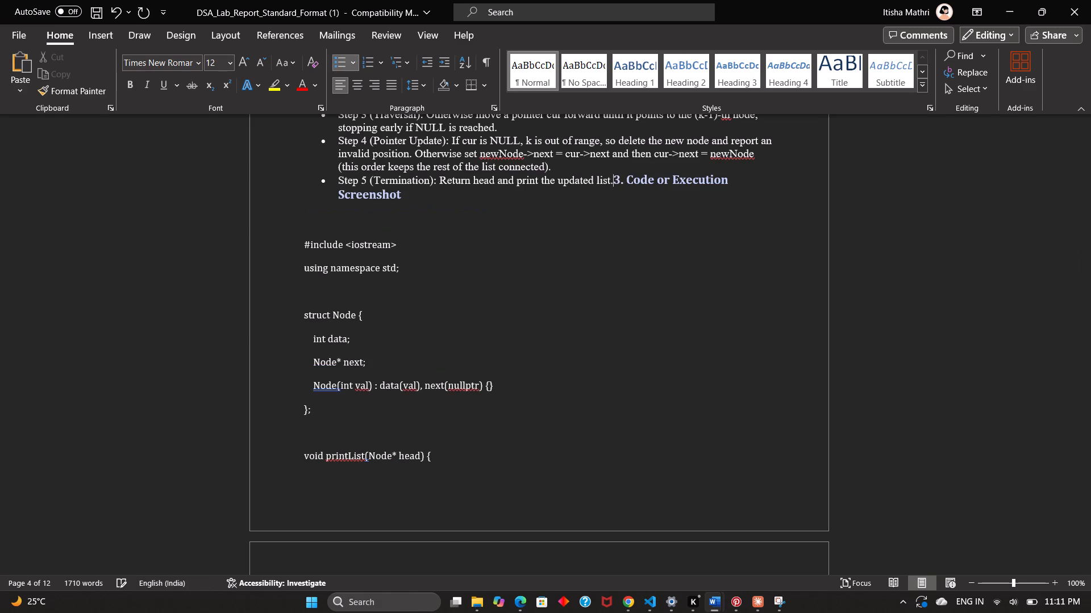
{"action": "key", "text": "Return"}
{"action": "key", "text": "BackSpace"}
{"action": "key", "text": "BackSpace"}
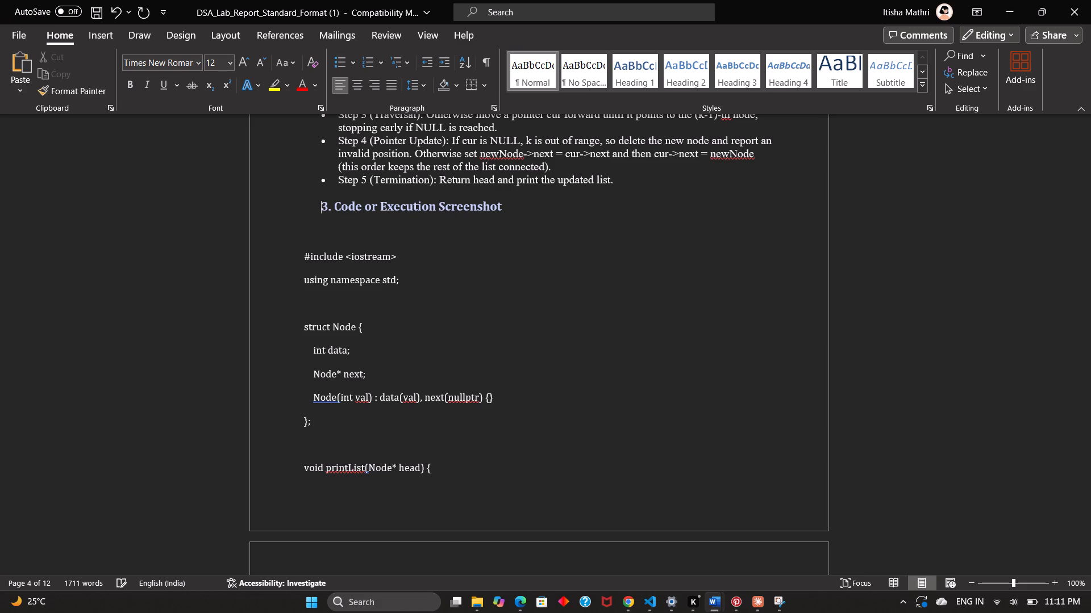
{"action": "key", "text": "BackSpace"}
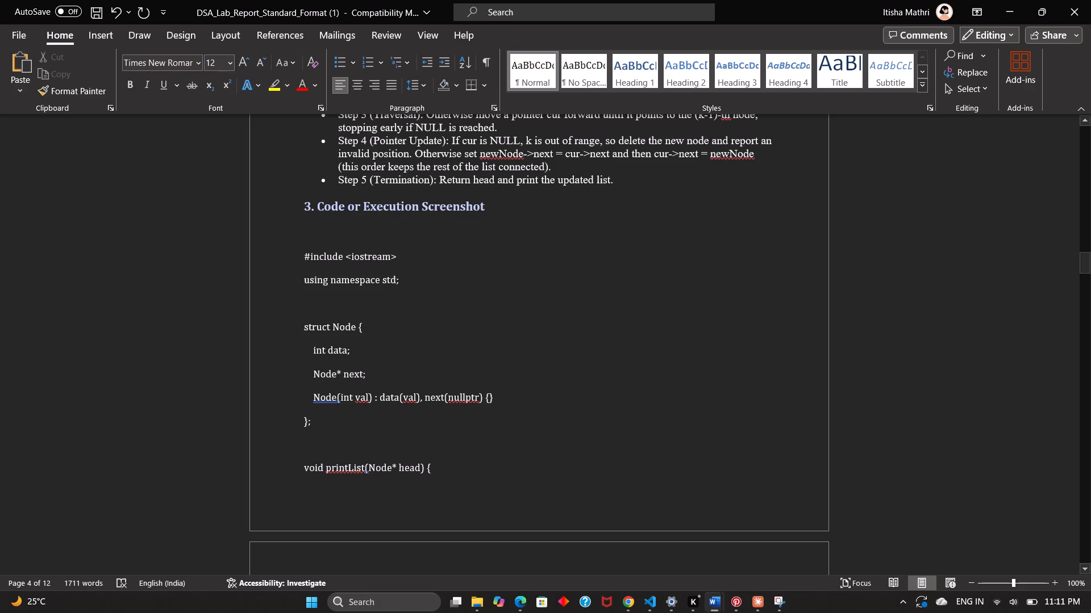
Delete the blank line between the "3. Code or Execution Screenshot" heading and the "#include <iostream>" line of the k-th position insertion question.
{"action": "left_click", "coordinate": [297, 254]}
{"action": "key", "text": "BackSpace"}
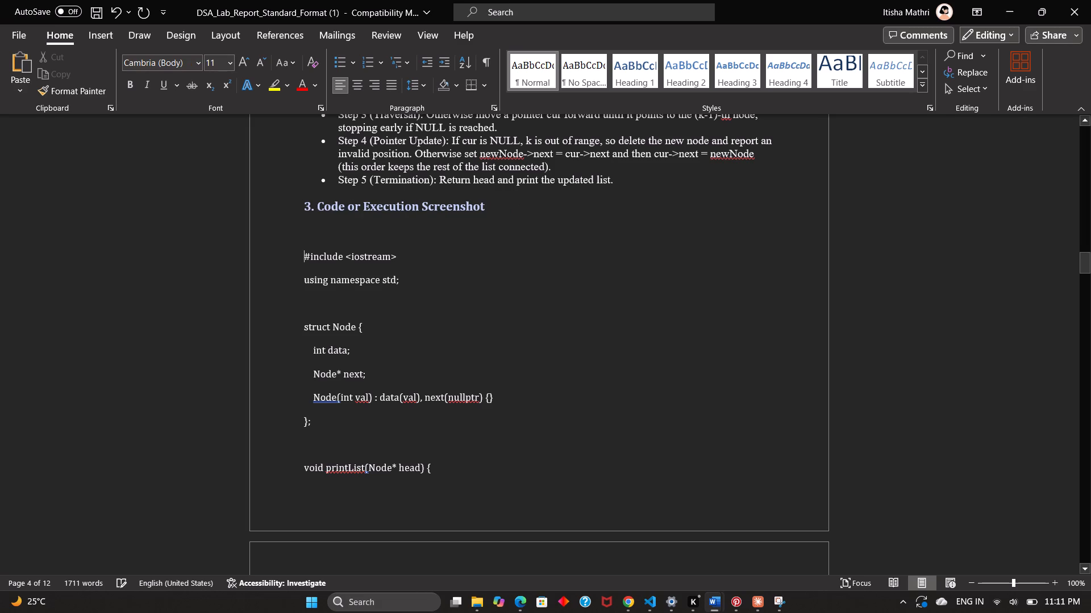
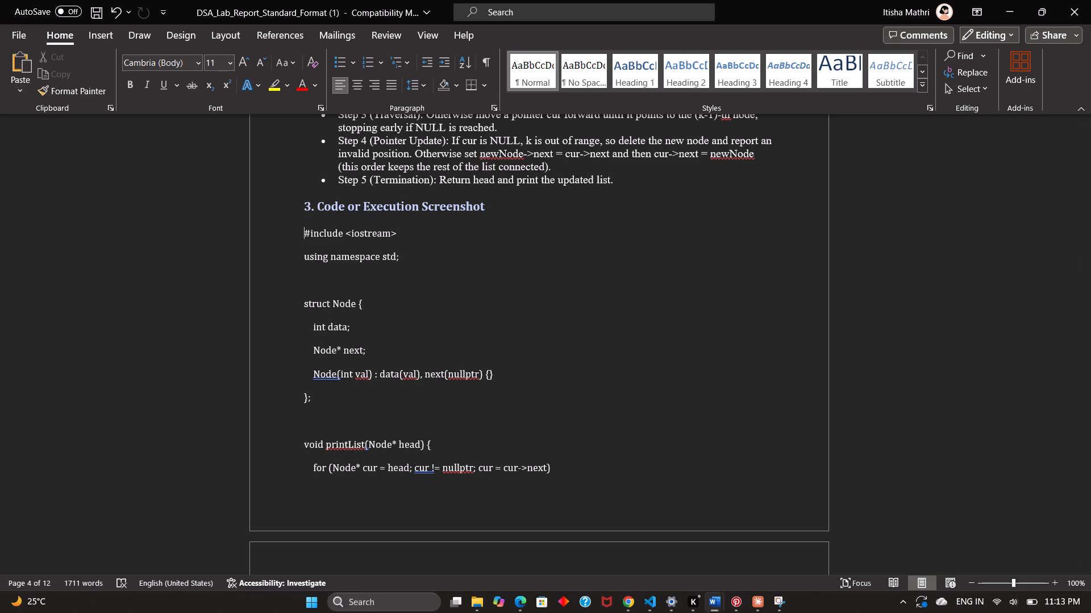
Replace the plain "3. Code or Execution Screenshot" heading of the delete-by-value question with the copied formatted heading.
{"action": "scroll", "coordinate": [377, 288], "scroll_direction": "down", "scroll_amount": 2}
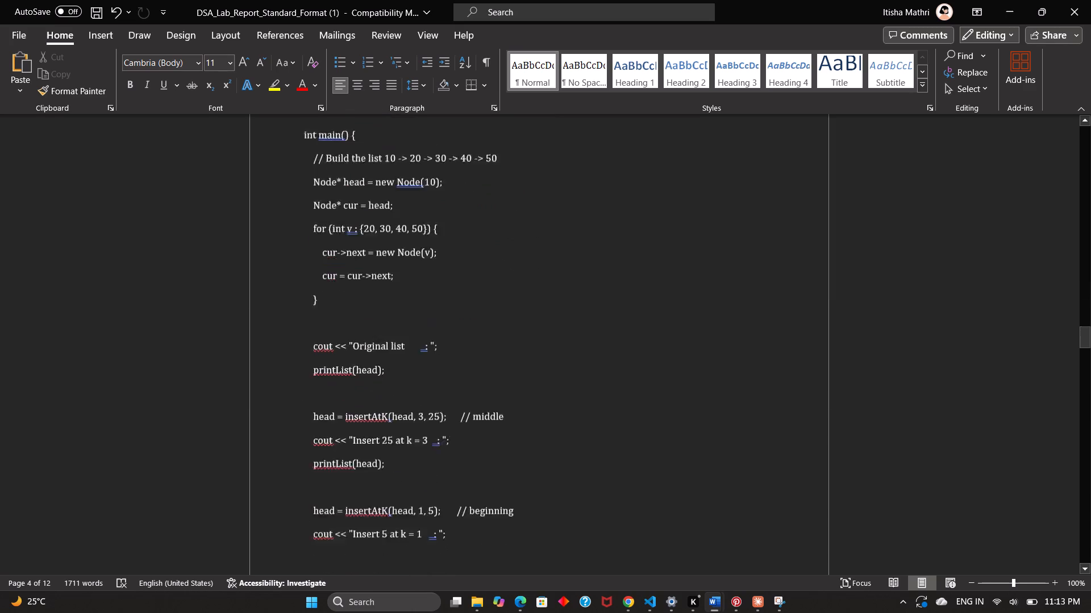
{"action": "scroll", "coordinate": [377, 288], "scroll_direction": "down", "scroll_amount": 2}
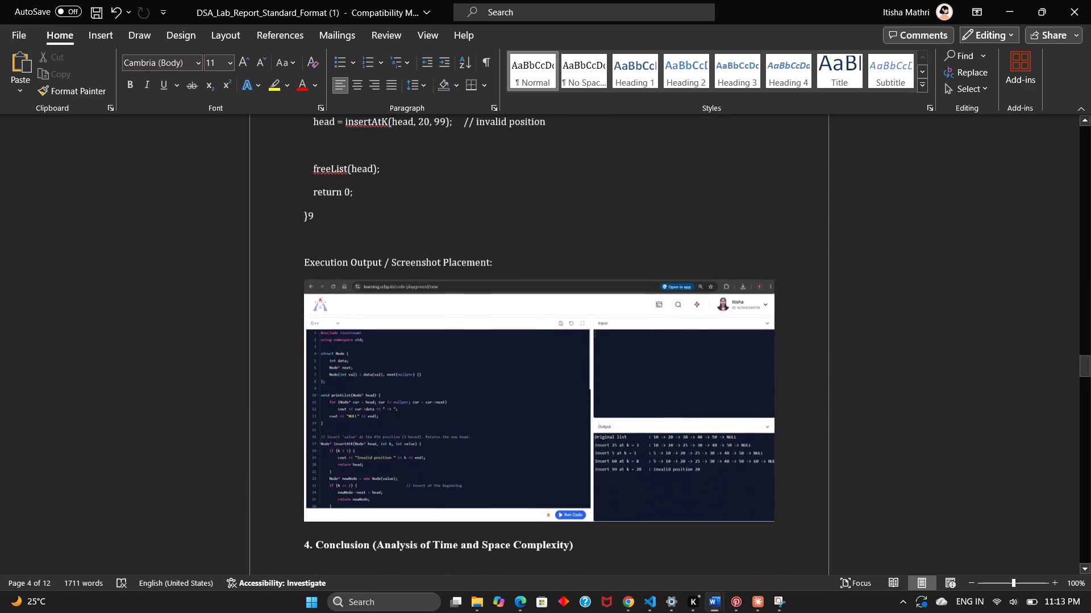
{"action": "scroll", "coordinate": [377, 288], "scroll_direction": "down", "scroll_amount": 2}
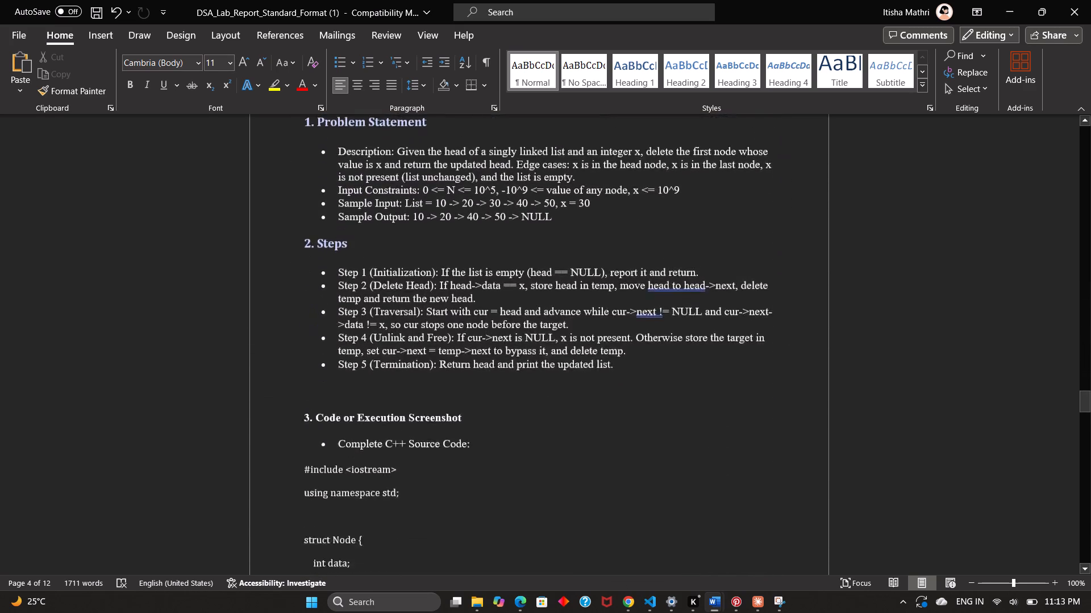
{"action": "scroll", "coordinate": [377, 288], "scroll_direction": "down", "scroll_amount": 1}
{"action": "left_click_drag", "start_coordinate": [472, 341], "coordinate": [362, 342]}
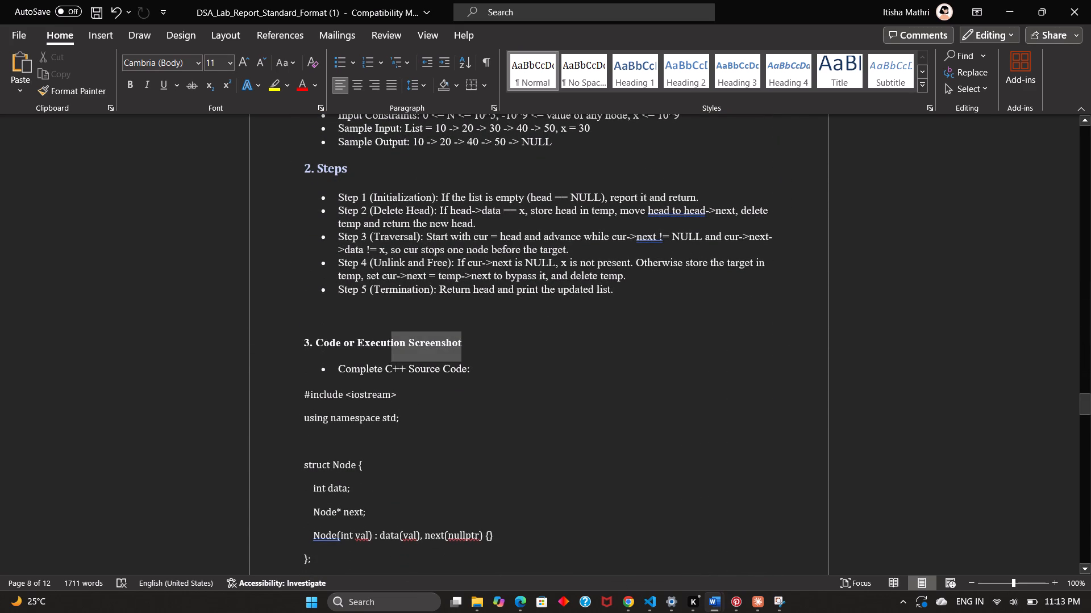
{"action": "left_click_drag", "start_coordinate": [362, 342], "coordinate": [295, 337]}
{"action": "key", "text": "BackSpace"}
{"action": "key", "text": "ctrl+v"}
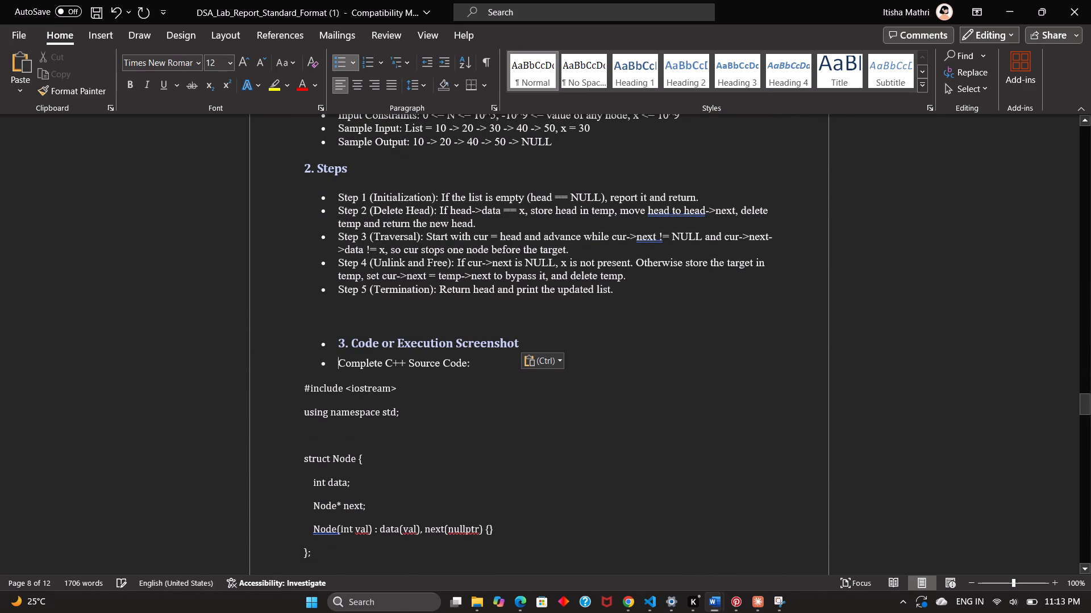
Remove the bullet and indent from the pasted "3. Code or Execution Screenshot" heading of the delete-by-value question.
{"action": "left_click", "coordinate": [332, 348]}
{"action": "key", "text": "BackSpace"}
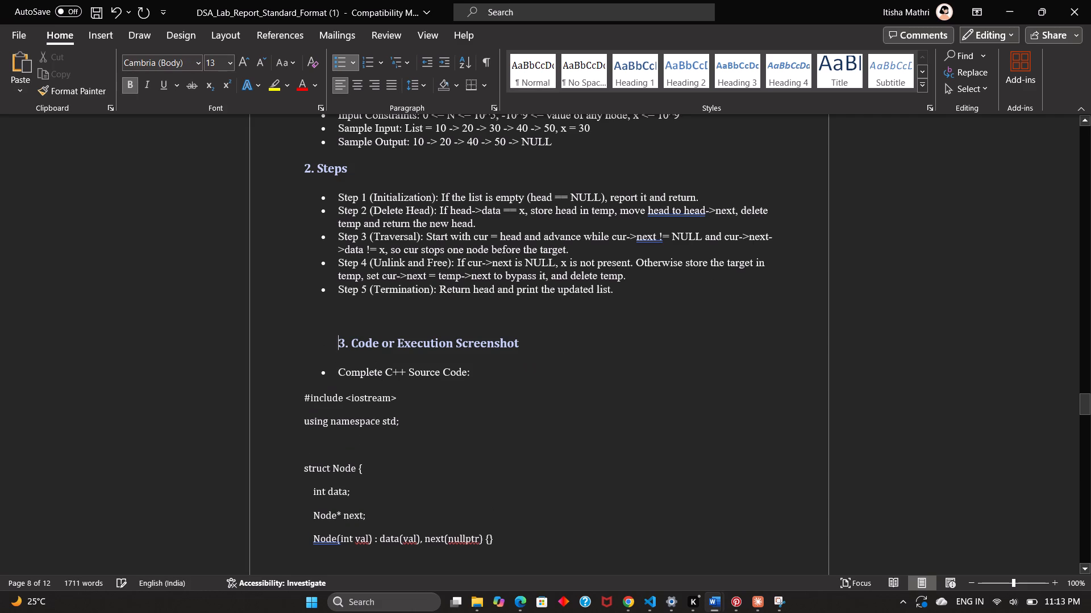
{"action": "key", "text": "BackSpace"}
Look through the delete-by-value question, from its steps to the conclusion table, for section headings that still need formatting.
{"action": "scroll", "coordinate": [332, 348], "scroll_direction": "right", "scroll_amount": 1}
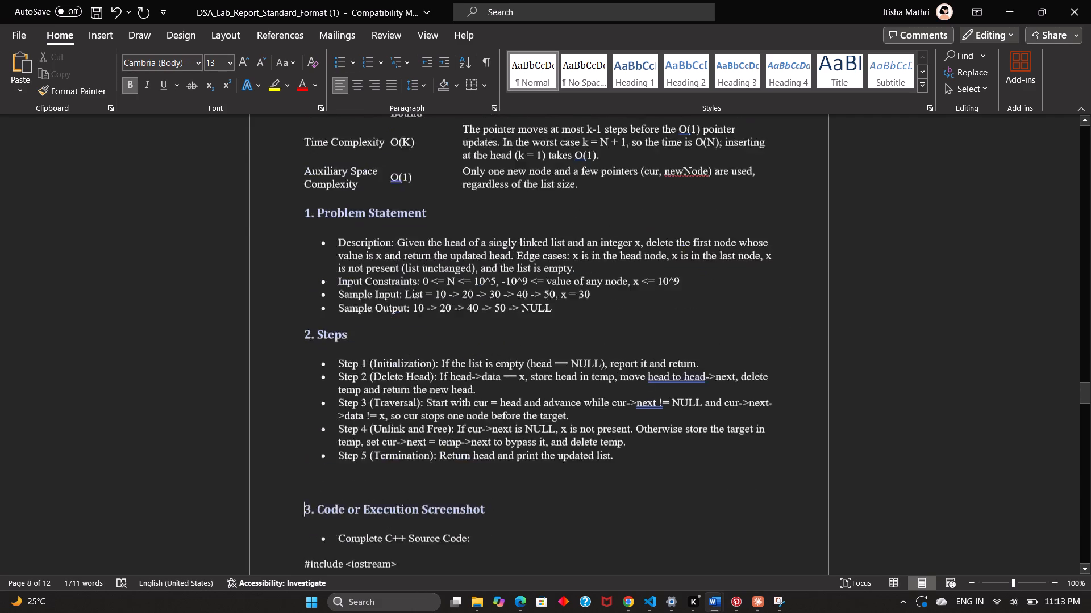
{"action": "scroll", "coordinate": [332, 348], "scroll_direction": "right", "scroll_amount": 1}
{"action": "scroll", "coordinate": [332, 348], "scroll_direction": "down", "scroll_amount": 1}
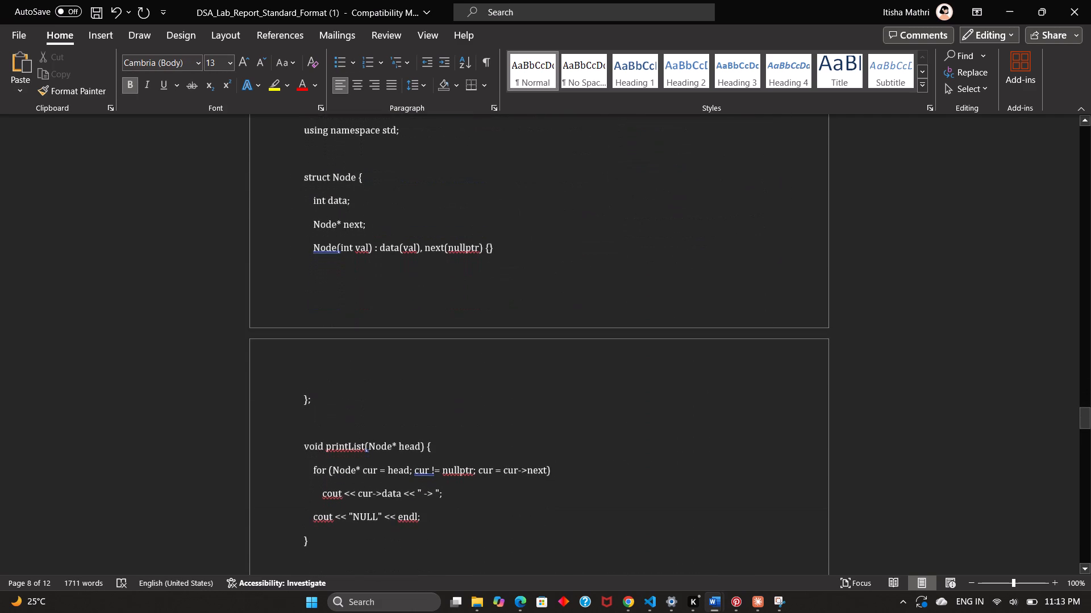
{"action": "scroll", "coordinate": [332, 348], "scroll_direction": "down", "scroll_amount": 1}
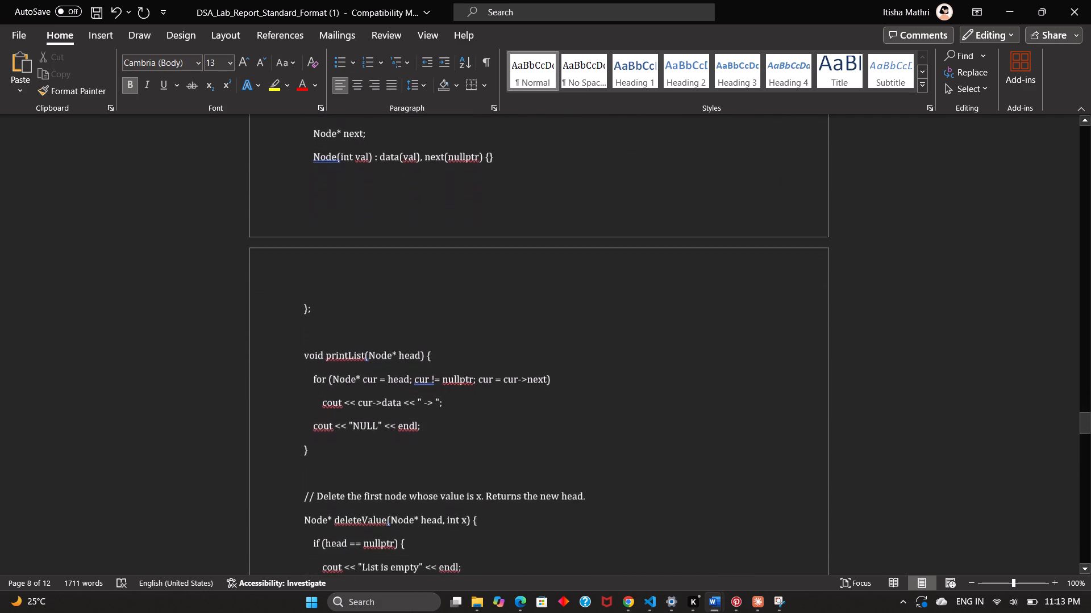
{"action": "scroll", "coordinate": [332, 348], "scroll_direction": "down", "scroll_amount": 1}
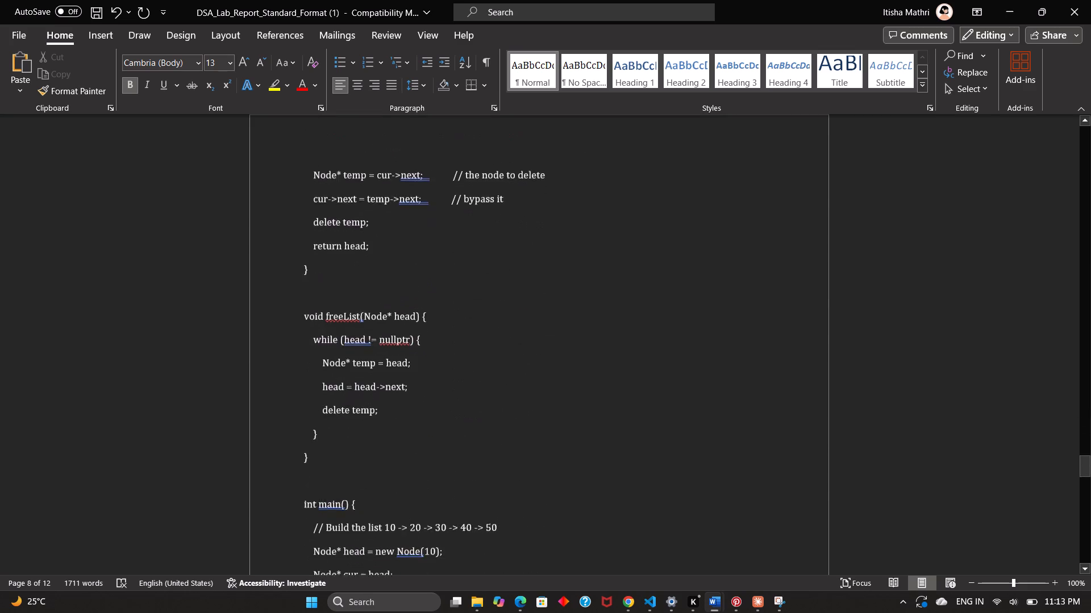
{"action": "scroll", "coordinate": [332, 348], "scroll_direction": "down", "scroll_amount": 1}
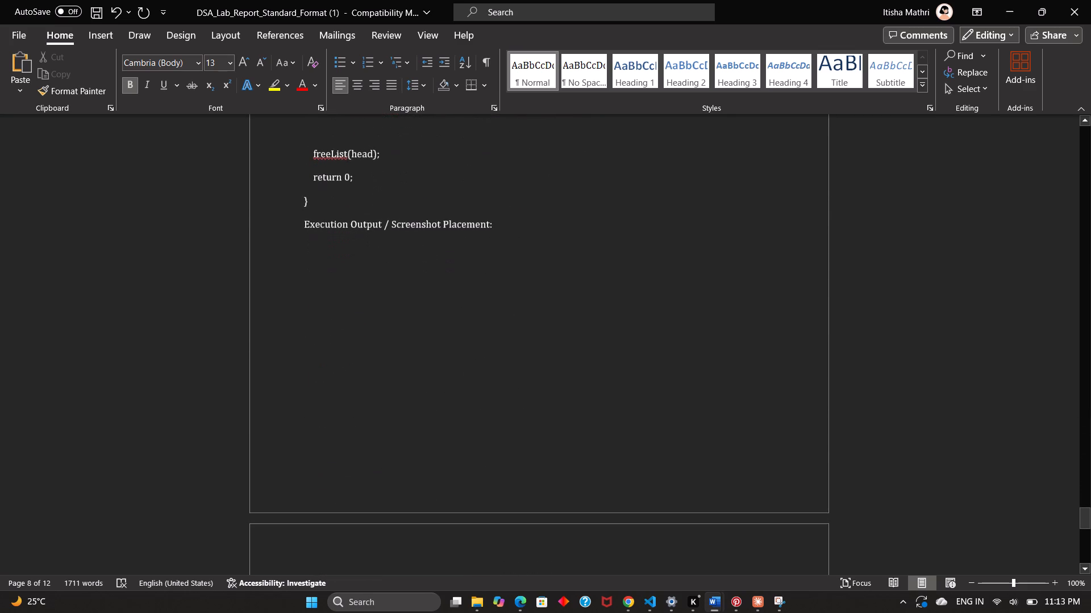
{"action": "scroll", "coordinate": [332, 348], "scroll_direction": "up", "scroll_amount": 1}
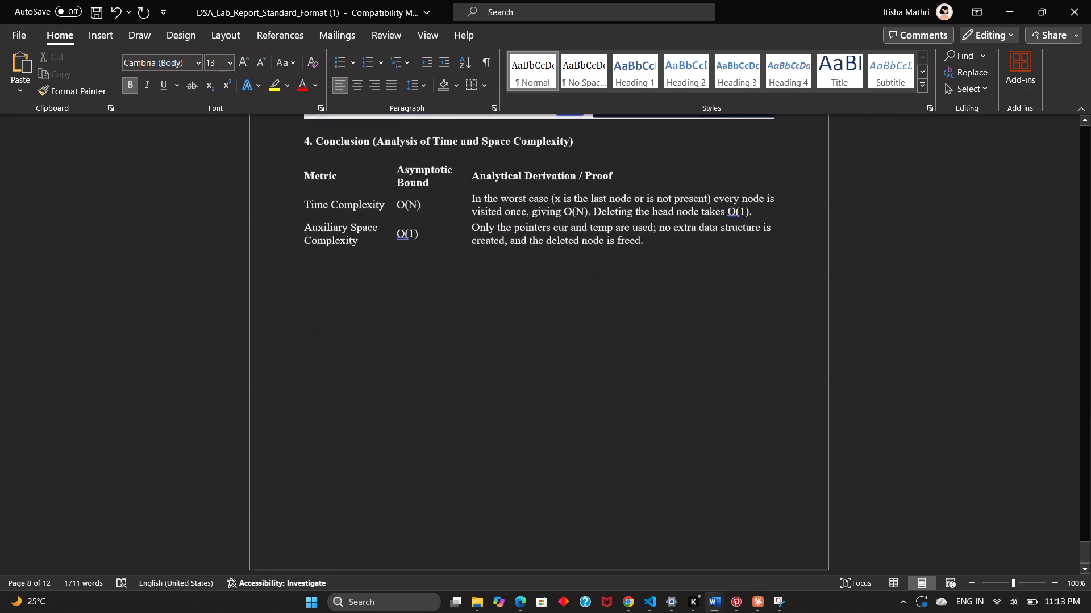
{"action": "scroll", "coordinate": [332, 348], "scroll_direction": "up", "scroll_amount": 1}
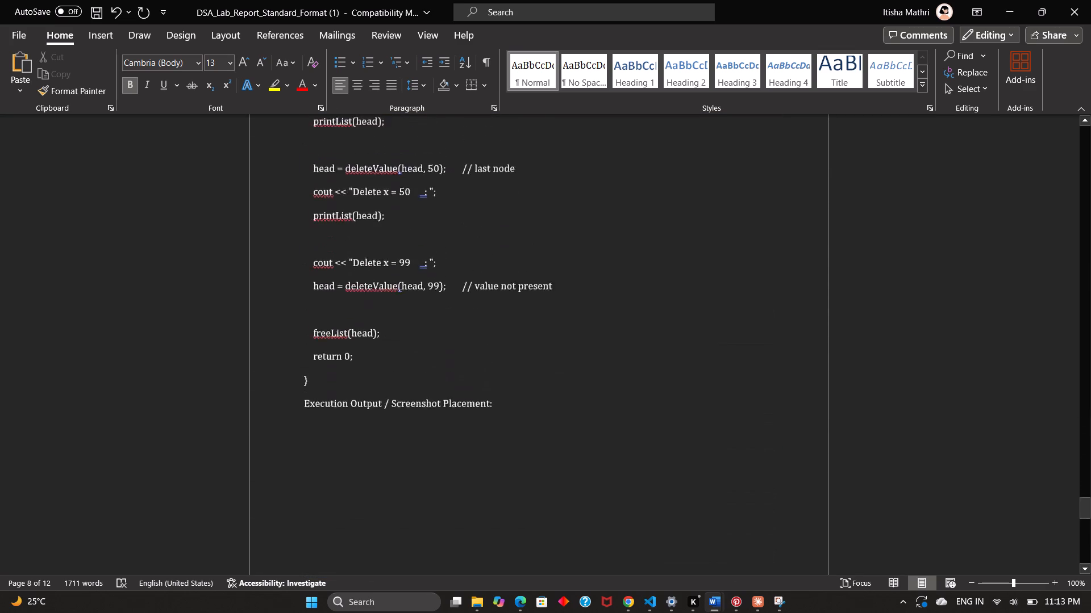
{"action": "scroll", "coordinate": [332, 348], "scroll_direction": "up", "scroll_amount": 1}
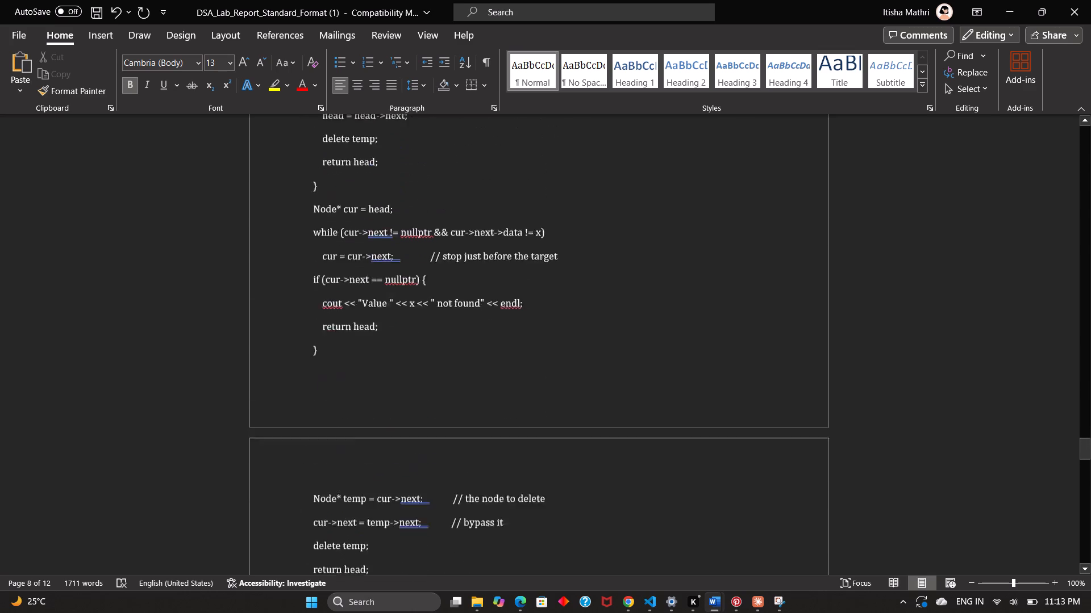
{"action": "scroll", "coordinate": [332, 348], "scroll_direction": "up", "scroll_amount": 2}
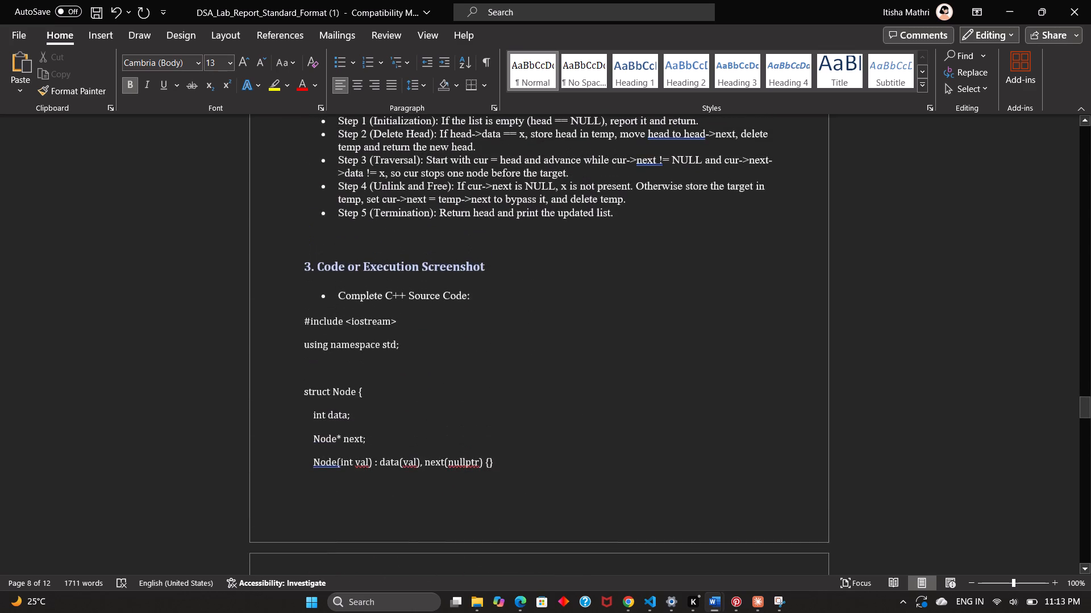
Copy the formatted "4. Conclusion (Analysis of Time and Space Complexity)" heading of the first question.
{"action": "scroll", "coordinate": [332, 348], "scroll_direction": "up", "scroll_amount": 1}
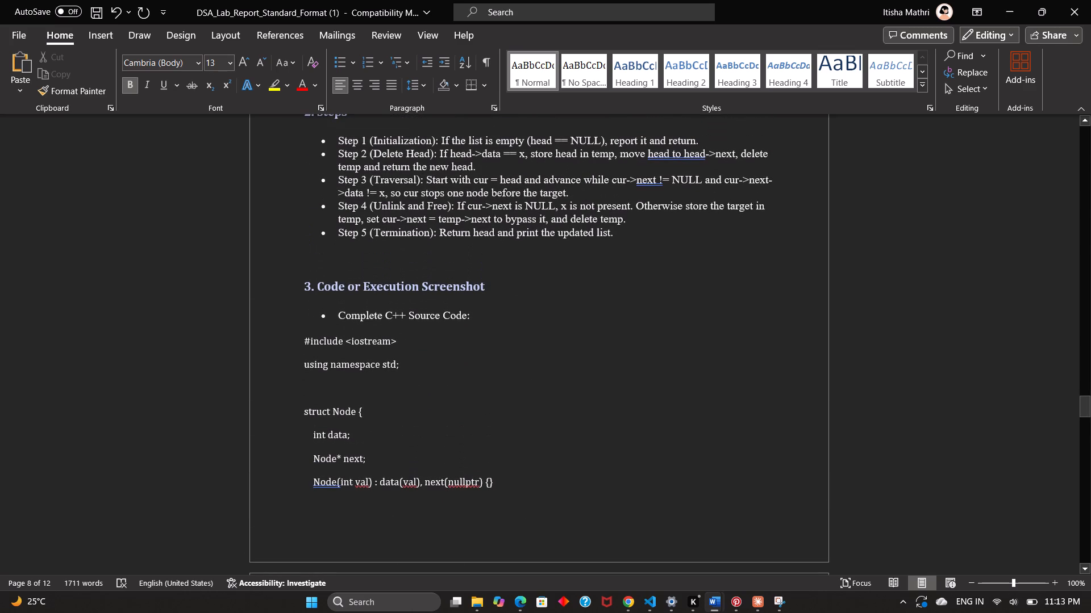
{"action": "scroll", "coordinate": [332, 348], "scroll_direction": "up", "scroll_amount": 1}
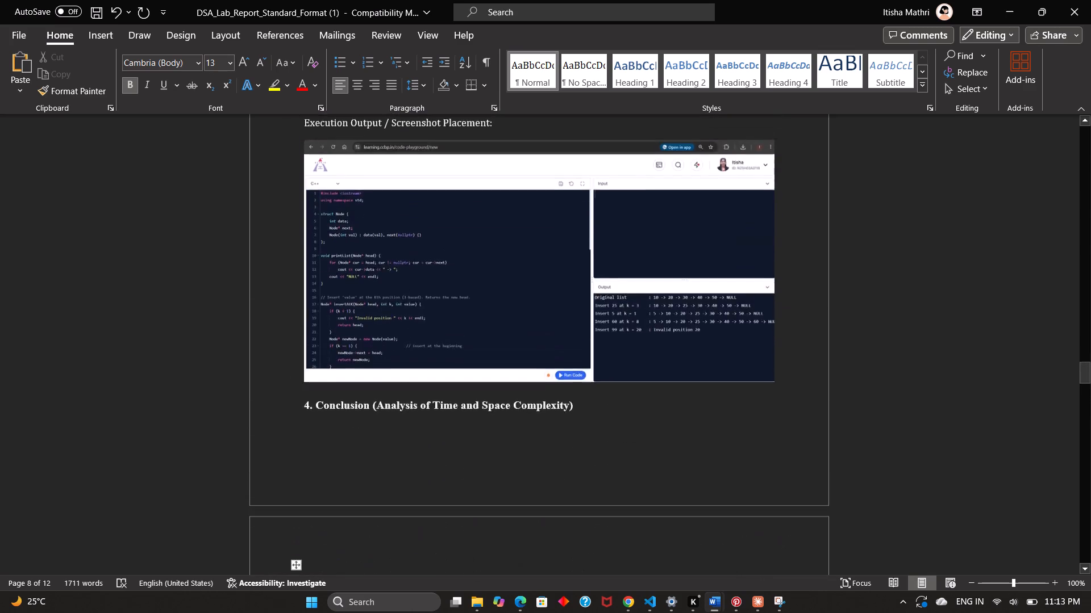
{"action": "scroll", "coordinate": [332, 348], "scroll_direction": "up", "scroll_amount": 2}
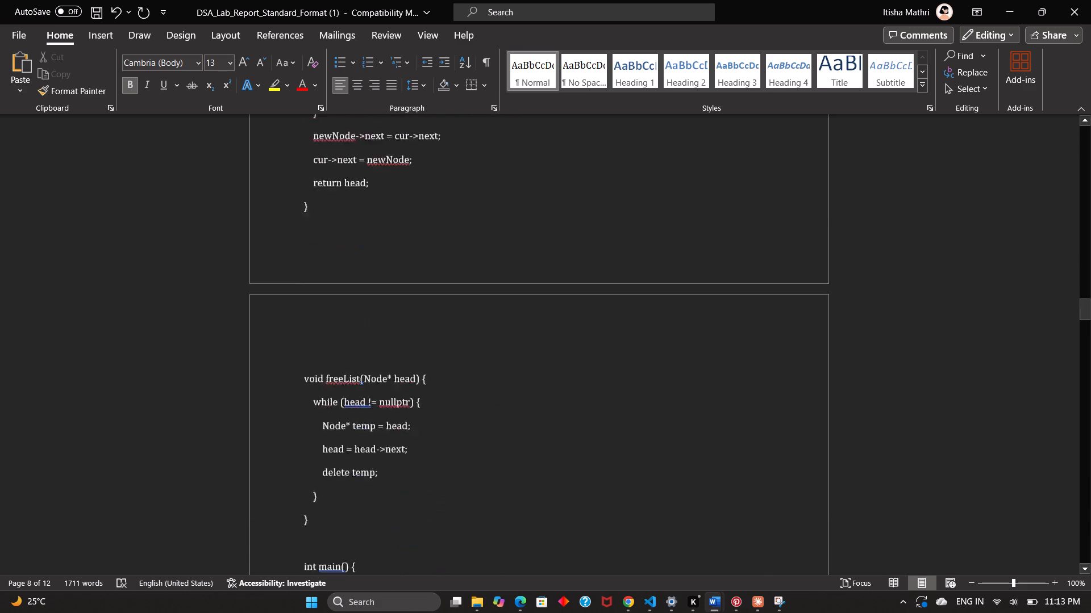
{"action": "scroll", "coordinate": [332, 348], "scroll_direction": "up", "scroll_amount": 2}
{"action": "scroll", "coordinate": [332, 348], "scroll_direction": "down", "scroll_amount": 1}
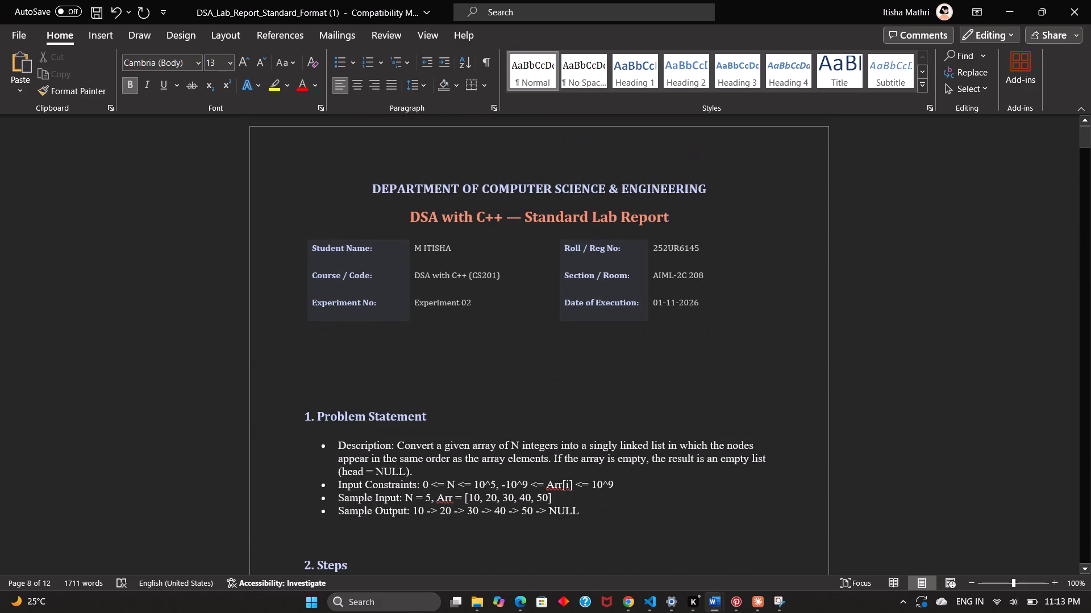
{"action": "scroll", "coordinate": [332, 348], "scroll_direction": "down", "scroll_amount": 2}
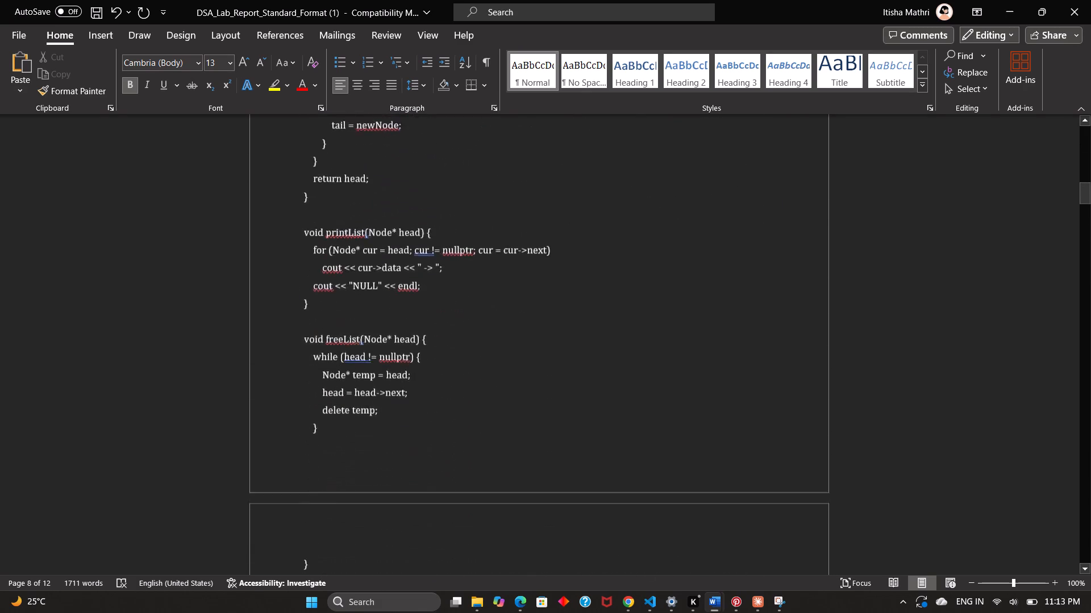
{"action": "scroll", "coordinate": [332, 348], "scroll_direction": "down", "scroll_amount": 1}
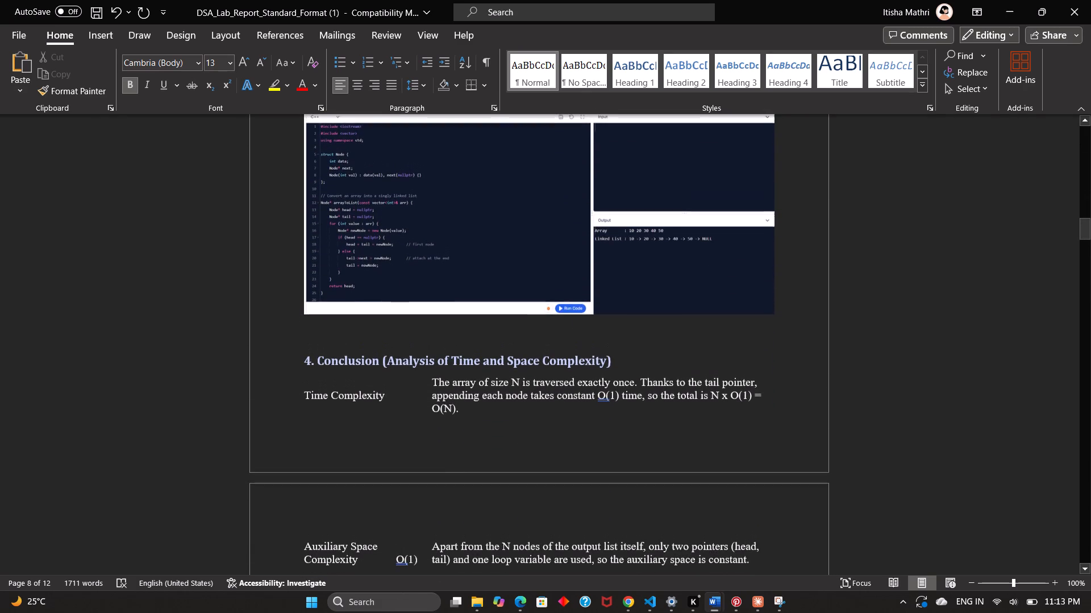
{"action": "left_click", "coordinate": [634, 370]}
{"action": "left_click_drag", "start_coordinate": [625, 366], "coordinate": [310, 354]}
{"action": "left_click", "coordinate": [299, 356]}
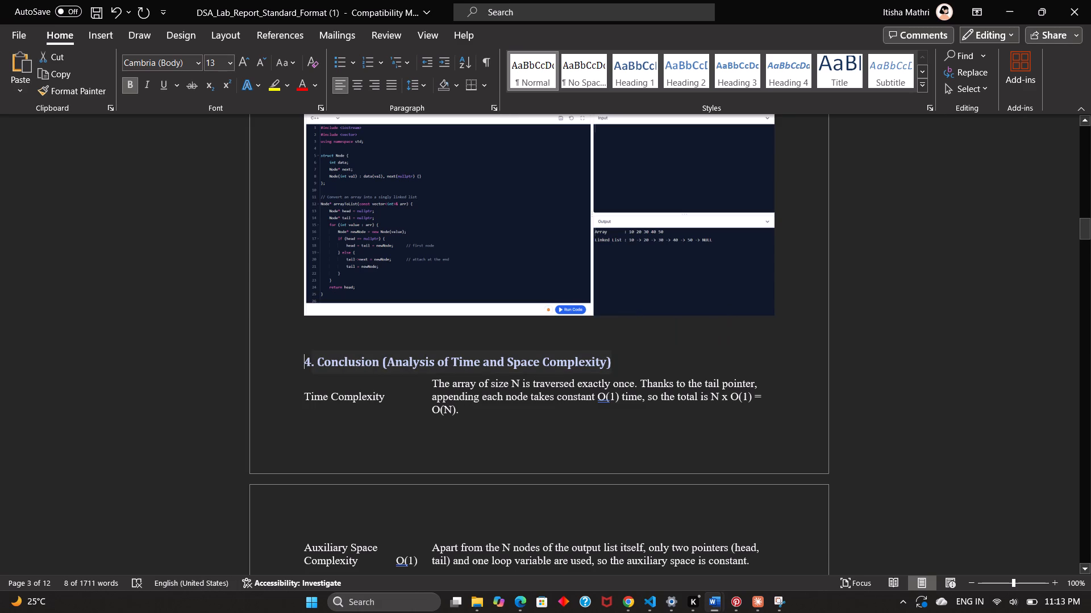
{"action": "left_click_drag", "start_coordinate": [299, 356], "coordinate": [643, 363]}
{"action": "right_click", "coordinate": [643, 363]}
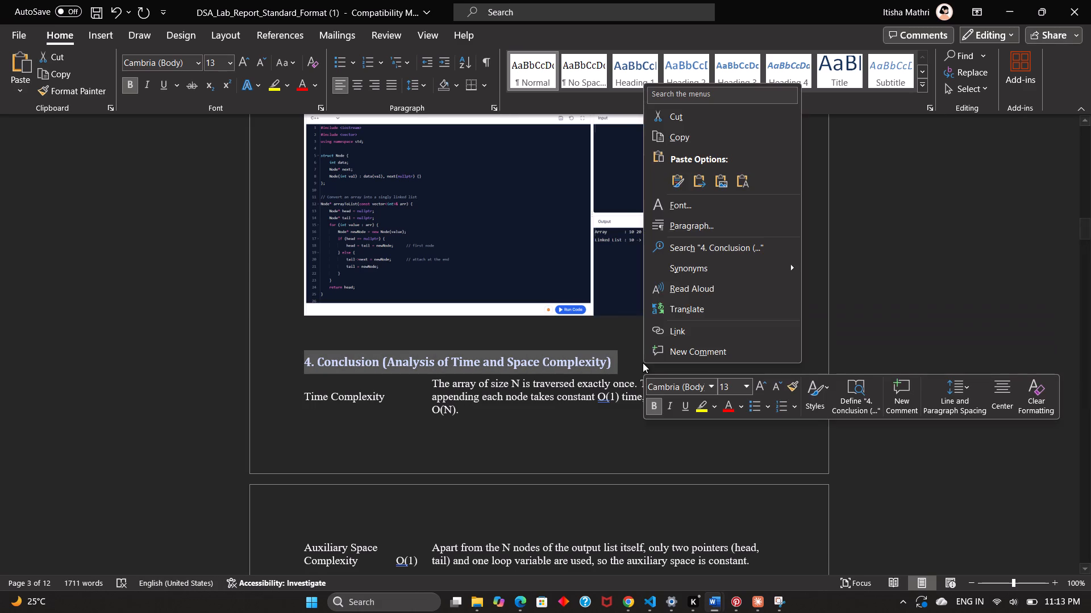
{"action": "left_click", "coordinate": [682, 141]}
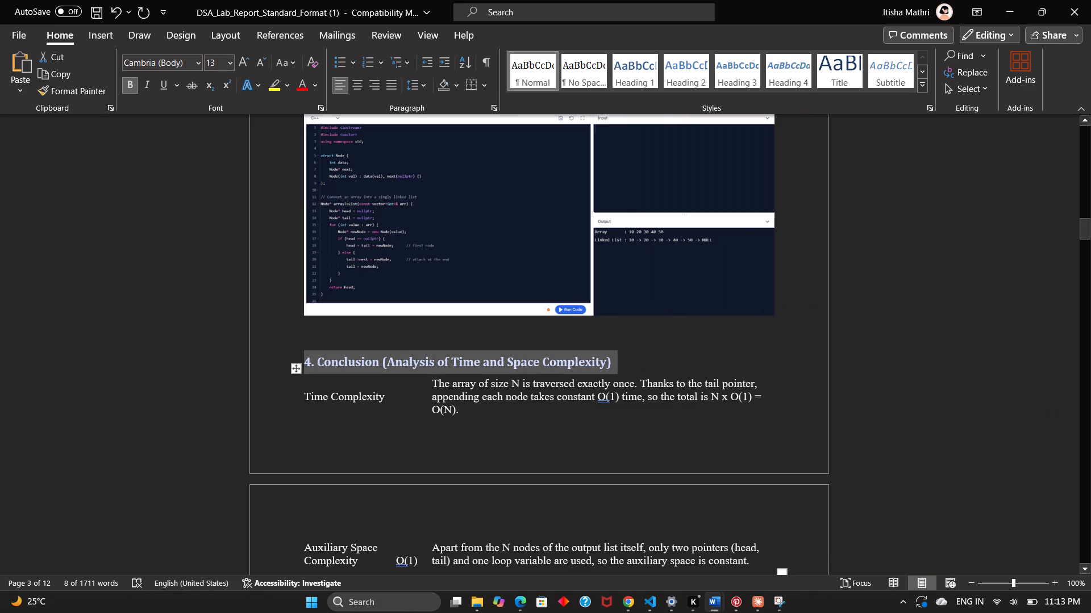
{"action": "left_click", "coordinate": [597, 434]}
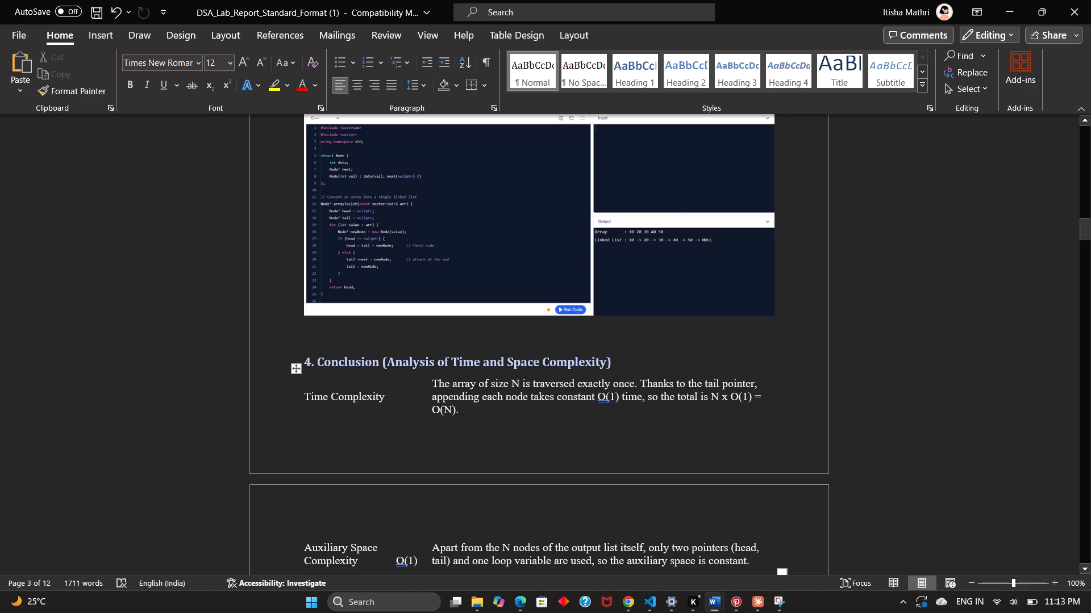
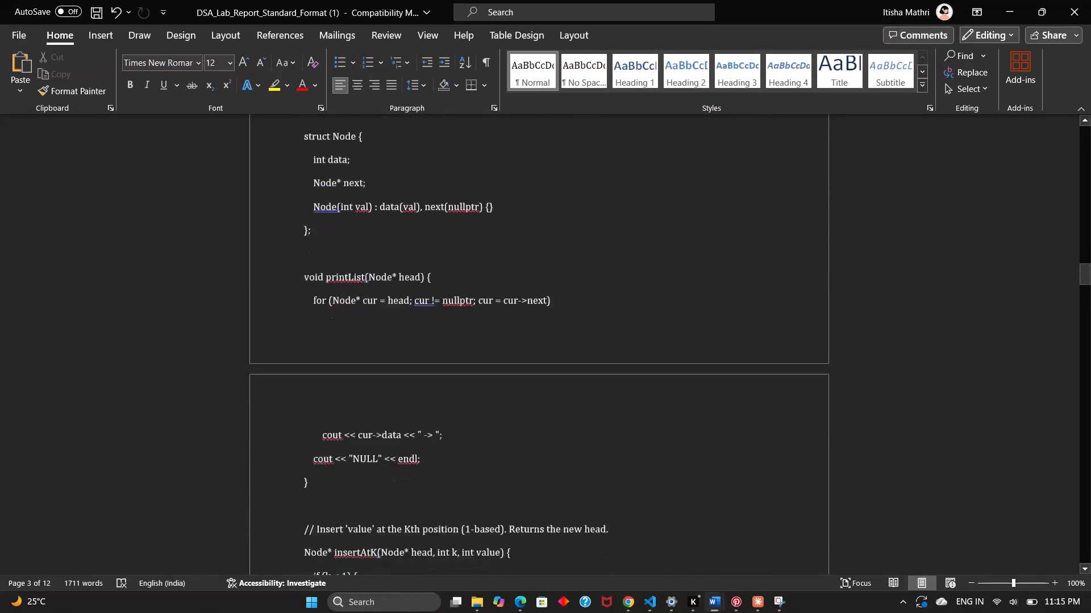
Replace the plain "4. Conclusion (Analysis of Time and Space Complexity)" heading of the insert-at-K question with the copied formatted heading.
{"action": "scroll", "coordinate": [597, 434], "scroll_direction": "down", "scroll_amount": 1}
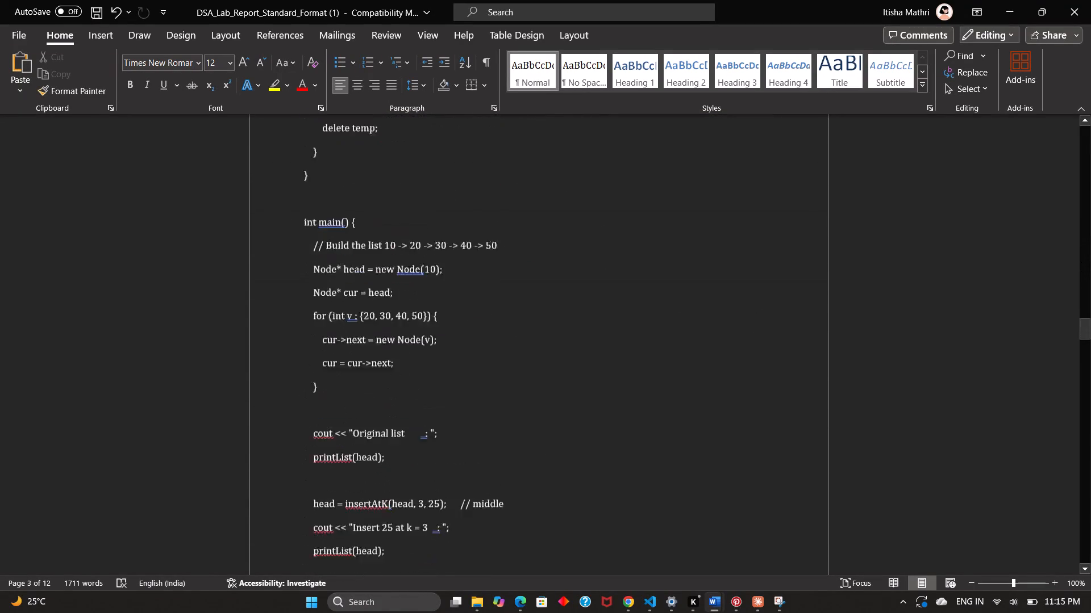
{"action": "scroll", "coordinate": [597, 434], "scroll_direction": "down", "scroll_amount": 1}
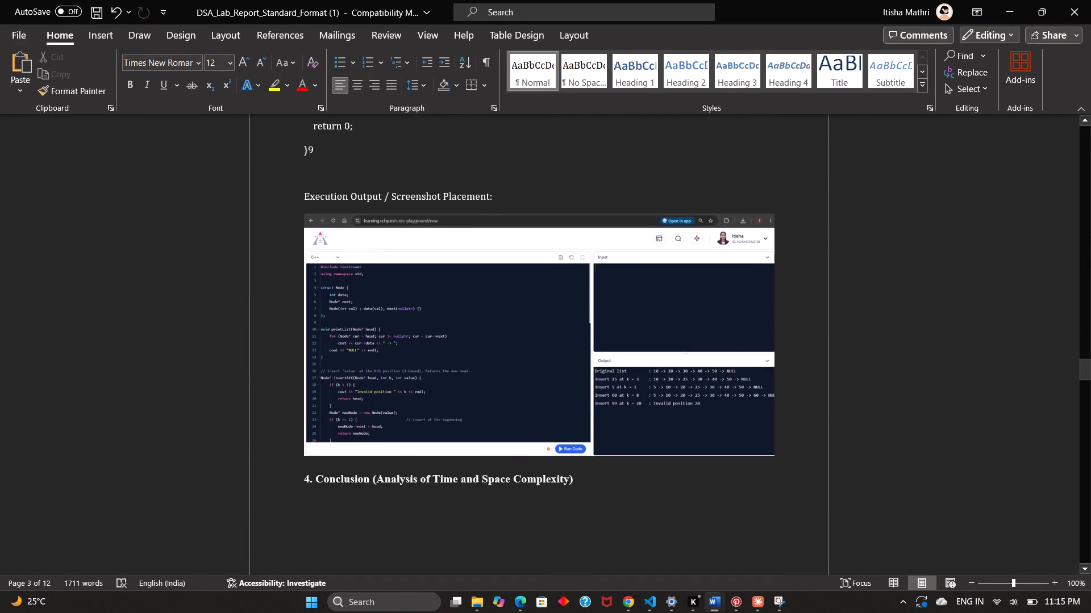
{"action": "left_click_drag", "start_coordinate": [587, 375], "coordinate": [314, 374]}
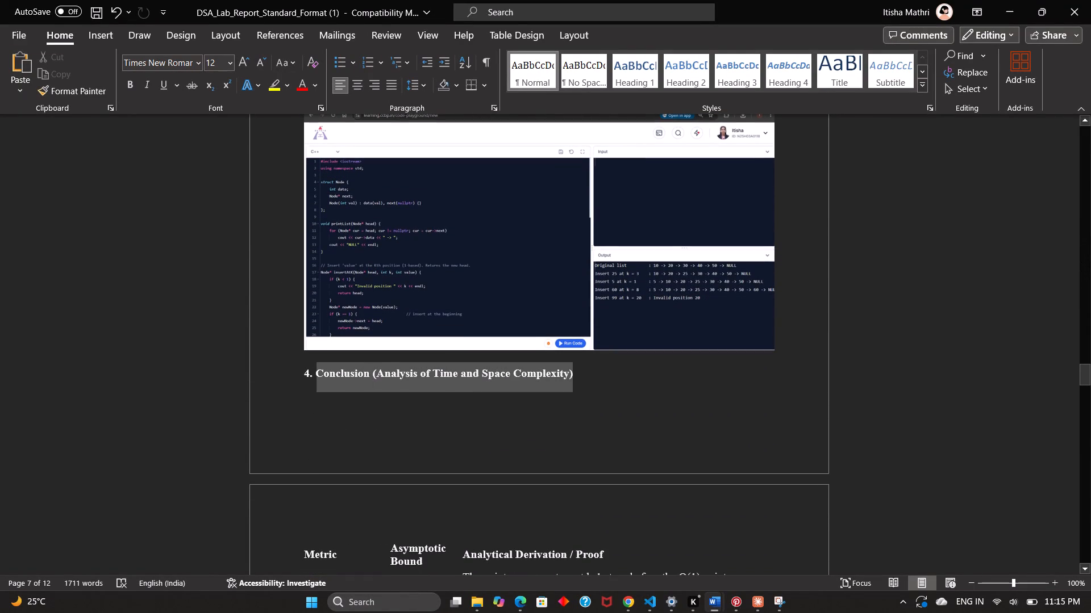
{"action": "left_click_drag", "start_coordinate": [314, 374], "coordinate": [307, 373]}
{"action": "key", "text": "BackSpace"}
{"action": "key", "text": "BackSpace"}
{"action": "key", "text": "BackSpace"}
{"action": "key", "text": "BackSpace"}
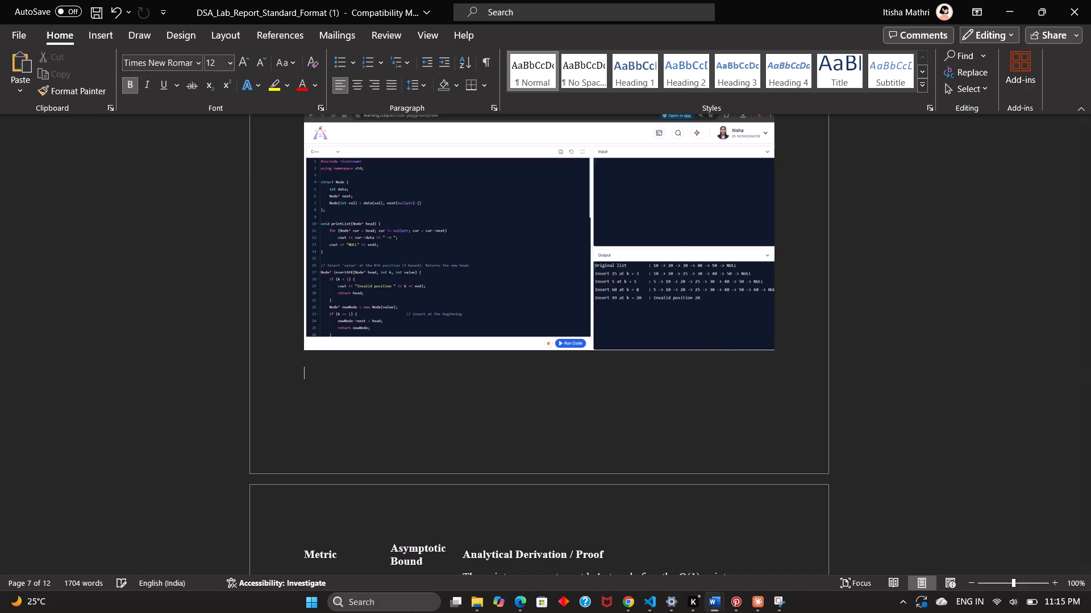
{"action": "key", "text": "ctrl+v"}
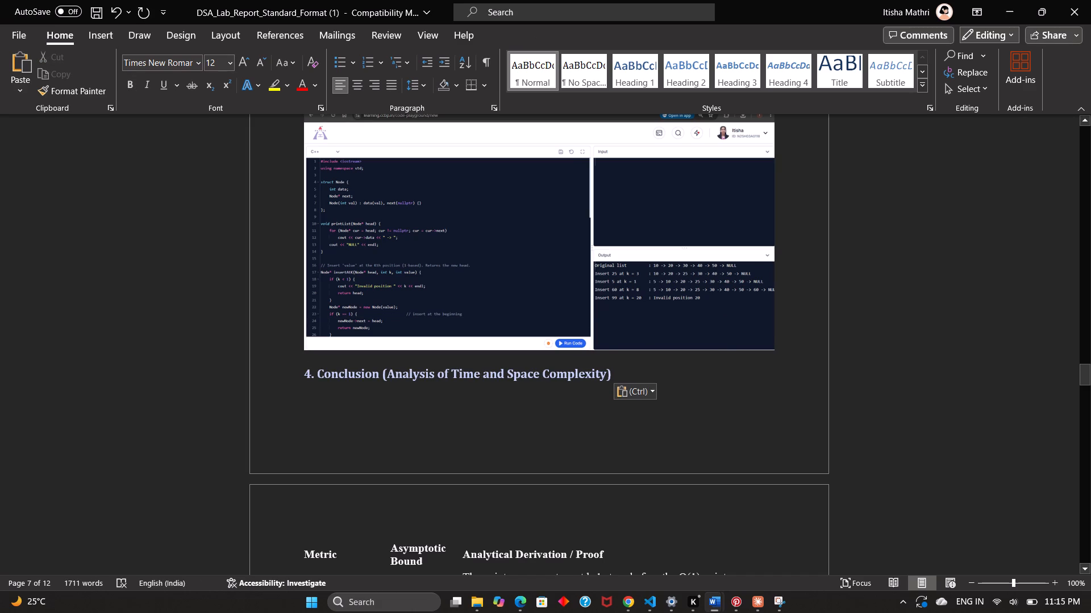
Add blank lines before the insert-at-K question's conclusion heading so that it moves onto the next page with its complexity table.
{"action": "left_click", "coordinate": [301, 371]}
{"action": "key", "text": "BackSpace"}
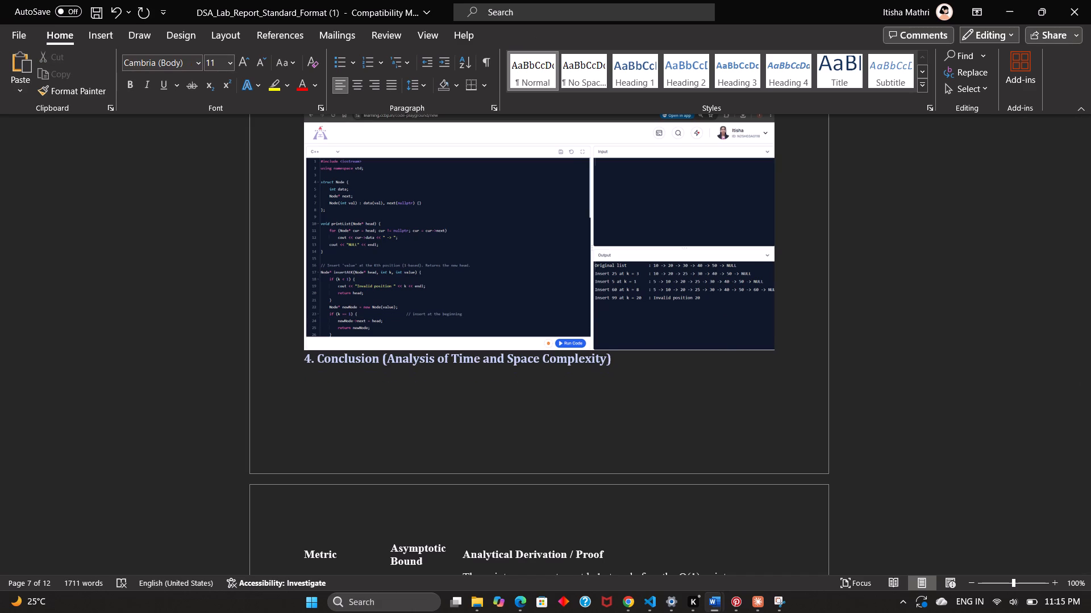
{"action": "key", "text": "Return"}
{"action": "key", "text": "Return"}
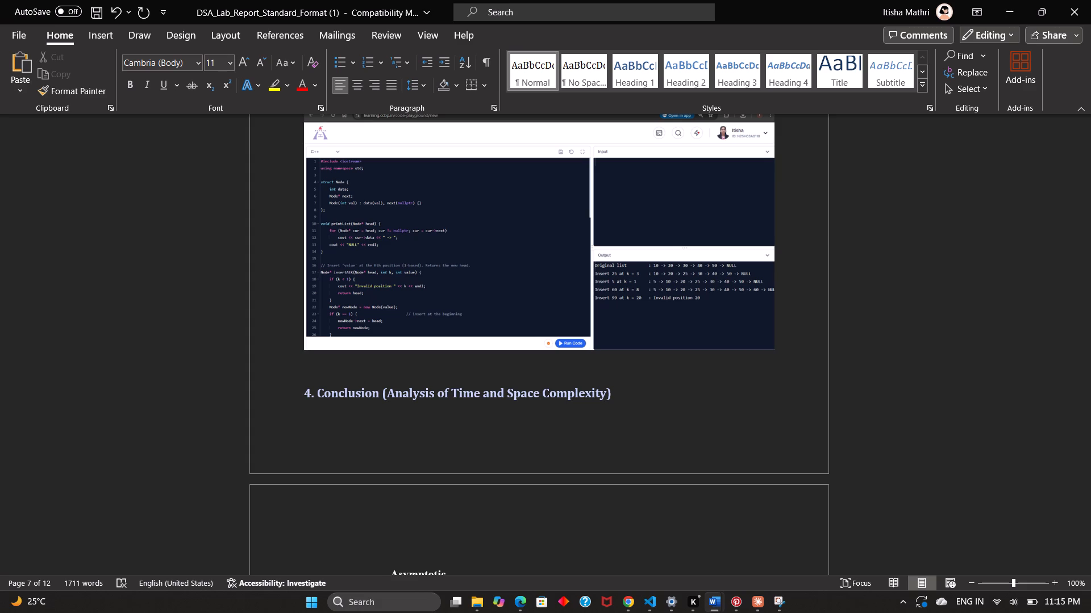
{"action": "key", "text": "backslash"}
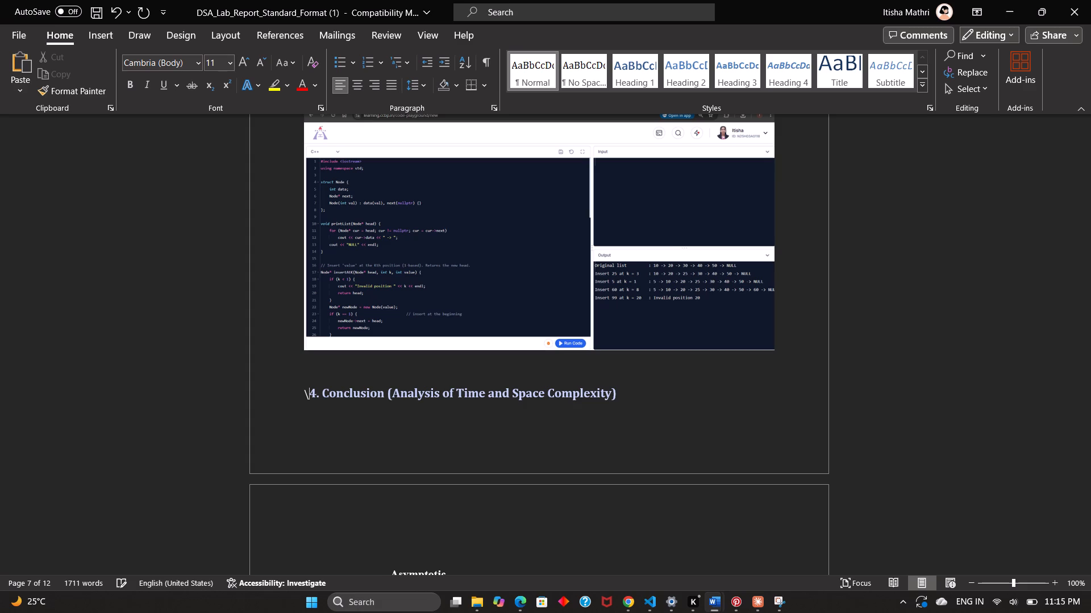
{"action": "key", "text": "BackSpace"}
{"action": "key", "text": "Return"}
Replace the plain "4. Conclusion (Analysis of Time and Space Complexity)" heading of the delete-by-value question with the copied formatted heading.
{"action": "scroll", "coordinate": [301, 371], "scroll_direction": "down", "scroll_amount": 1}
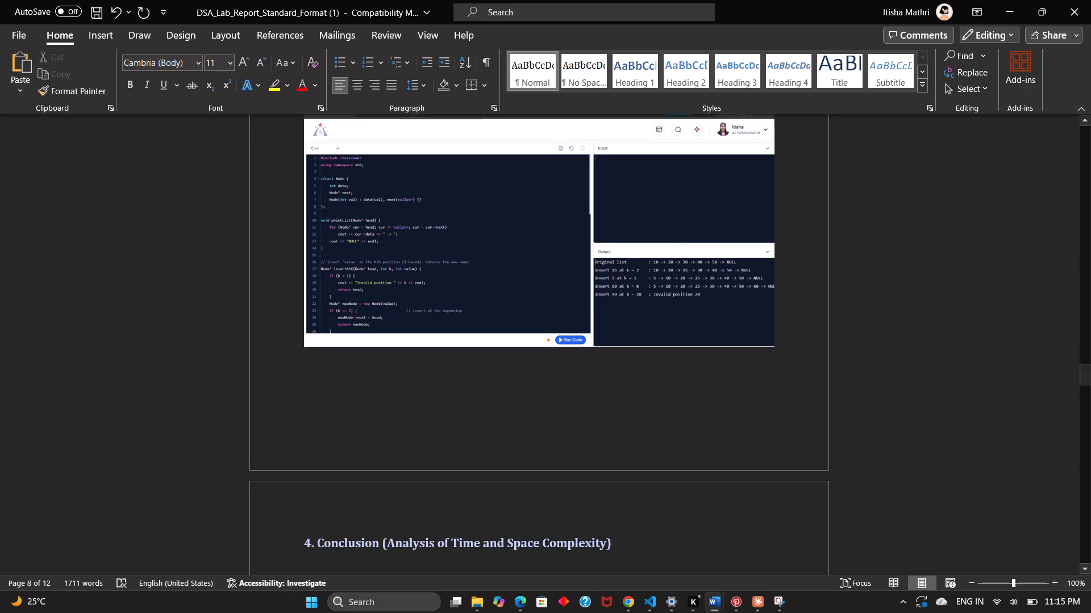
{"action": "scroll", "coordinate": [301, 371], "scroll_direction": "down", "scroll_amount": 1}
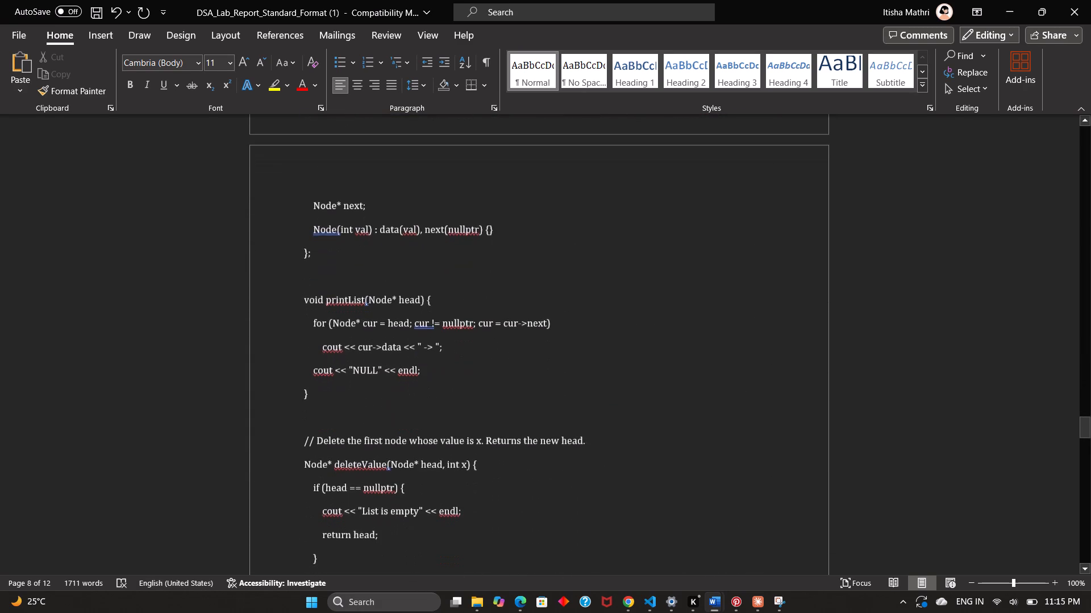
{"action": "scroll", "coordinate": [301, 371], "scroll_direction": "down", "scroll_amount": 1}
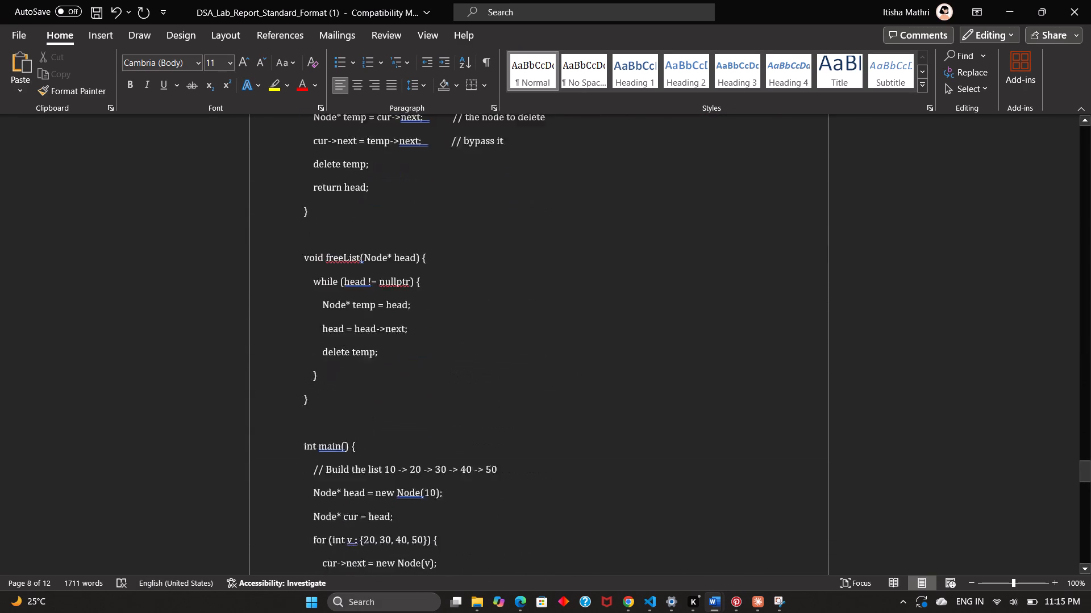
{"action": "scroll", "coordinate": [301, 371], "scroll_direction": "down", "scroll_amount": 2}
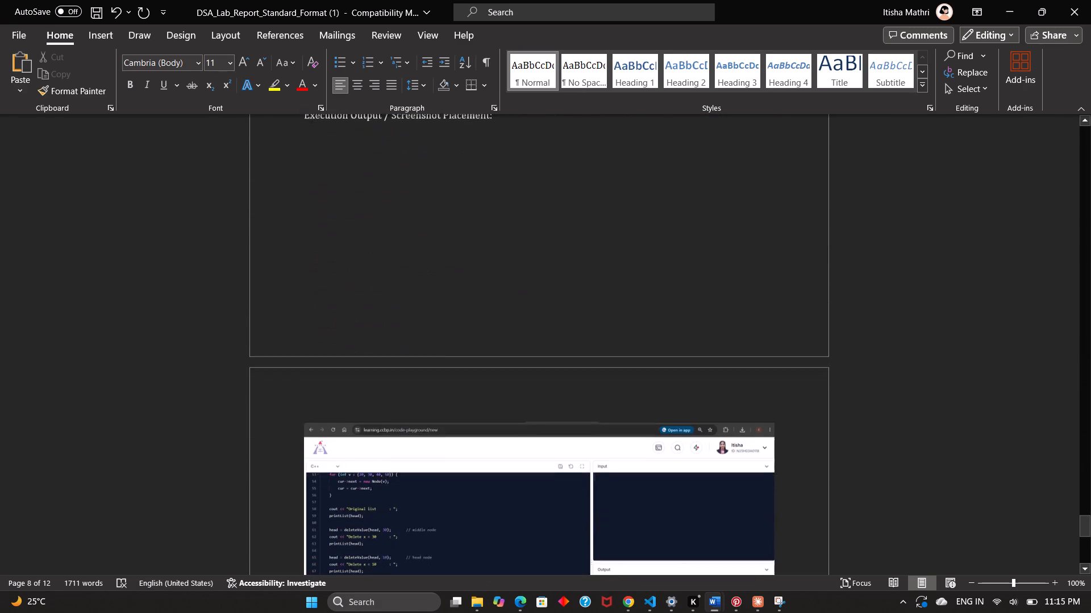
{"action": "scroll", "coordinate": [301, 371], "scroll_direction": "down", "scroll_amount": 1}
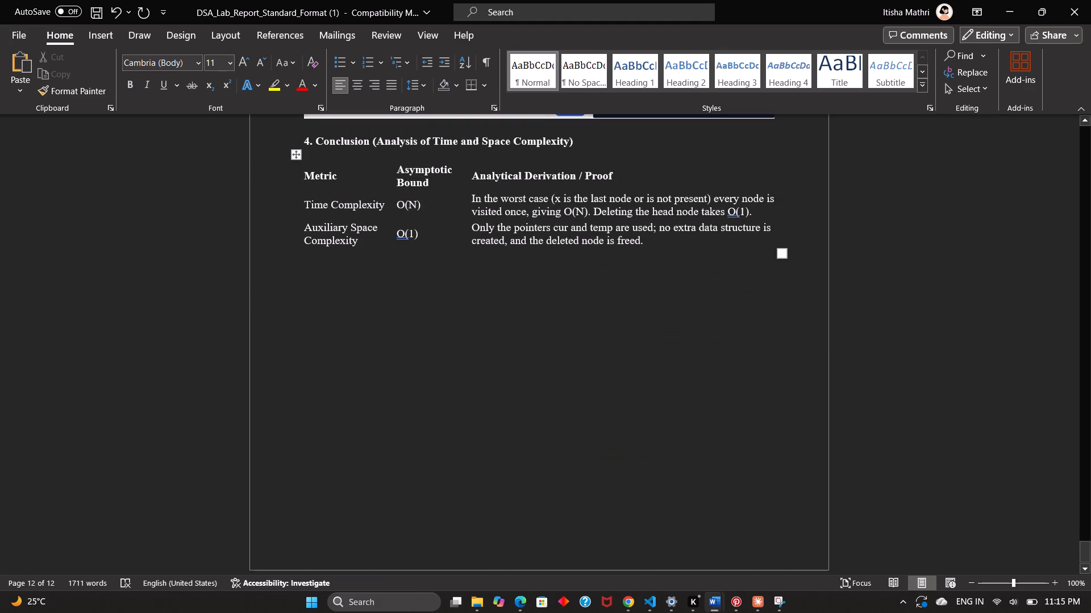
{"action": "left_click_drag", "start_coordinate": [586, 147], "coordinate": [320, 126]}
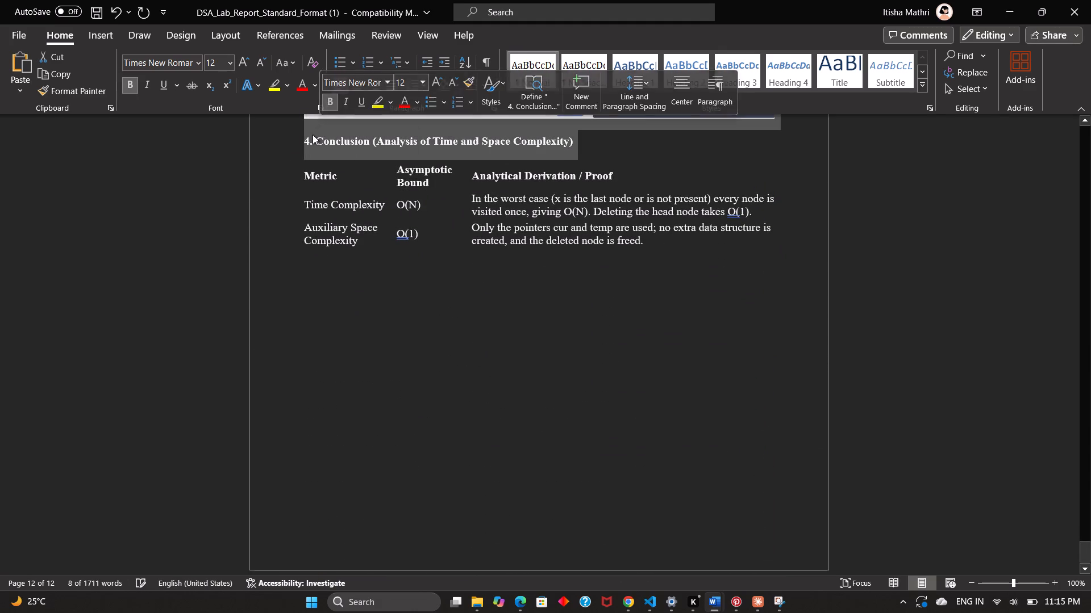
{"action": "left_click", "coordinate": [313, 135]}
{"action": "left_click_drag", "start_coordinate": [580, 142], "coordinate": [507, 152]}
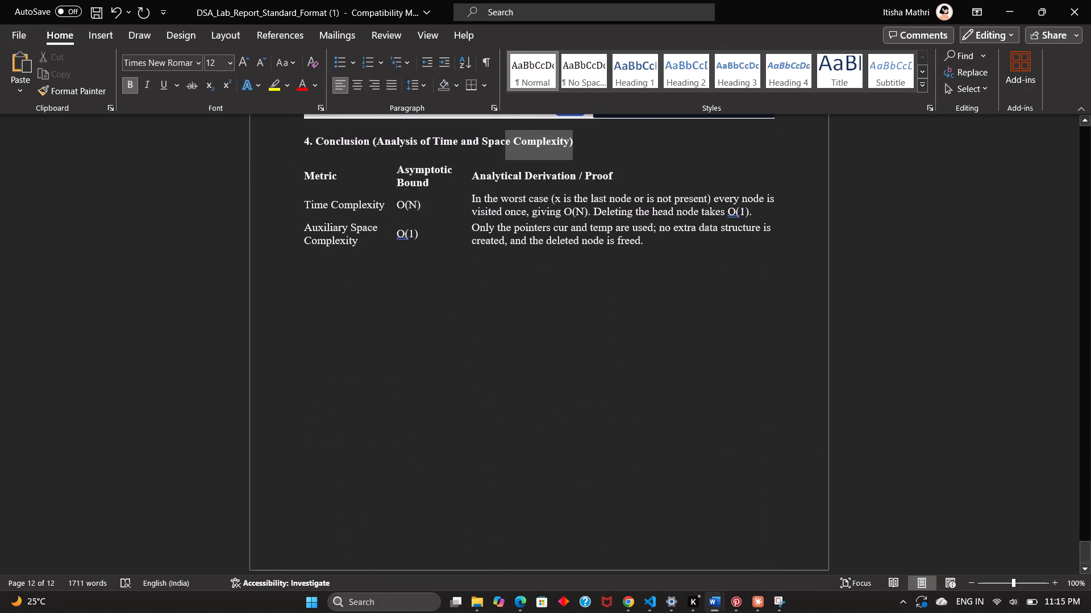
{"action": "left_click_drag", "start_coordinate": [507, 152], "coordinate": [296, 142]}
{"action": "key", "text": "BackSpace"}
{"action": "key", "text": "BackSpace"}
{"action": "left_click", "coordinate": [296, 142]}
{"action": "key", "text": "BackSpace"}
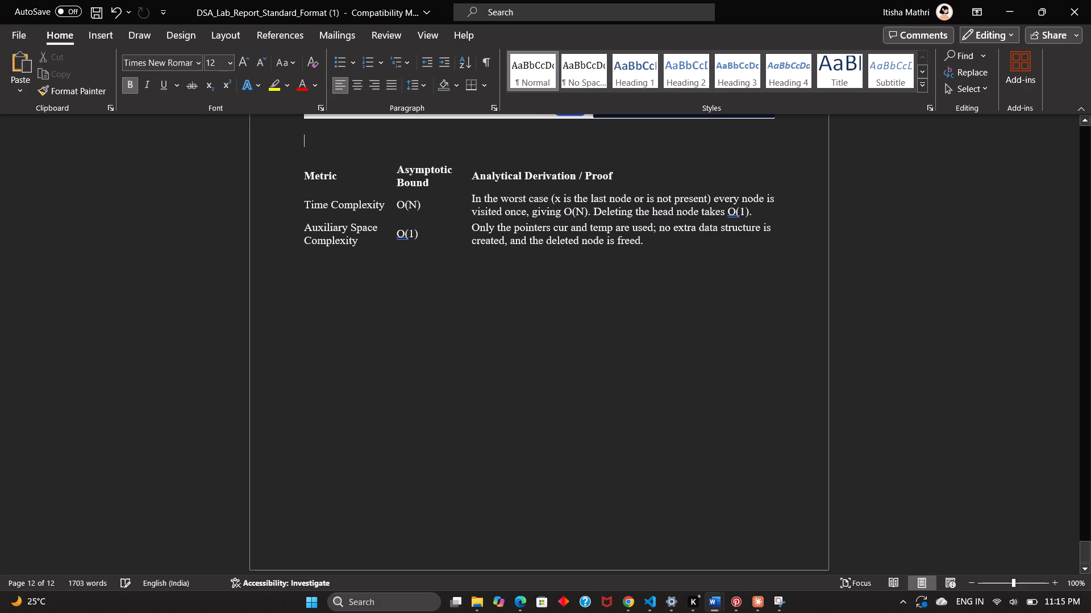
{"action": "key", "text": "ctrl+v"}
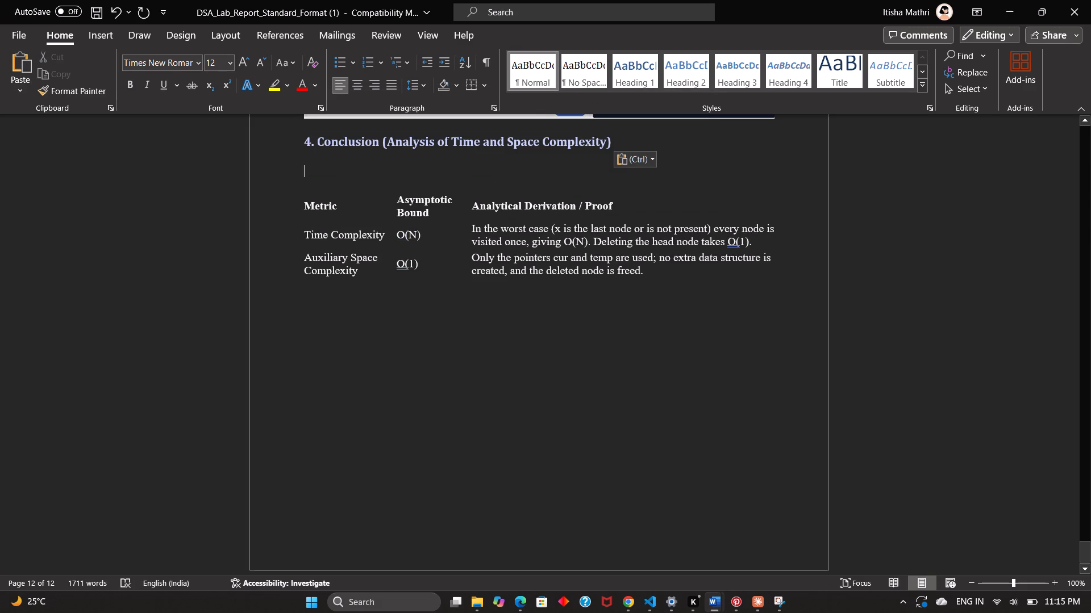
Adjust the spacing above the delete-by-value question's conclusion heading, leaving blank space between it and the execution screenshot.
{"action": "left_click", "coordinate": [300, 142]}
{"action": "key", "text": "BackSpace"}
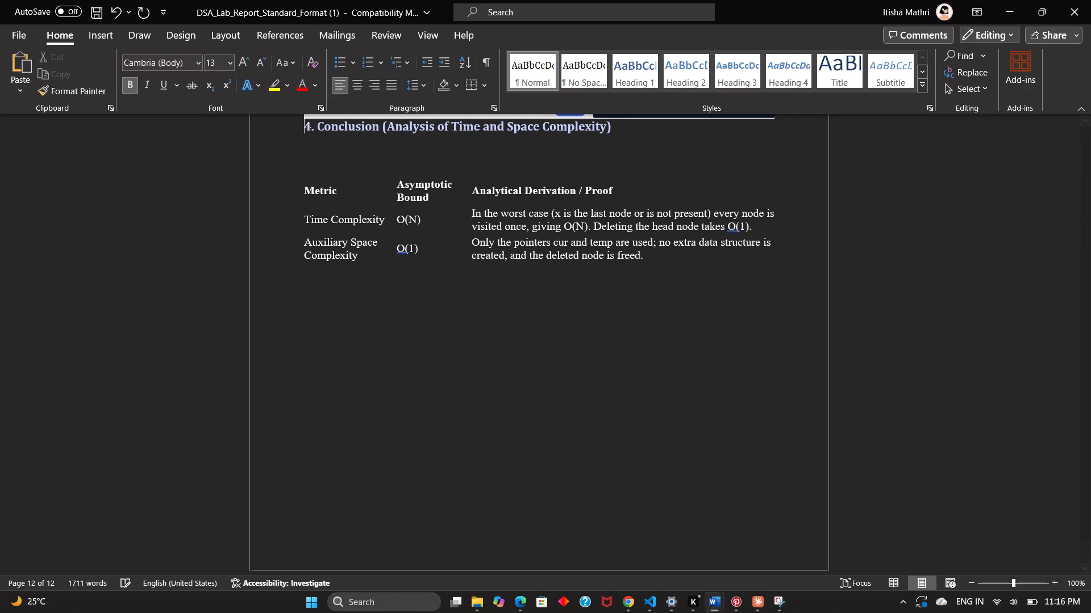
{"action": "scroll", "coordinate": [488, 171], "scroll_direction": "up", "scroll_amount": 1}
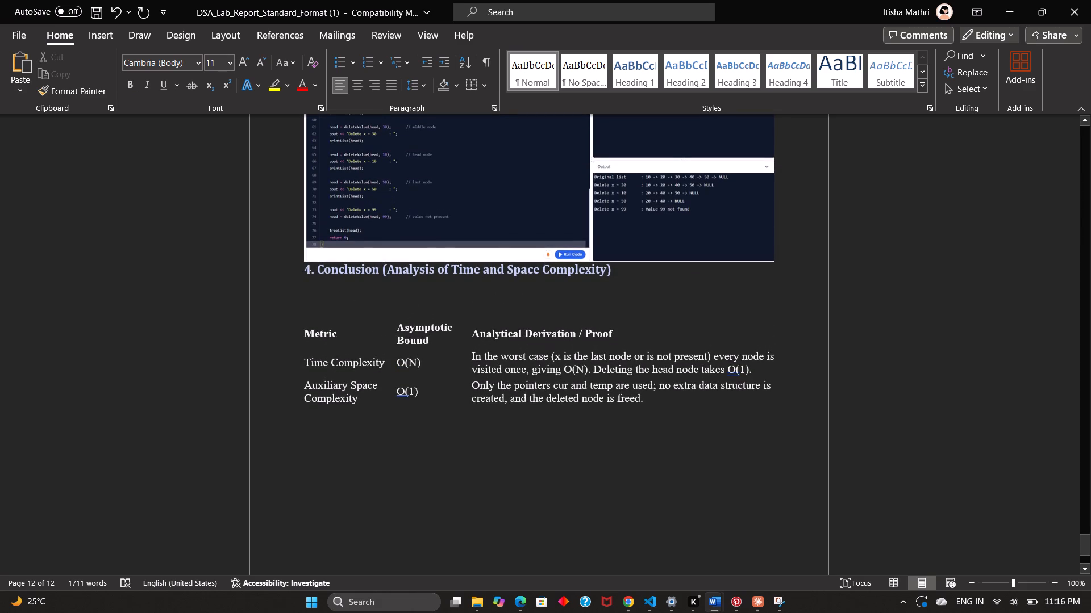
{"action": "key", "text": "Return"}
{"action": "key", "text": "Return"}
Look back through the report from the last conclusion table to the title page, checking the section headings and layout.
{"action": "scroll", "coordinate": [313, 267], "scroll_direction": "up", "scroll_amount": 1}
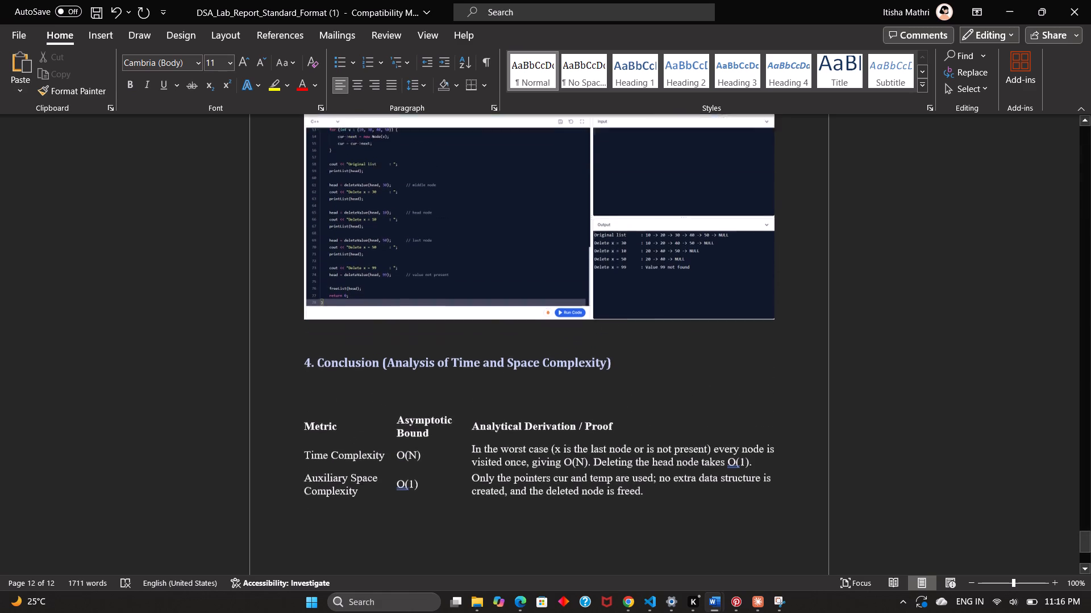
{"action": "scroll", "coordinate": [313, 267], "scroll_direction": "up", "scroll_amount": 1}
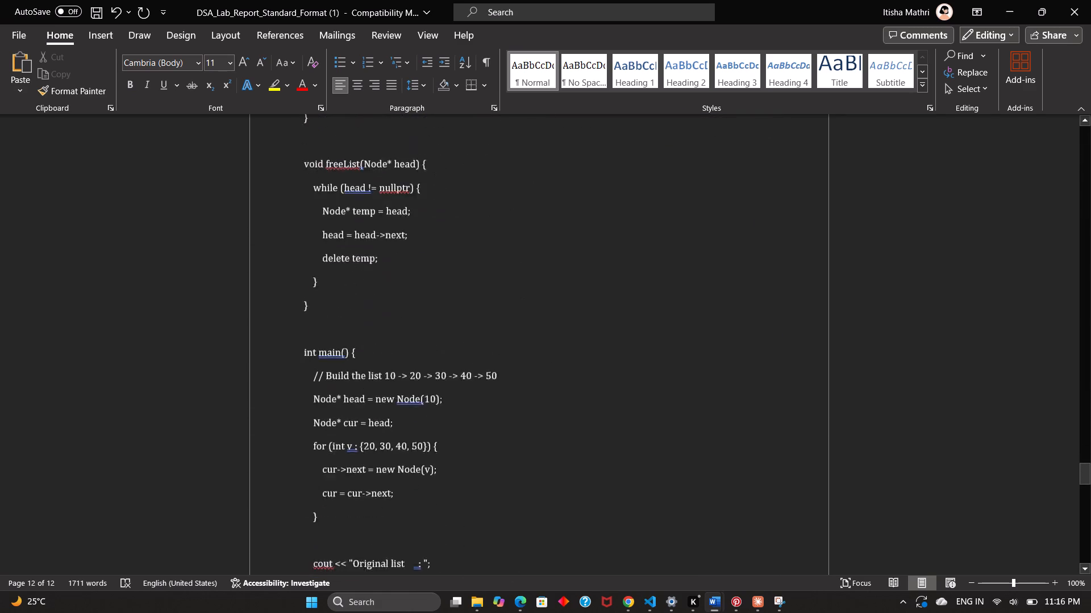
{"action": "scroll", "coordinate": [313, 267], "scroll_direction": "up", "scroll_amount": 2}
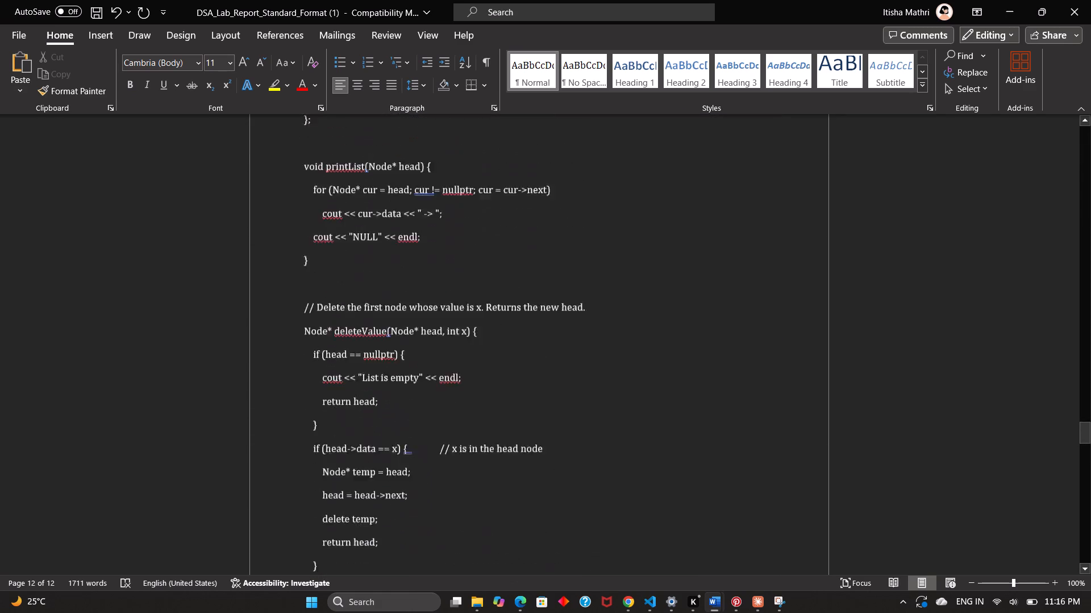
{"action": "scroll", "coordinate": [313, 267], "scroll_direction": "up", "scroll_amount": 3}
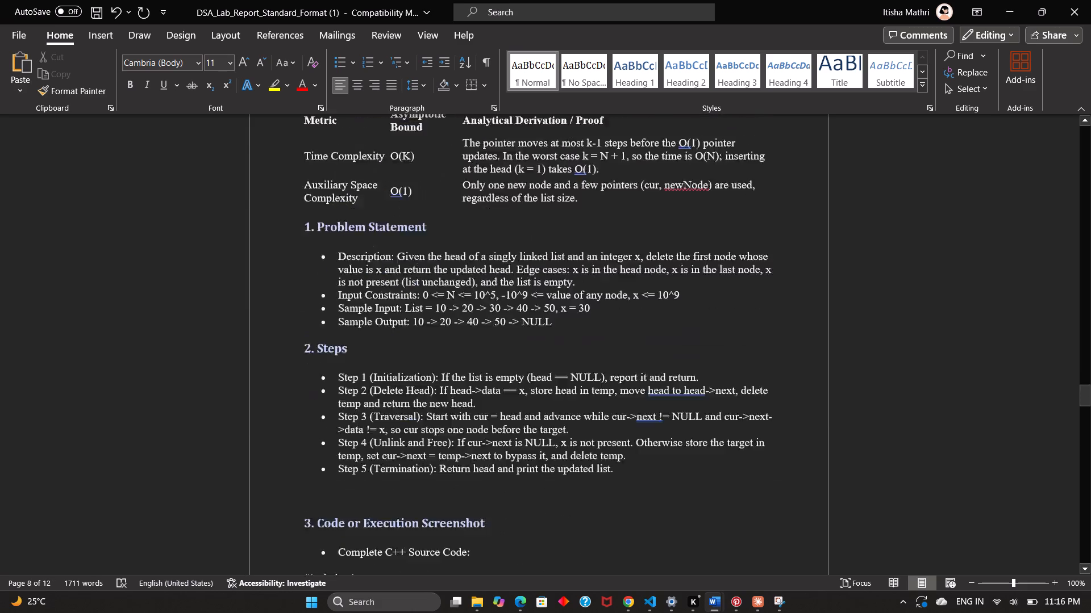
{"action": "scroll", "coordinate": [313, 267], "scroll_direction": "up", "scroll_amount": 7}
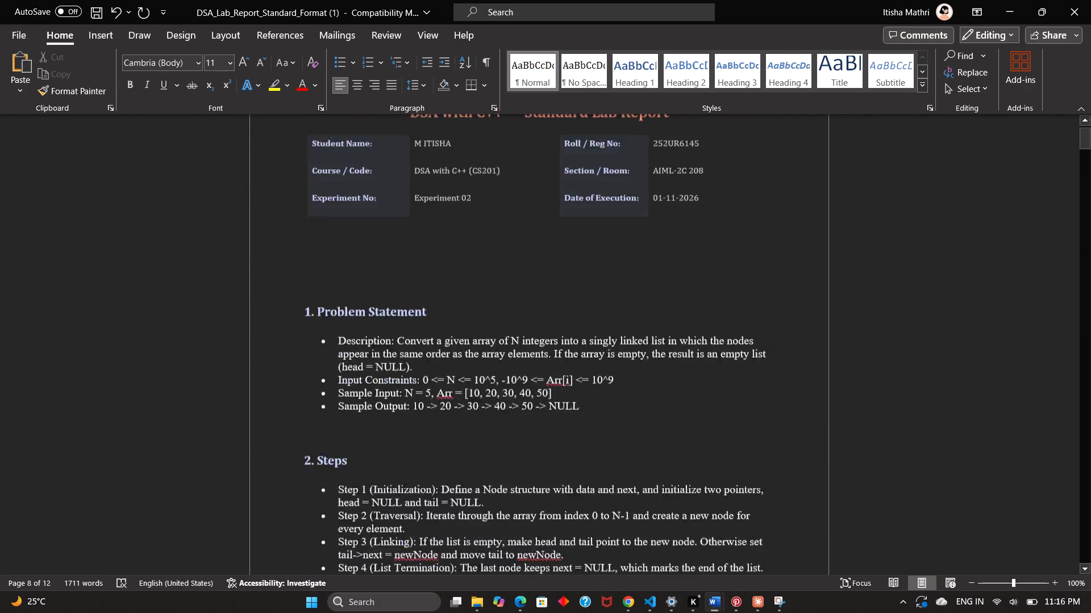
{"action": "scroll", "coordinate": [413, 443], "scroll_direction": "down", "scroll_amount": 1}
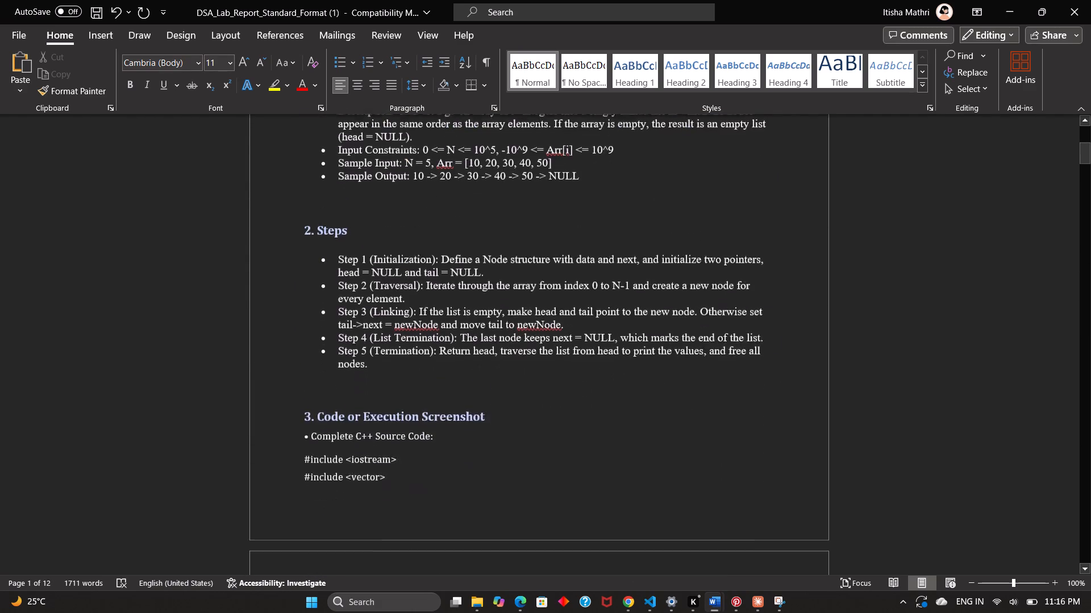
{"action": "scroll", "coordinate": [413, 443], "scroll_direction": "down", "scroll_amount": 1}
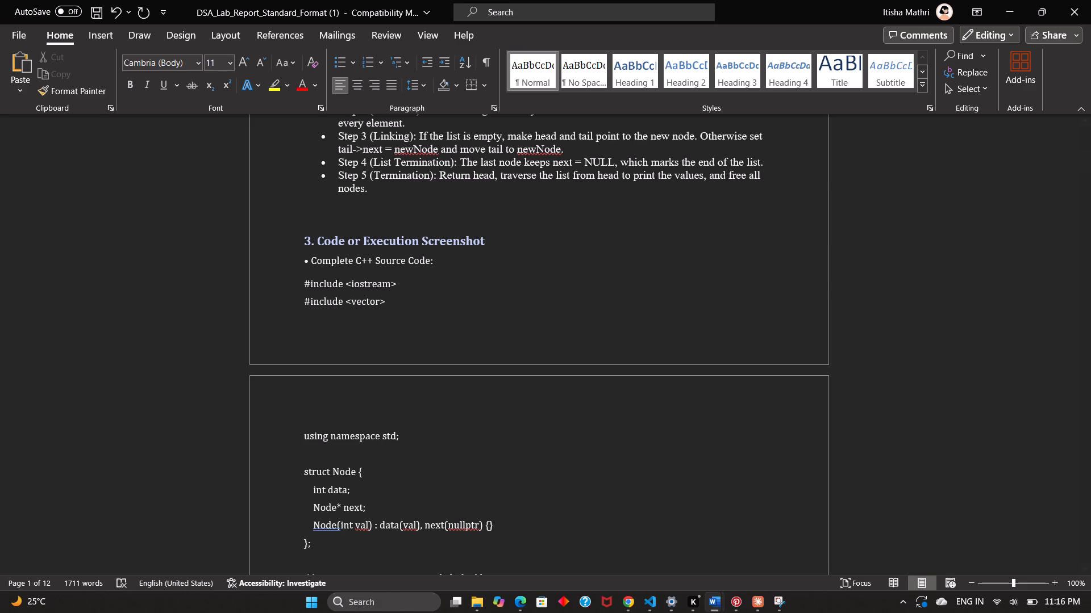
{"action": "scroll", "coordinate": [413, 443], "scroll_direction": "up", "scroll_amount": 1}
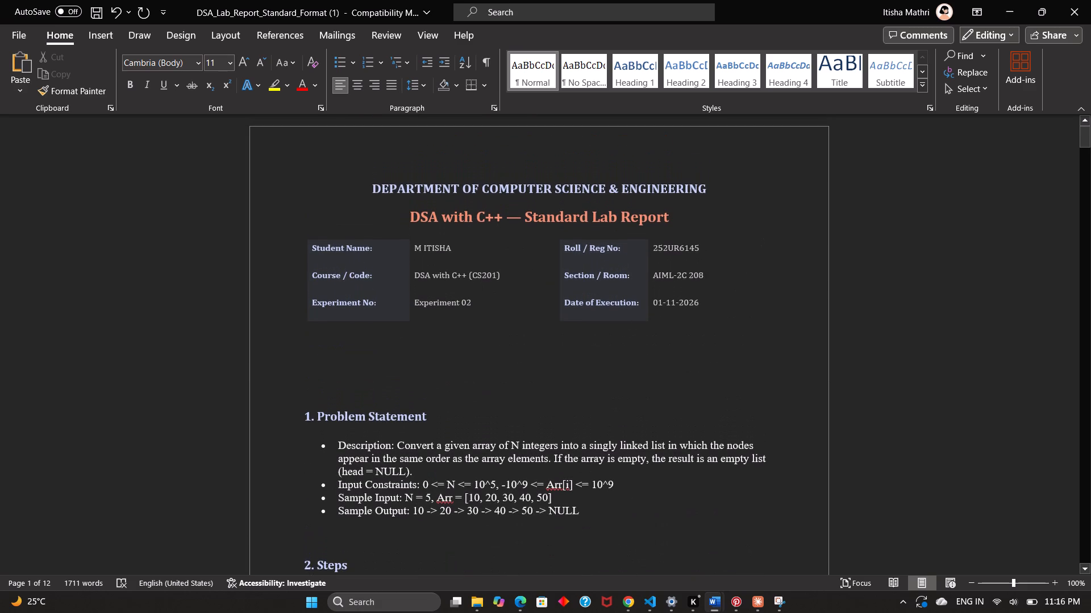
{"action": "scroll", "coordinate": [414, 396], "scroll_direction": "down", "scroll_amount": 1}
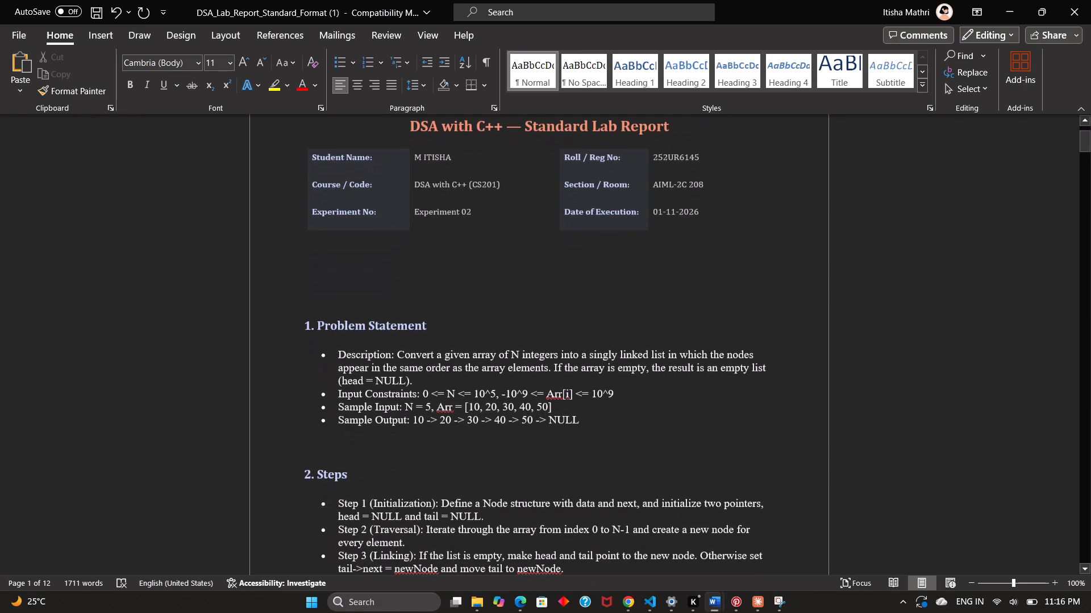
Read through the report from the first question's problem statement to the delete-by-value execution screenshot, checking text, headings and page layout.
{"action": "left_click_drag", "start_coordinate": [337, 346], "coordinate": [593, 405]}
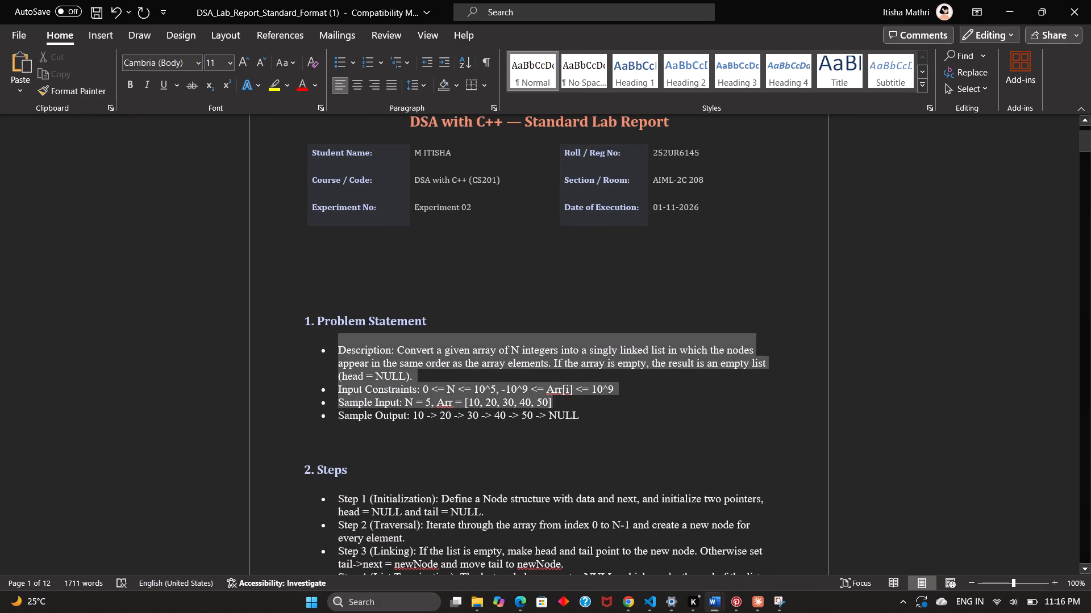
{"action": "left_click_drag", "start_coordinate": [593, 405], "coordinate": [630, 426]}
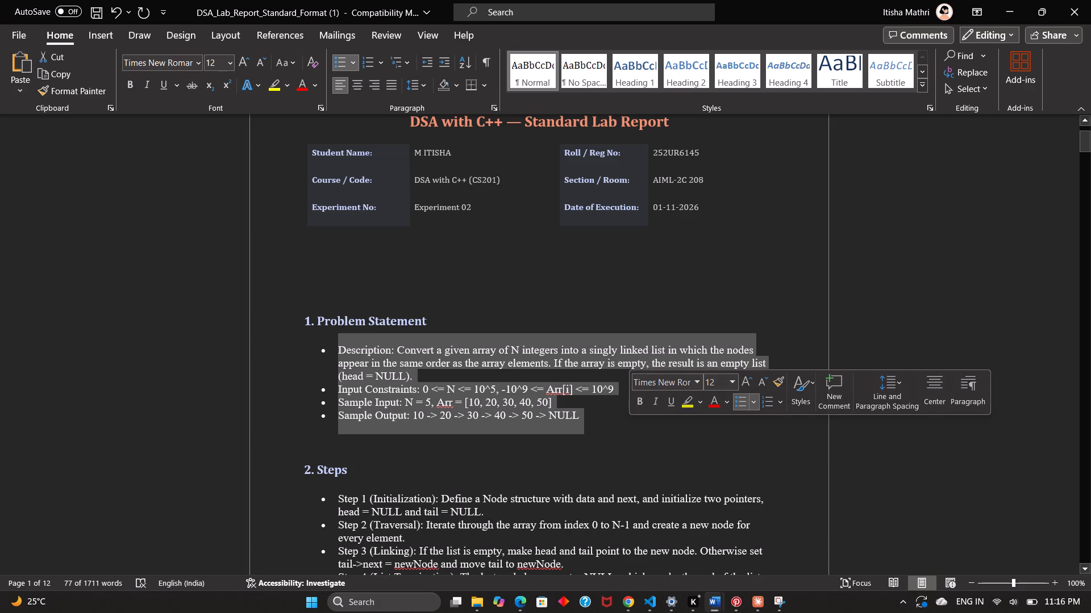
{"action": "left_click", "coordinate": [614, 435]}
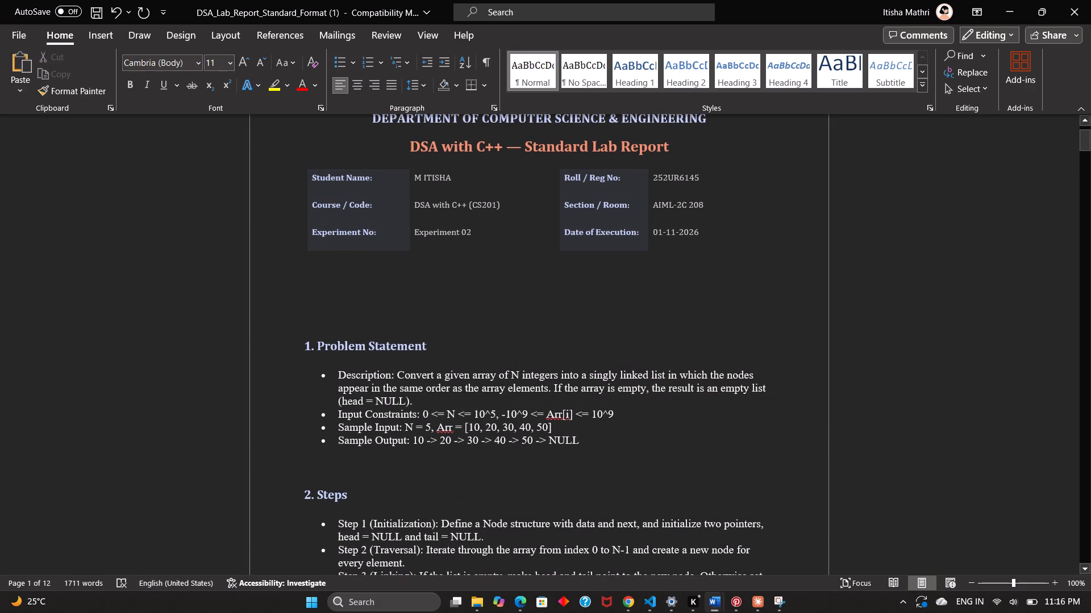
{"action": "scroll", "coordinate": [486, 362], "scroll_direction": "down", "scroll_amount": 1}
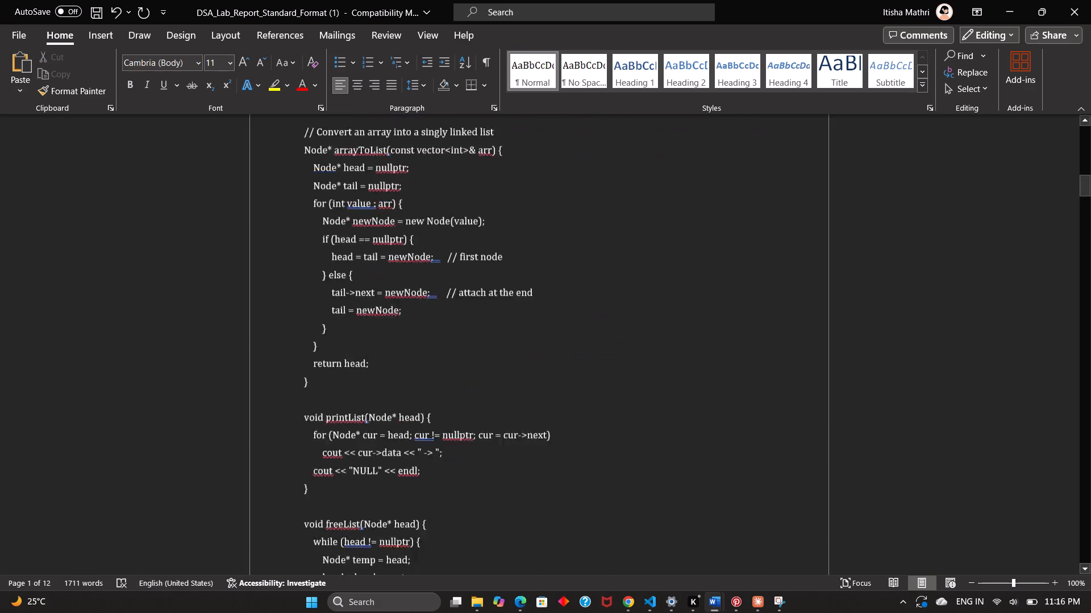
{"action": "scroll", "coordinate": [486, 362], "scroll_direction": "down", "scroll_amount": 2}
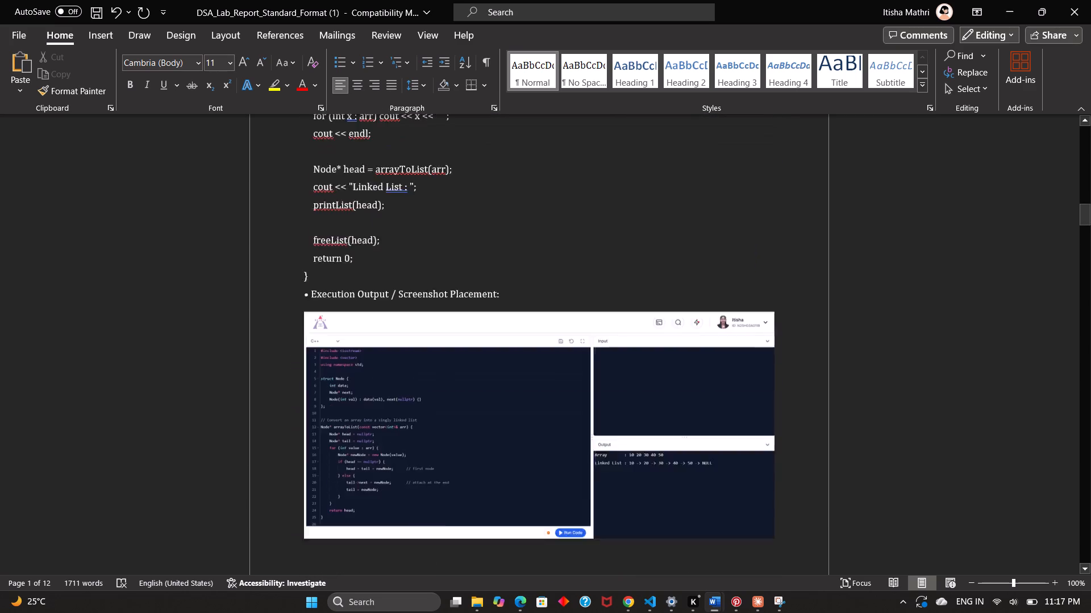
{"action": "scroll", "coordinate": [486, 362], "scroll_direction": "down", "scroll_amount": 1}
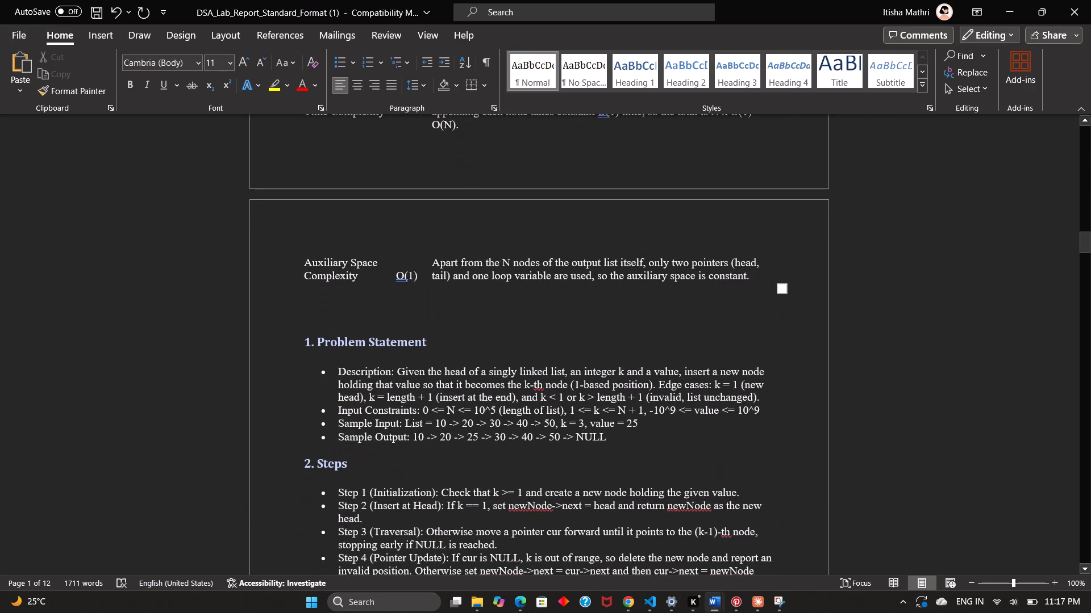
{"action": "scroll", "coordinate": [481, 343], "scroll_direction": "down", "scroll_amount": 2}
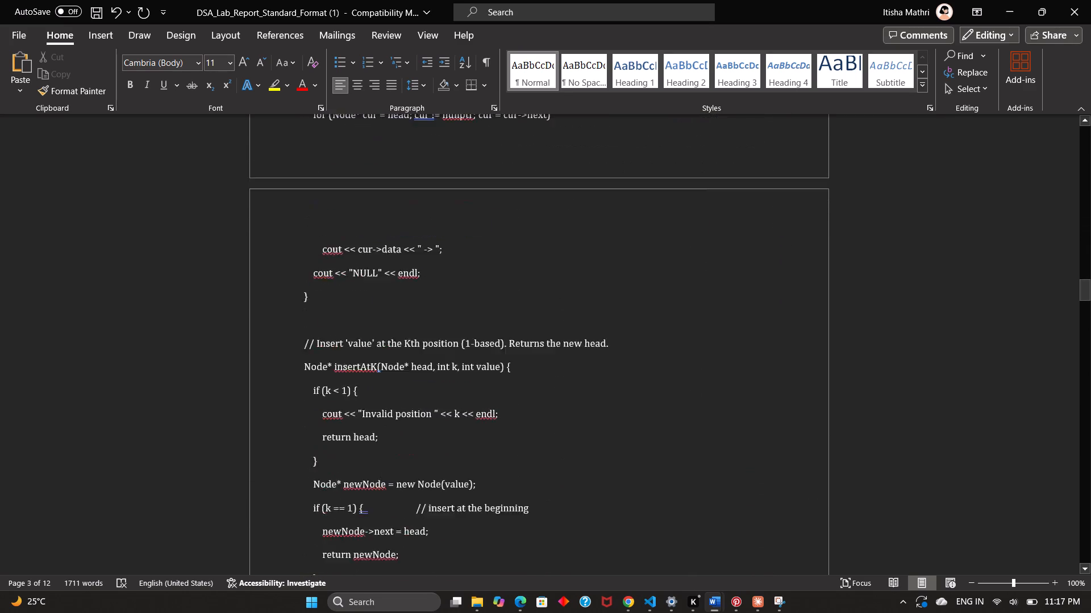
{"action": "scroll", "coordinate": [481, 343], "scroll_direction": "down", "scroll_amount": 6}
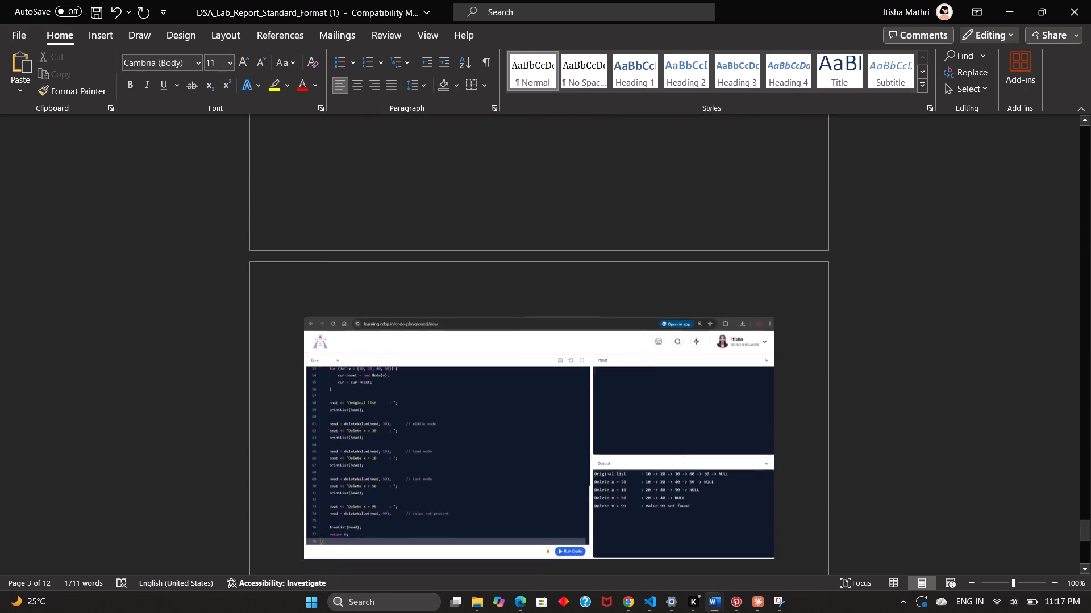
{"action": "scroll", "coordinate": [481, 343], "scroll_direction": "down", "scroll_amount": 4}
{"action": "scroll", "coordinate": [456, 325], "scroll_direction": "up", "scroll_amount": 14}
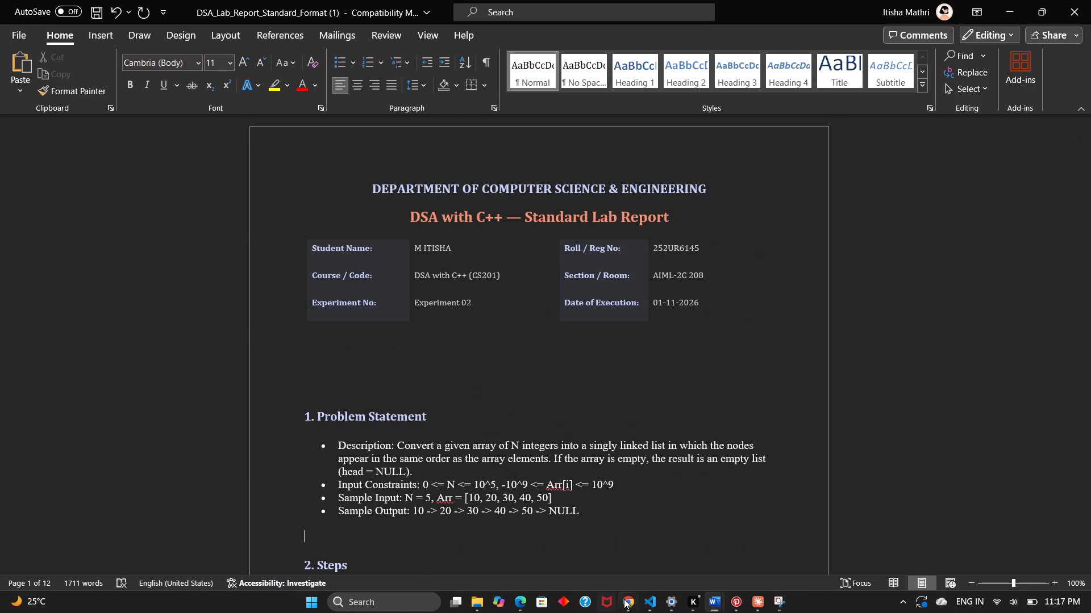
Switch to Chrome and open iLovePDF's Word to PDF converter in a new tab.
{"action": "left_click", "coordinate": [619, 560]}
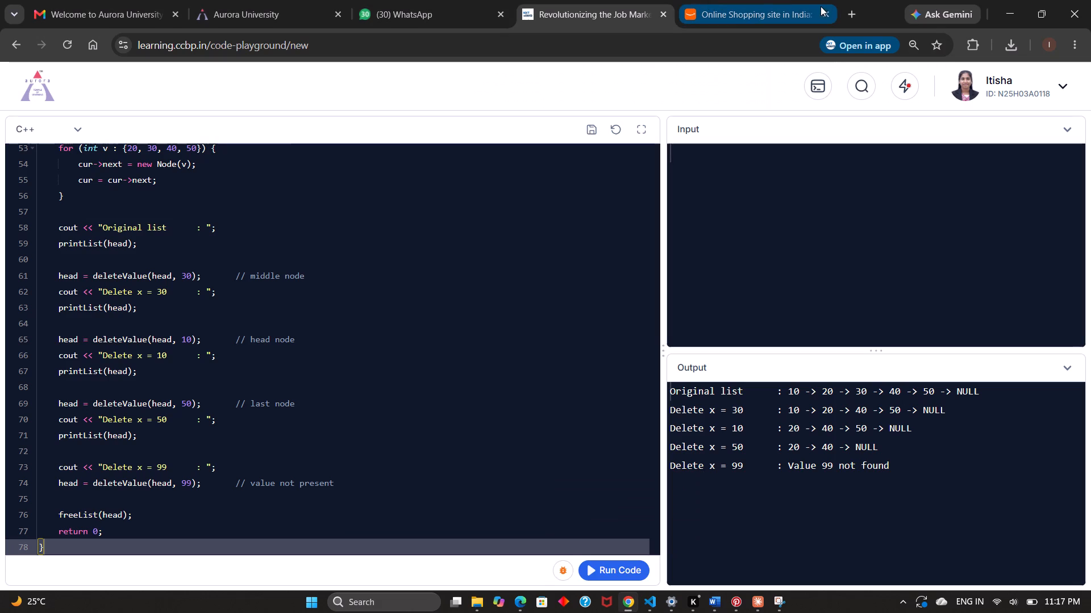
{"action": "left_click", "coordinate": [846, 12]}
{"action": "type", "text": "WORD"}
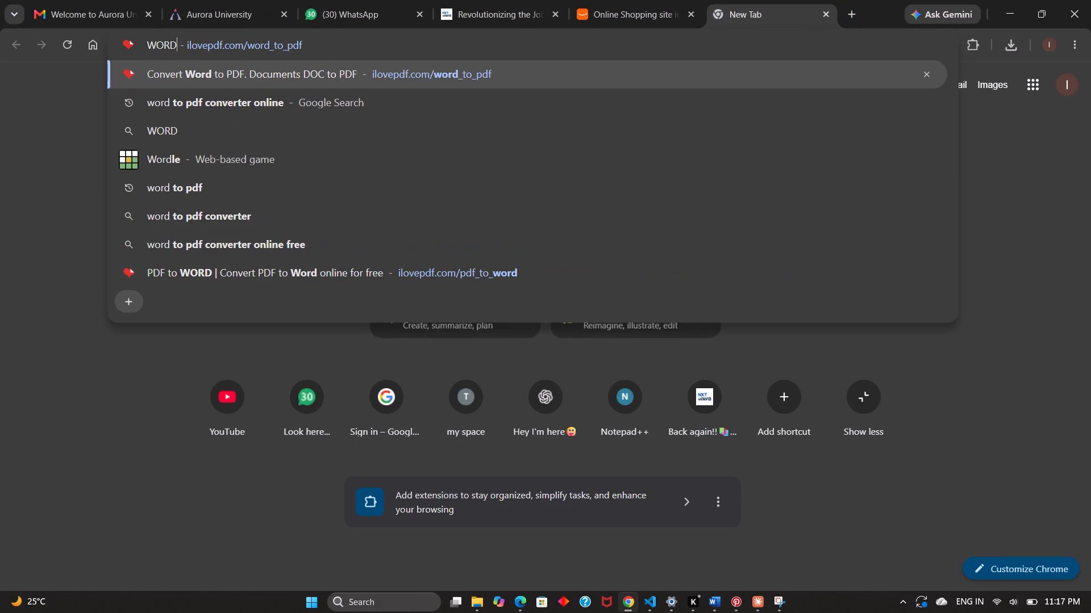
{"action": "left_click", "coordinate": [761, 70]}
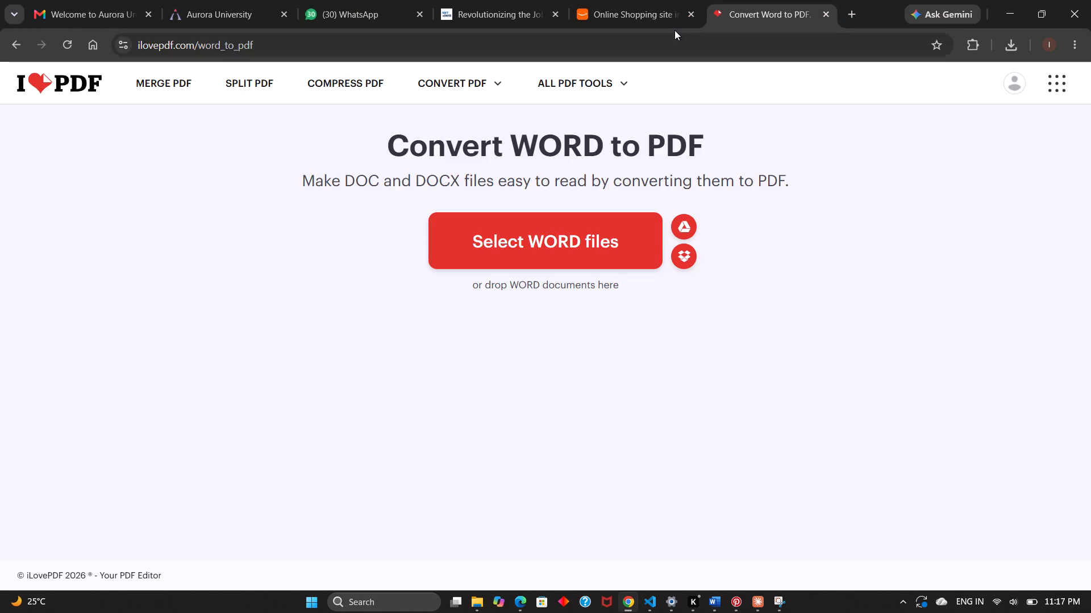
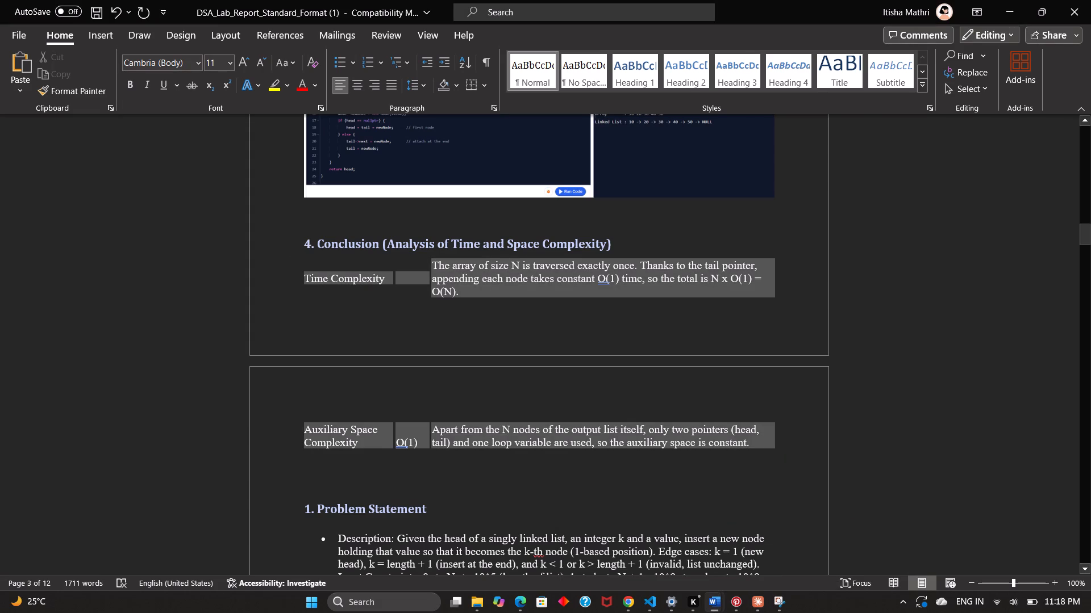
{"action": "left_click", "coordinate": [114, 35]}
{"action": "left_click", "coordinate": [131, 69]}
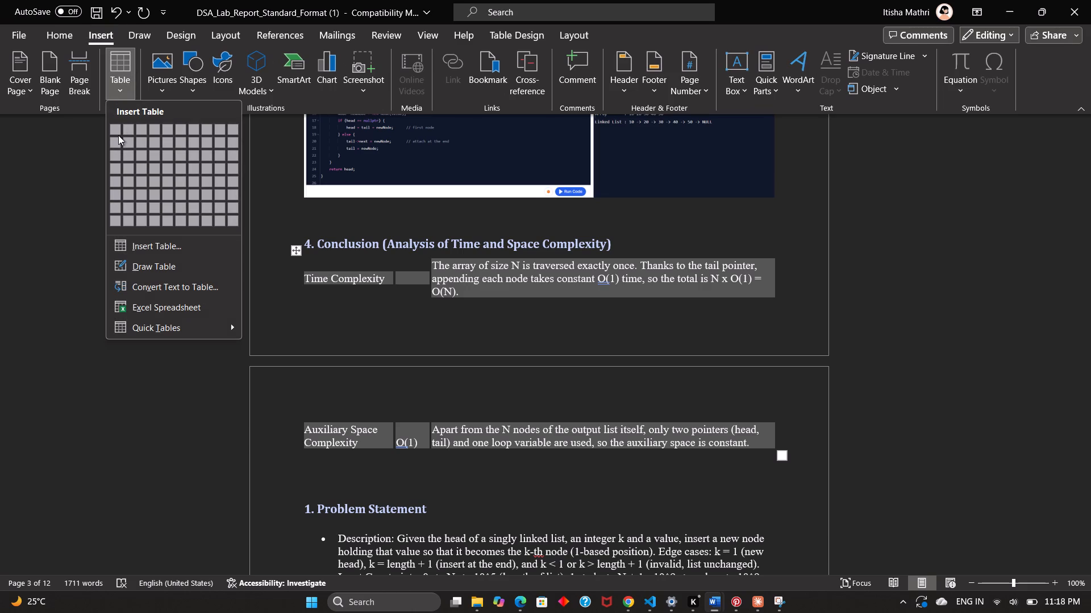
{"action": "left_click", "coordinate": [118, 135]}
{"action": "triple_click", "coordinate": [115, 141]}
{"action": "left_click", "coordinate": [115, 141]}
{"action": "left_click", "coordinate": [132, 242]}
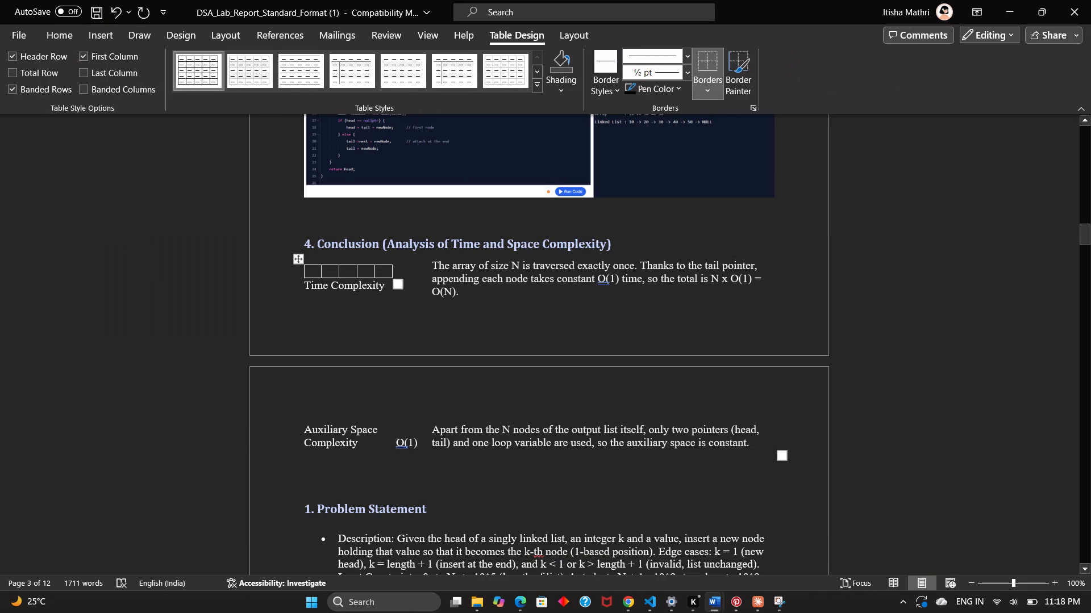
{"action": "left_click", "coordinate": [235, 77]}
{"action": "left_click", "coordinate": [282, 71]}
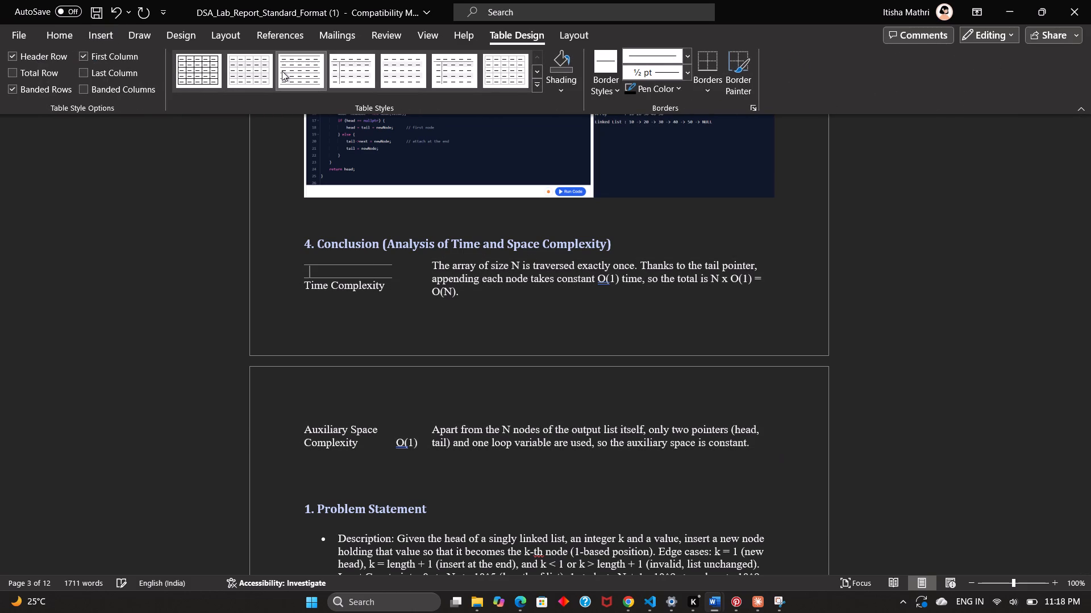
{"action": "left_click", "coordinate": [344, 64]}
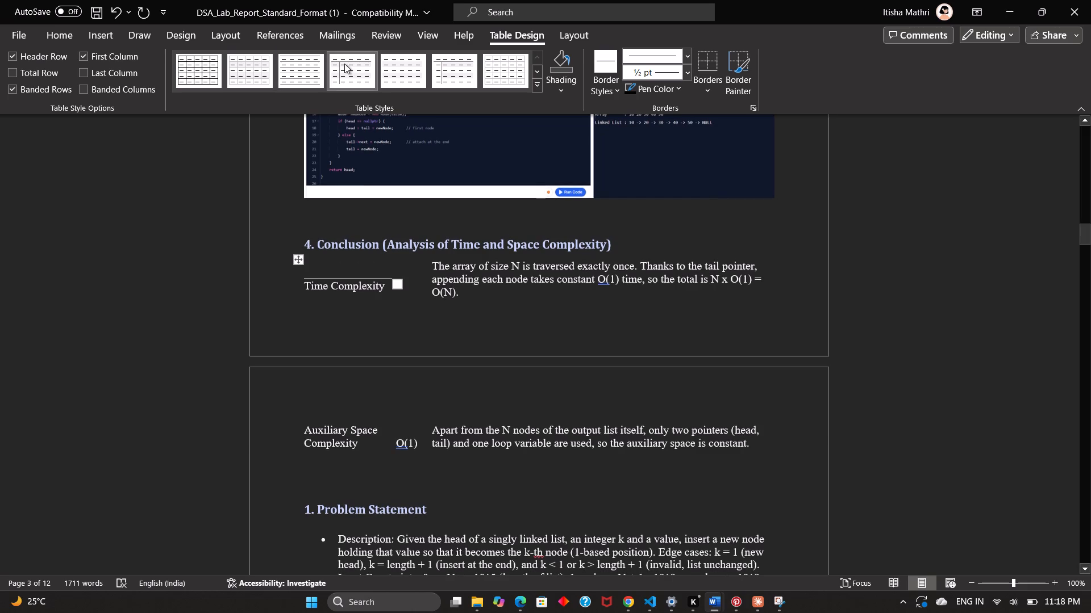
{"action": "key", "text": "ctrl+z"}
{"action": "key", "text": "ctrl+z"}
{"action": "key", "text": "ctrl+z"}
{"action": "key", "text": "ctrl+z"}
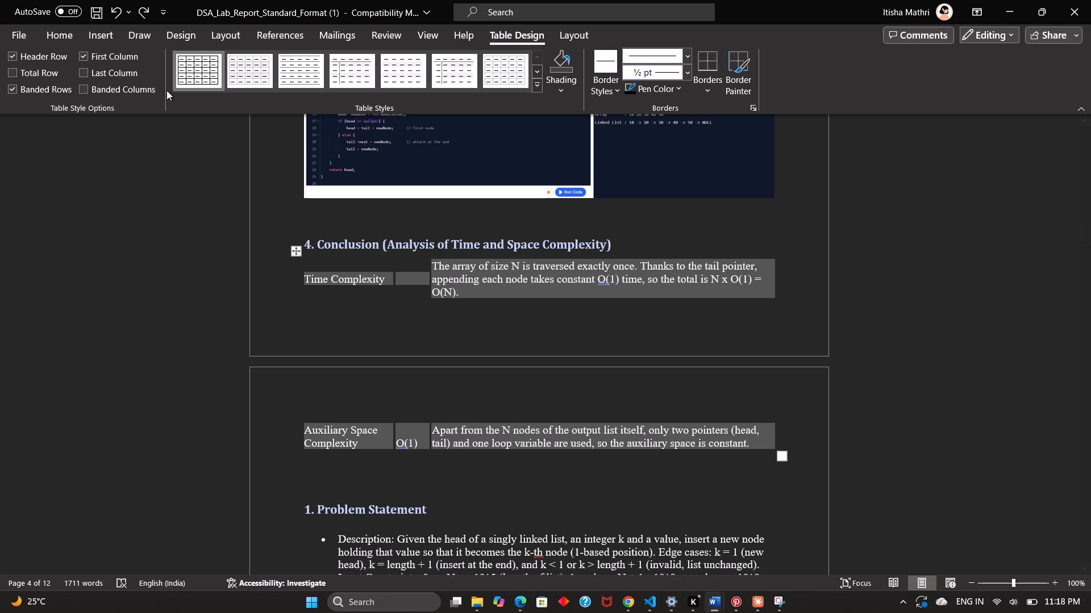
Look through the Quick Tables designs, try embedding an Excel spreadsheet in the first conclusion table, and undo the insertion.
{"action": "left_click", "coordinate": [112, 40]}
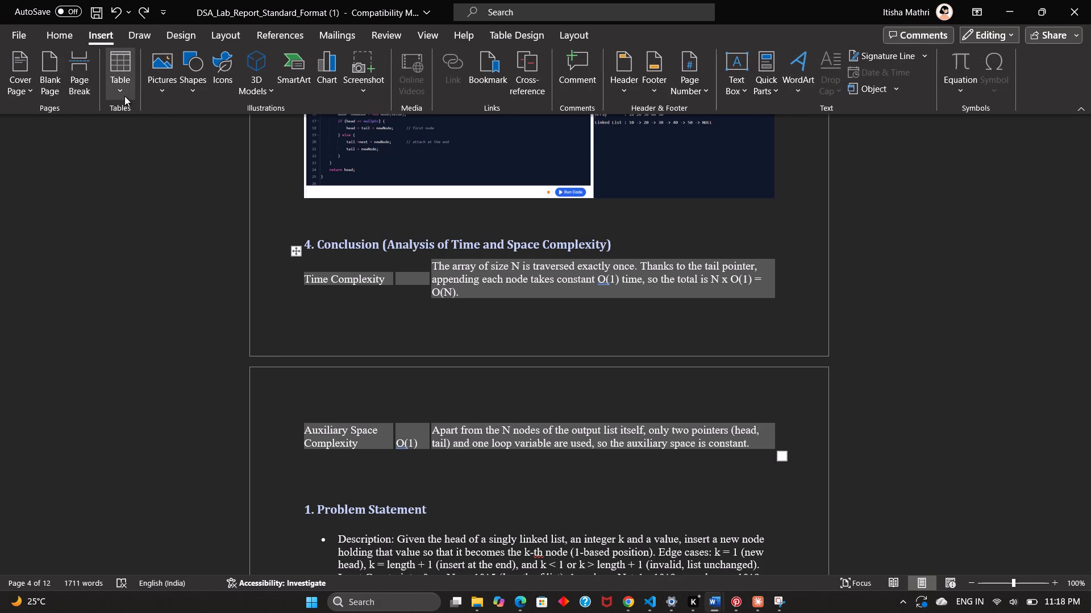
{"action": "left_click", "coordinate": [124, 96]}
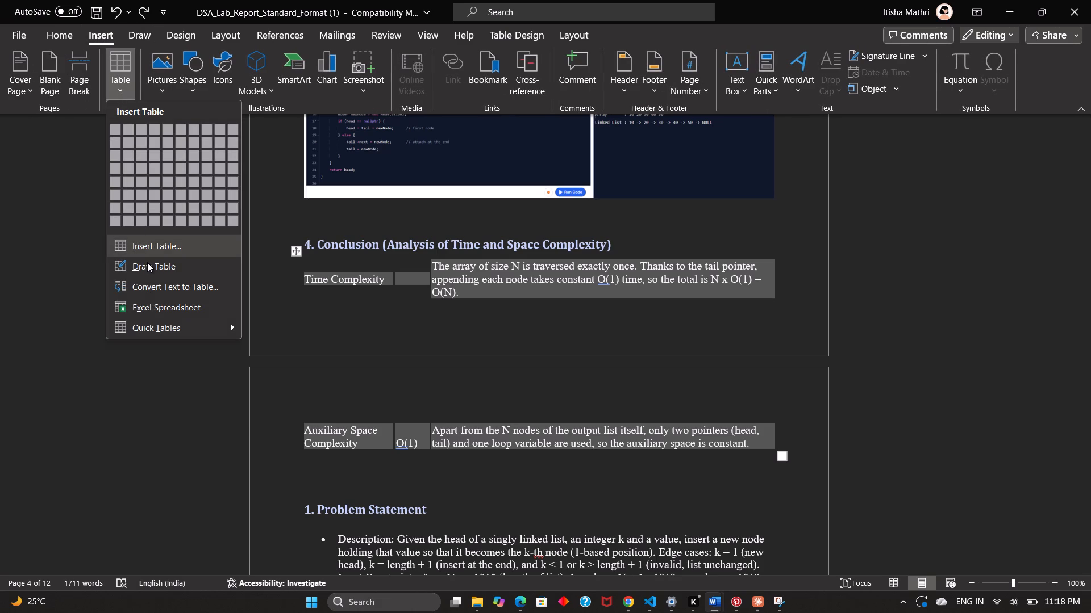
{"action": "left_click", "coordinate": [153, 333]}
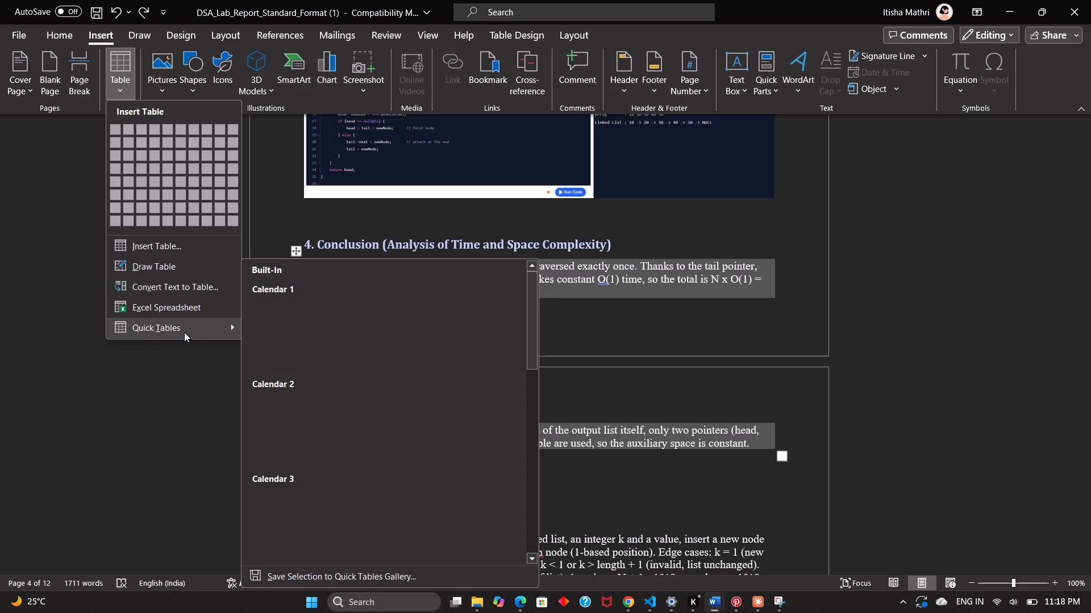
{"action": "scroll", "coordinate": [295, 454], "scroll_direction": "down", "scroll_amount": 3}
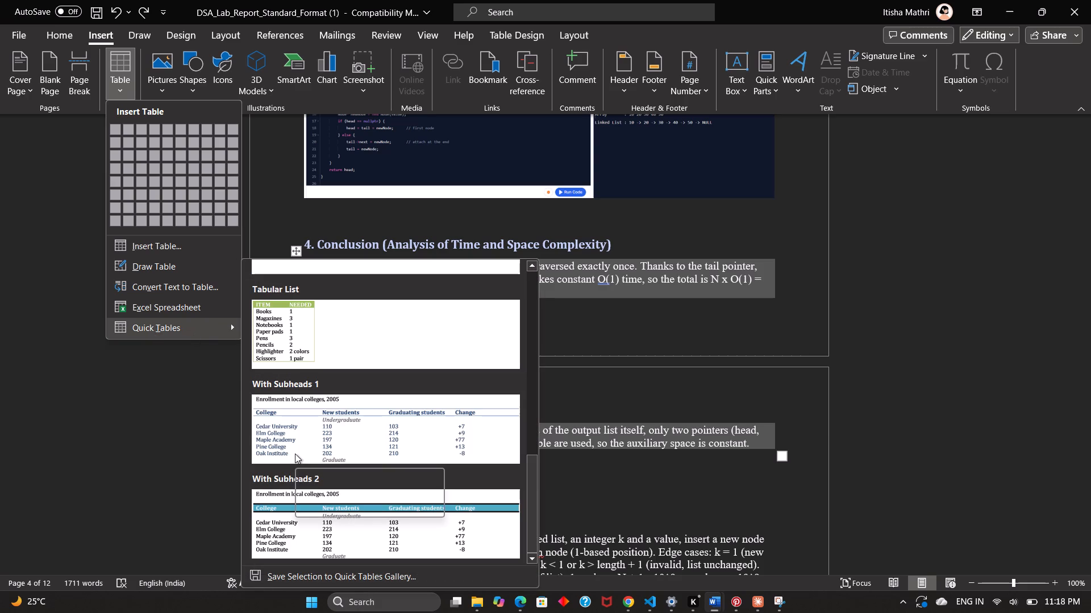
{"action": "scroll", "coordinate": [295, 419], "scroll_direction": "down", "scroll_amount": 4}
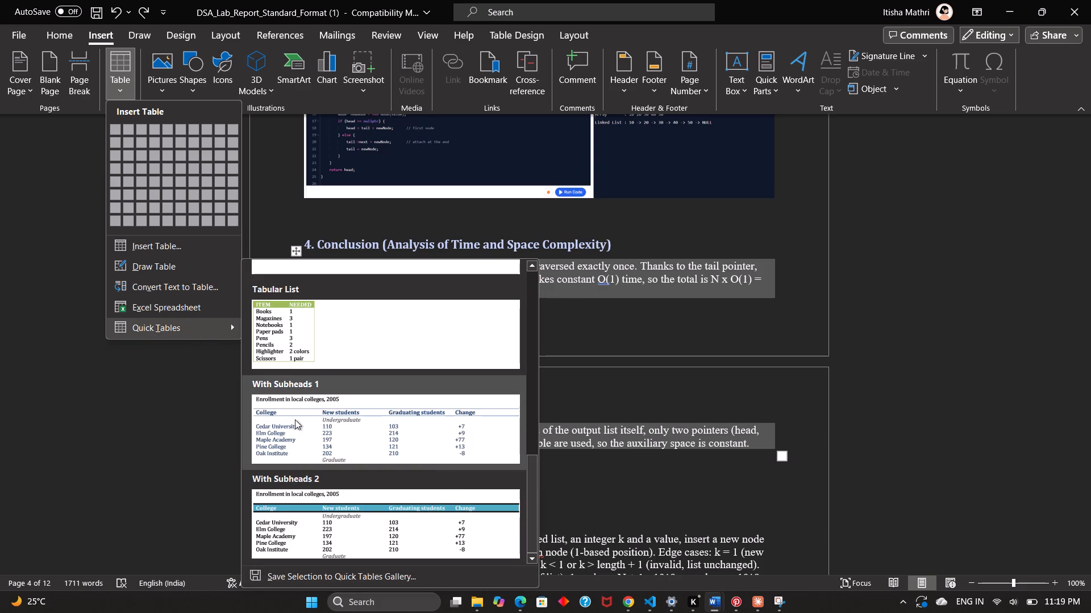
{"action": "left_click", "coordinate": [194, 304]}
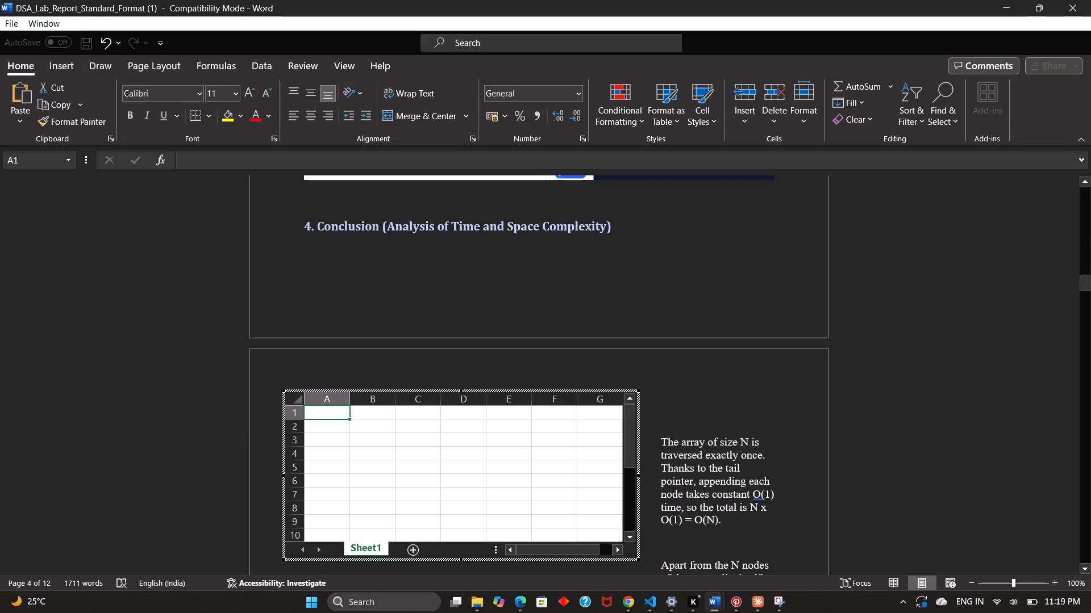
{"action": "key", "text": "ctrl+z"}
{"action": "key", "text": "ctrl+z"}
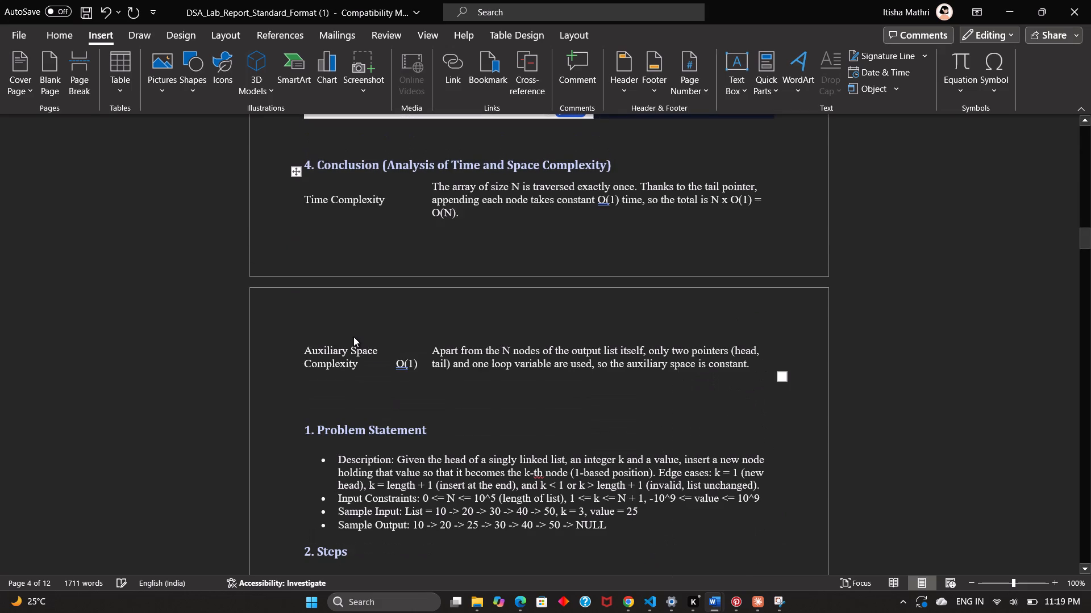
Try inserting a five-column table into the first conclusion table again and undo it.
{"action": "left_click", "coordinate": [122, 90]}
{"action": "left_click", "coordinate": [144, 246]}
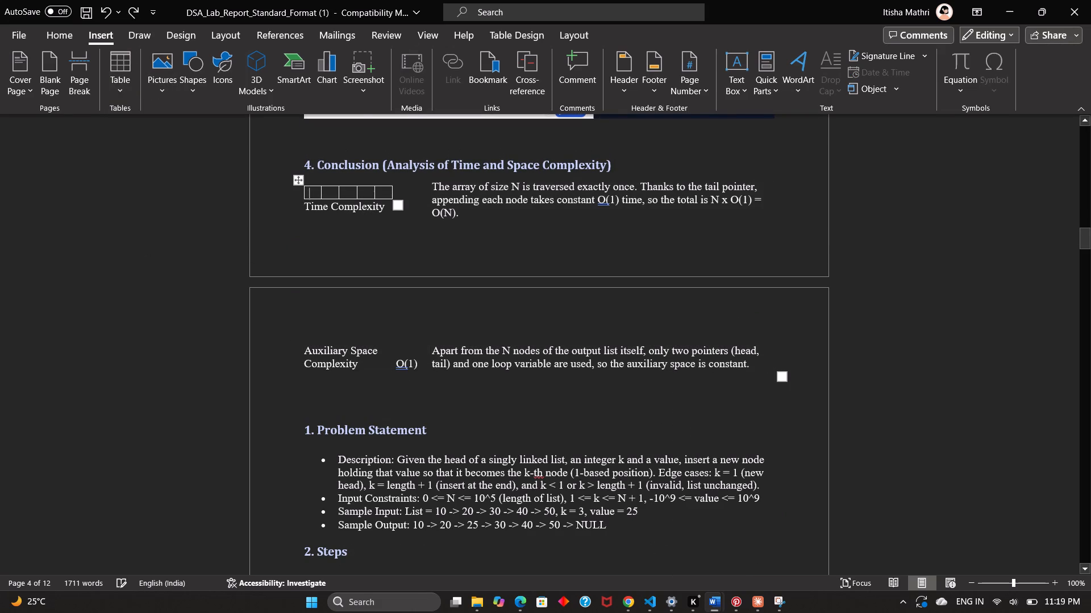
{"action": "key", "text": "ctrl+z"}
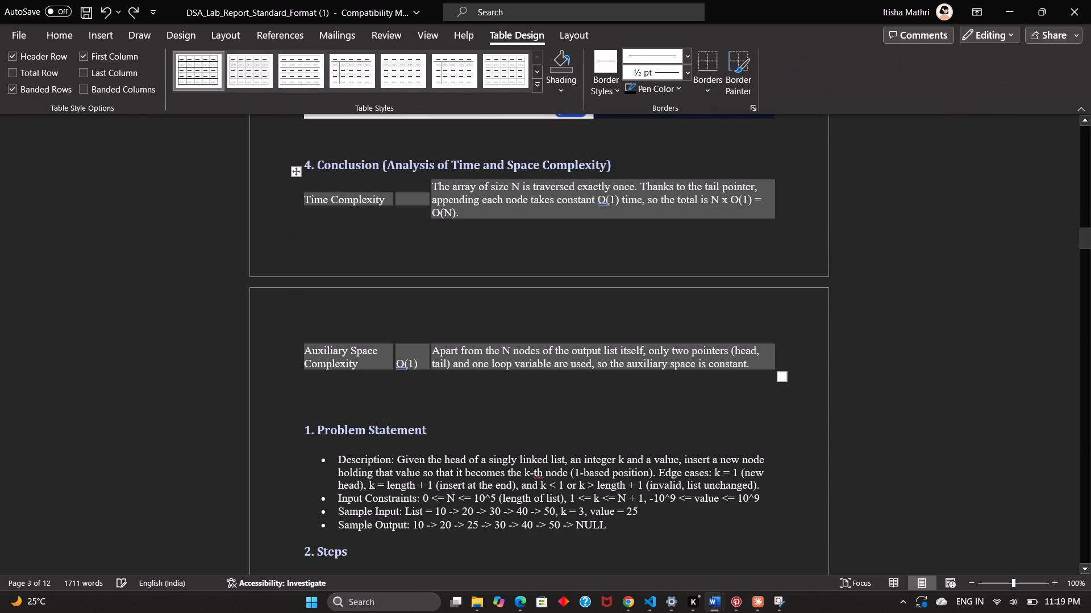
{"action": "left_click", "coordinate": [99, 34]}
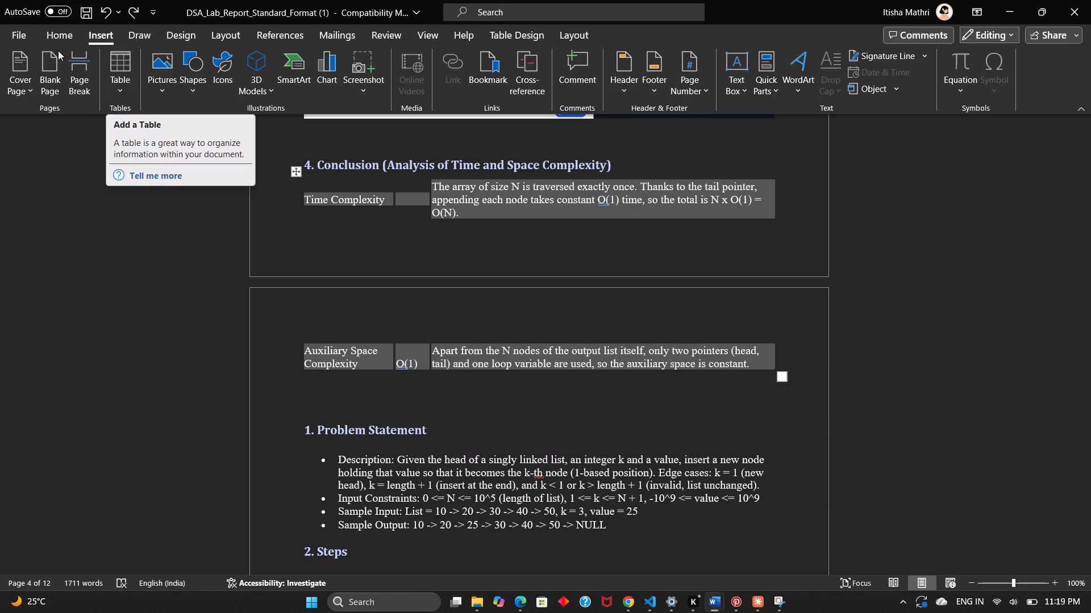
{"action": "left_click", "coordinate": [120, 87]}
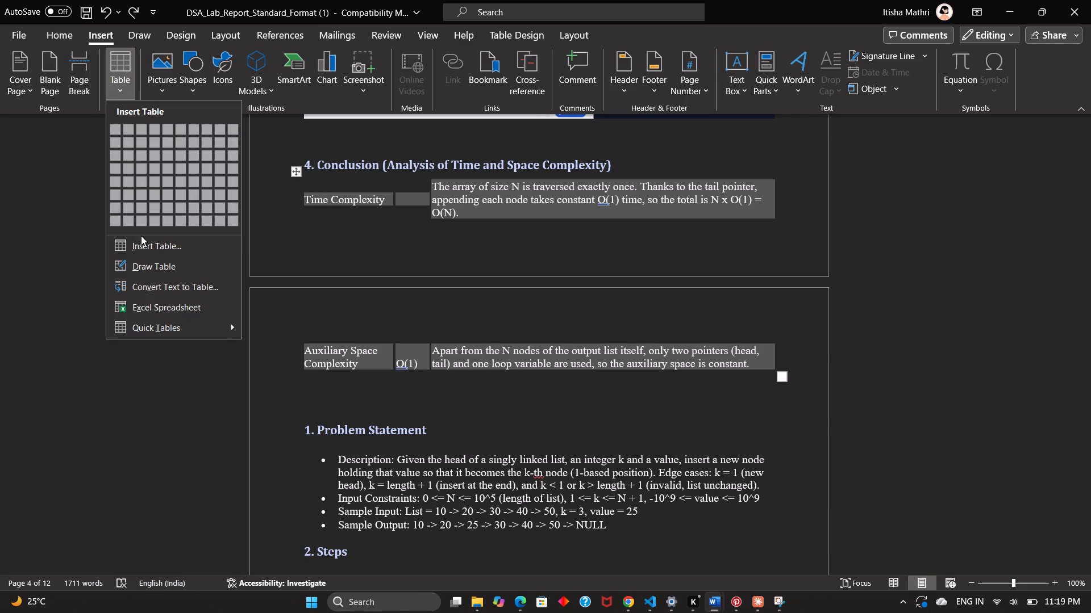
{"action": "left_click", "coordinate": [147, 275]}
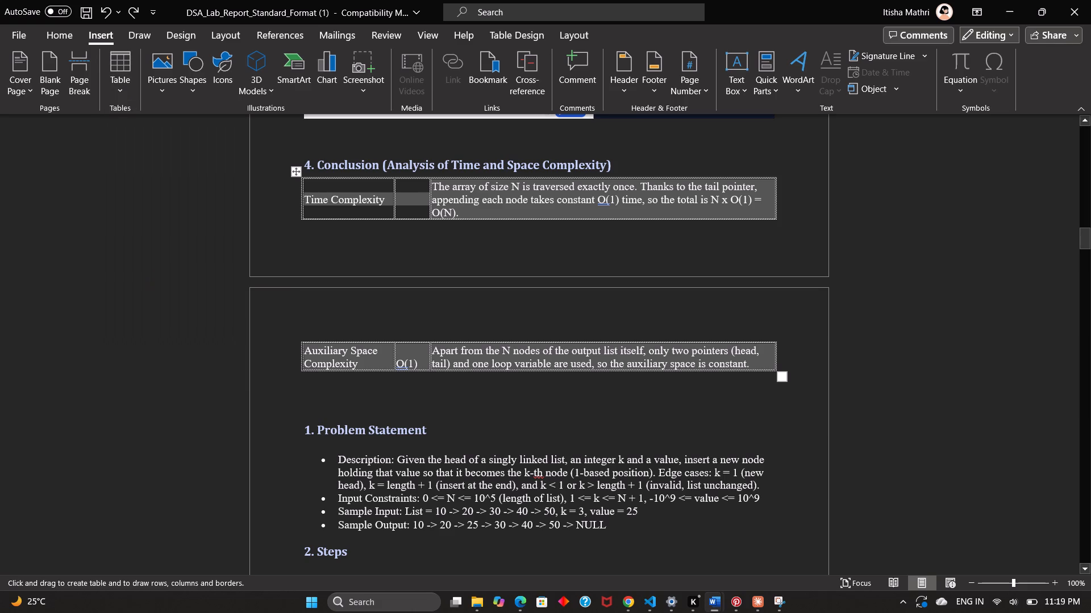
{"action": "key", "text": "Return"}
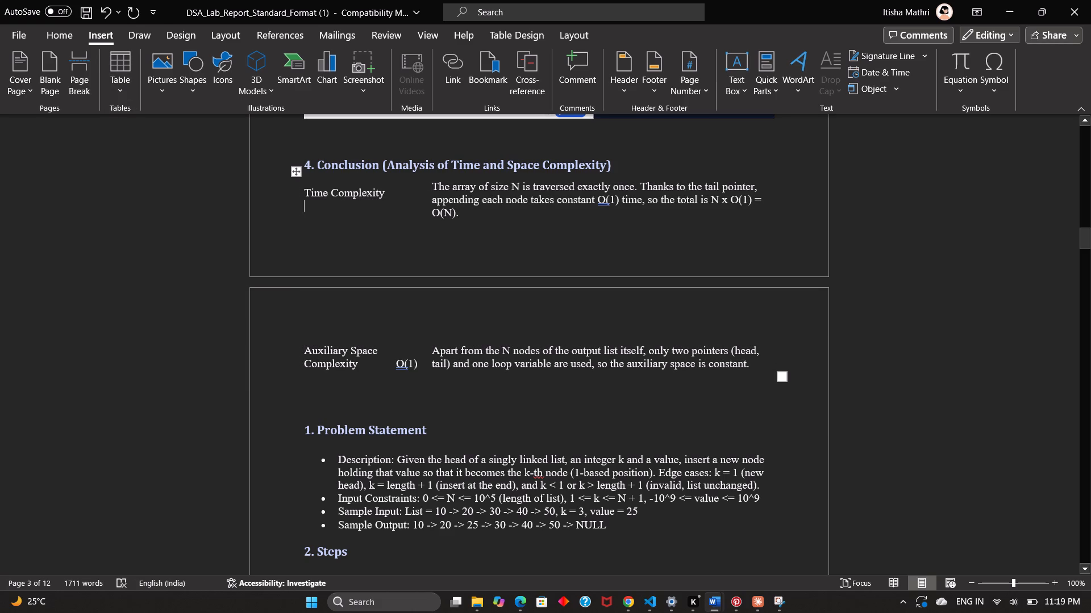
Use Draw Table to add borders to the first conclusion table's Time Complexity row: left edge, line after the first column, and bottom edge.
{"action": "left_click_drag", "start_coordinate": [302, 191], "coordinate": [311, 308]}
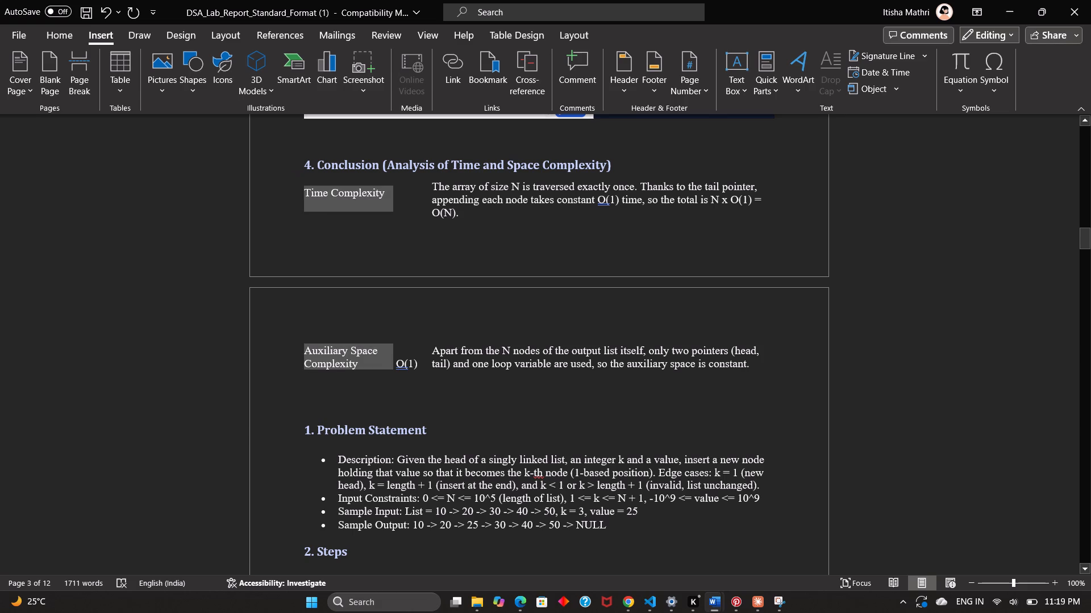
{"action": "left_click_drag", "start_coordinate": [311, 308], "coordinate": [460, 376]}
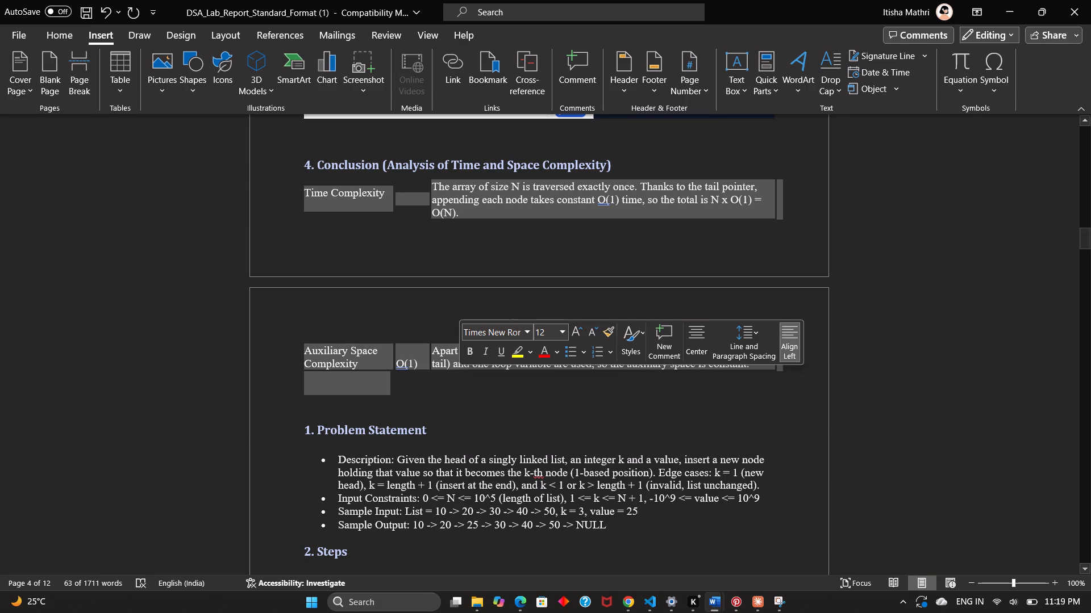
{"action": "left_click", "coordinate": [101, 75]}
{"action": "left_click", "coordinate": [115, 83]}
{"action": "left_click", "coordinate": [124, 128]}
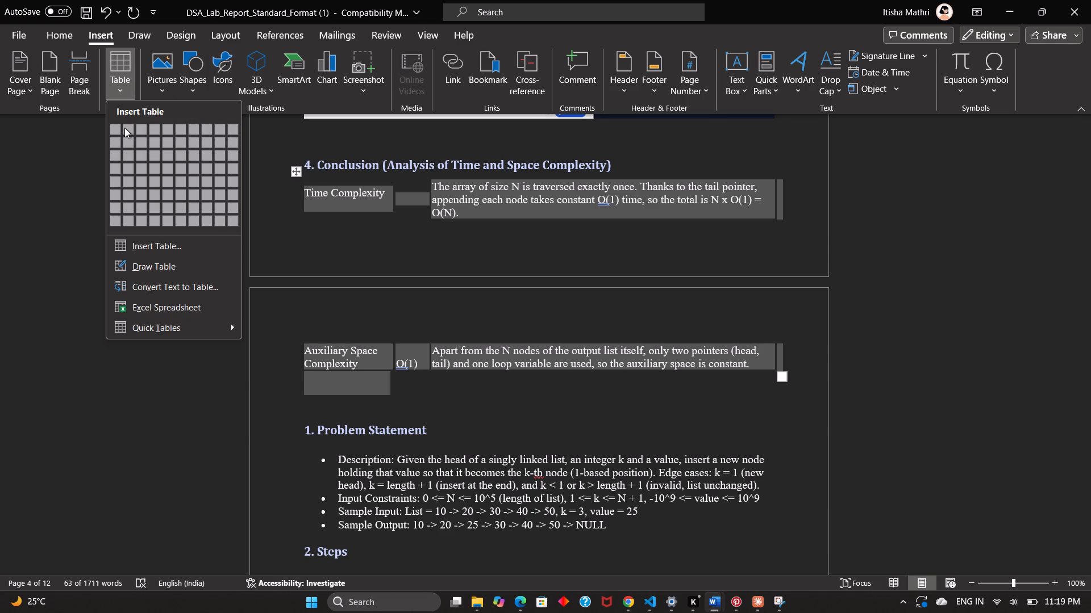
{"action": "left_click", "coordinate": [159, 267]}
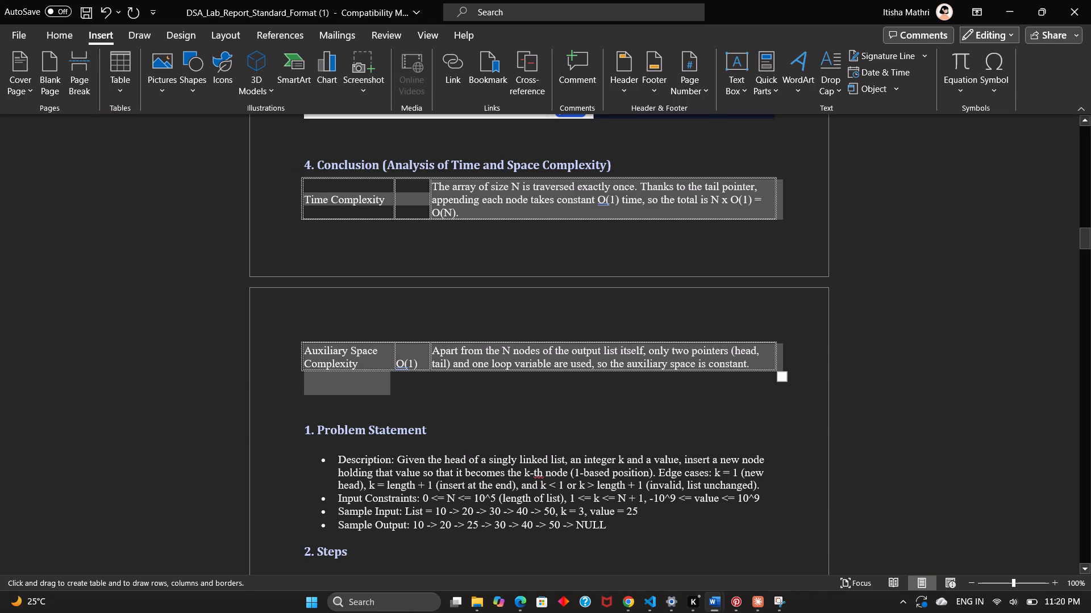
{"action": "left_click", "coordinate": [303, 180]}
{"action": "left_click", "coordinate": [303, 180]}
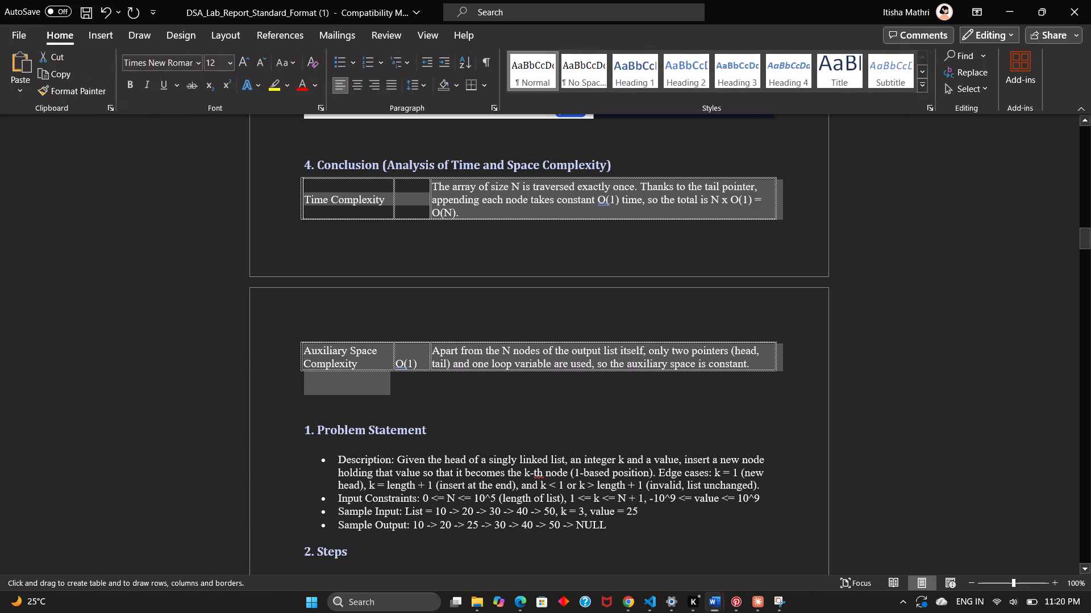
{"action": "left_click", "coordinate": [394, 179]}
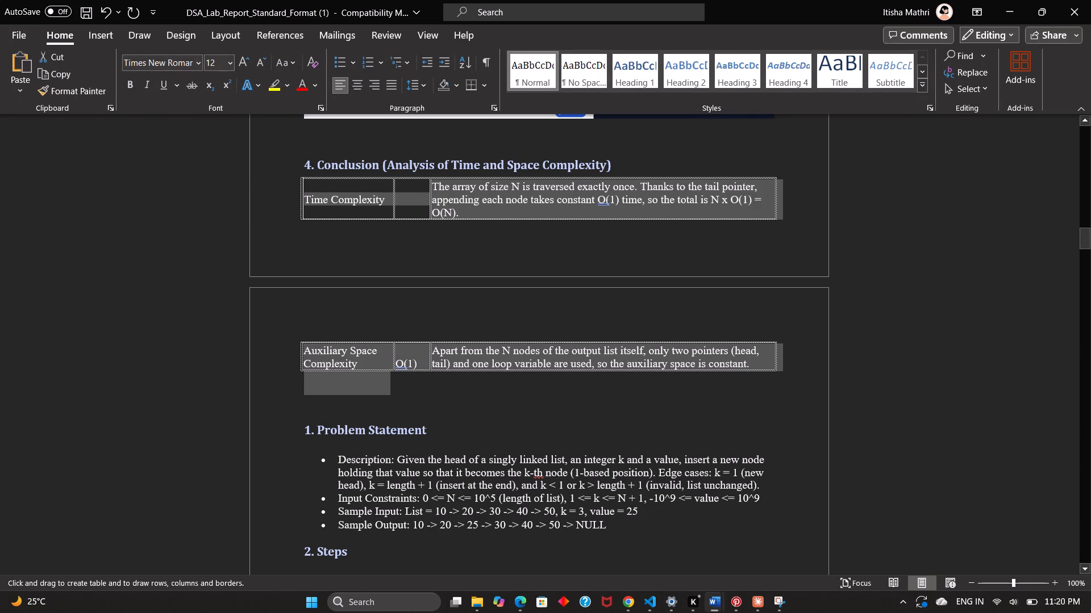
{"action": "left_click_drag", "start_coordinate": [394, 179], "coordinate": [394, 217]}
{"action": "left_click", "coordinate": [394, 217]}
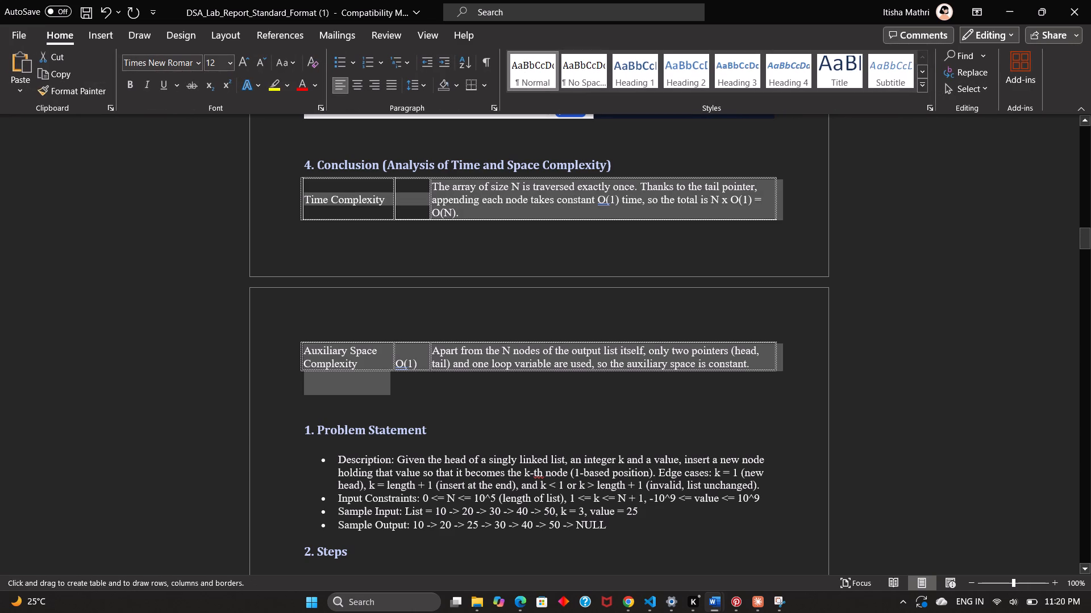
{"action": "left_click_drag", "start_coordinate": [305, 178], "coordinate": [314, 227]}
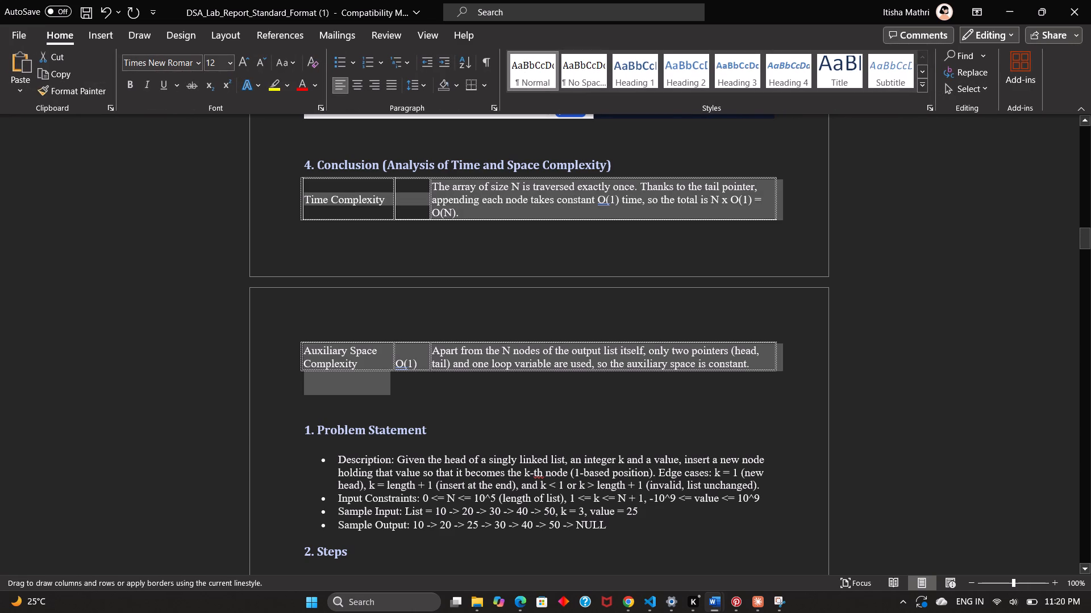
{"action": "left_click_drag", "start_coordinate": [301, 219], "coordinate": [679, 215]}
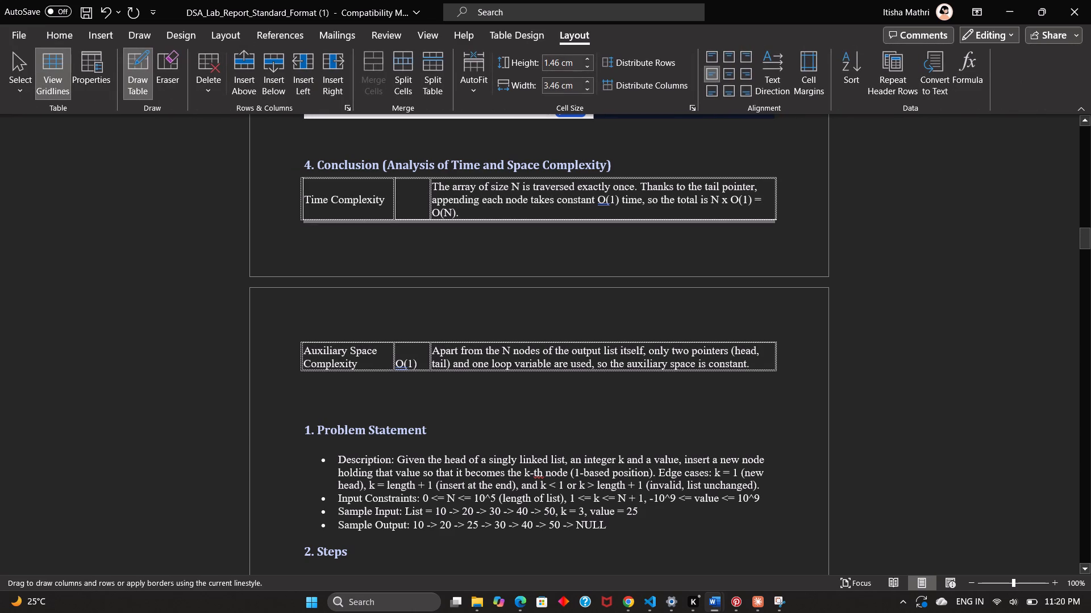
{"action": "left_click_drag", "start_coordinate": [679, 215], "coordinate": [770, 217]}
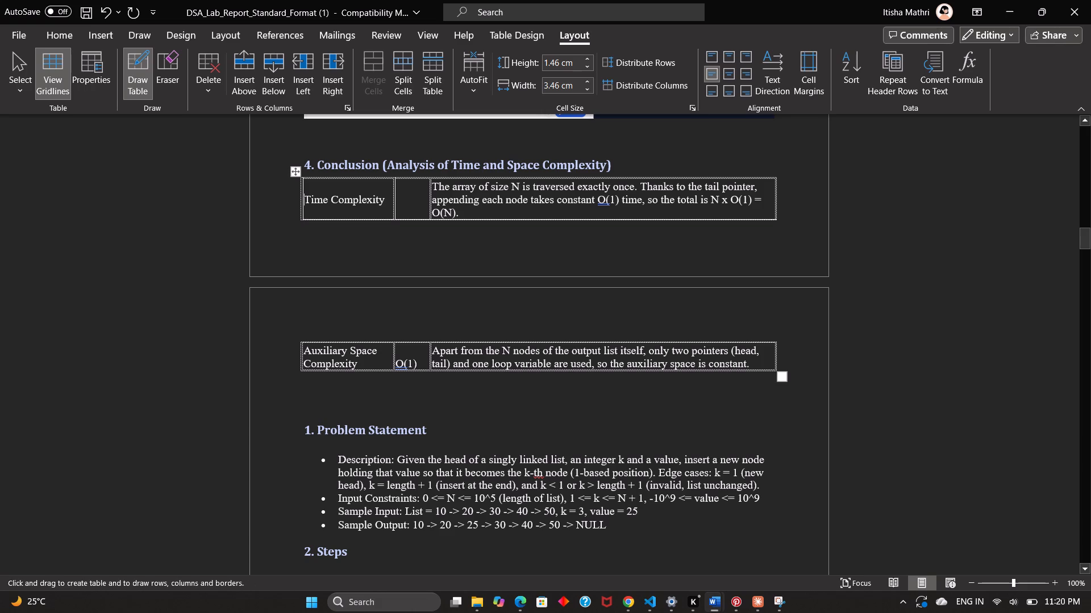
{"action": "left_click", "coordinate": [797, 240]}
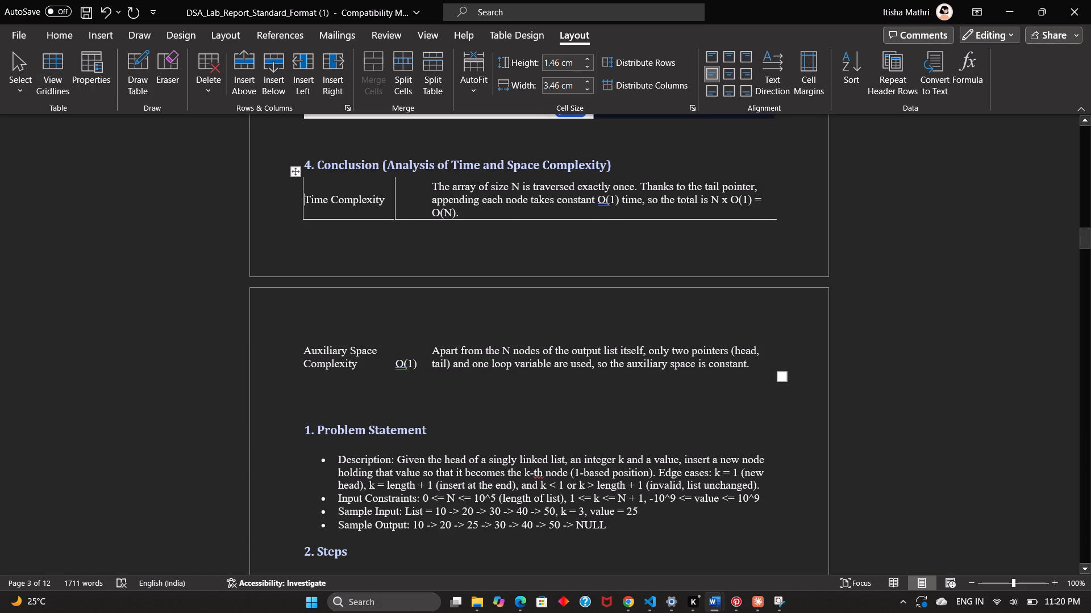
Use Draw Table to add left and right side borders to both the Time Complexity and Auxiliary Space Complexity rows of the first conclusion table.
{"action": "left_click", "coordinate": [138, 81]}
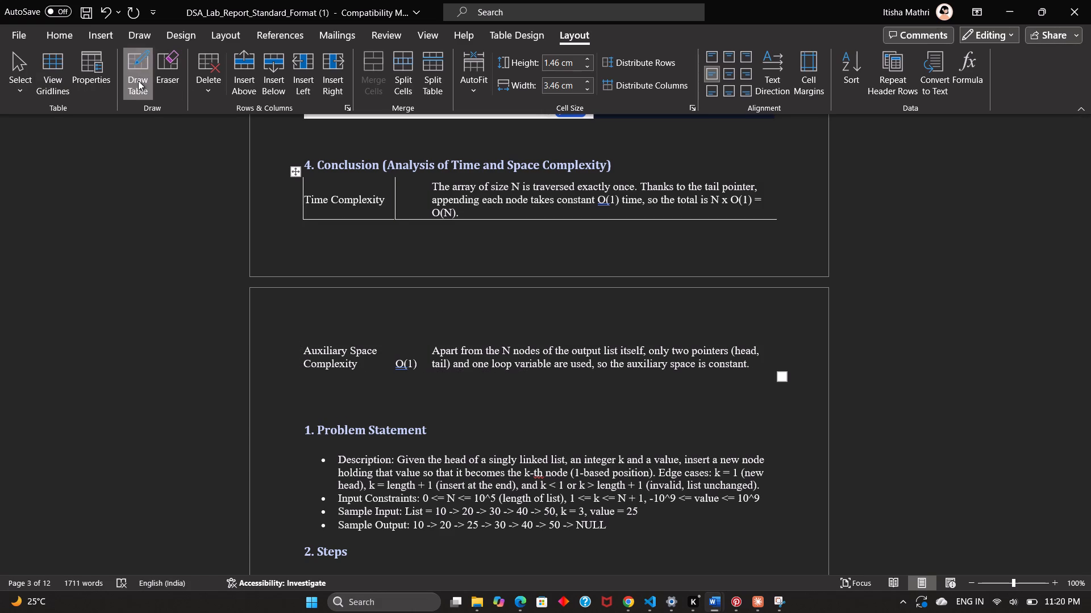
{"action": "left_click_drag", "start_coordinate": [301, 223], "coordinate": [305, 219]}
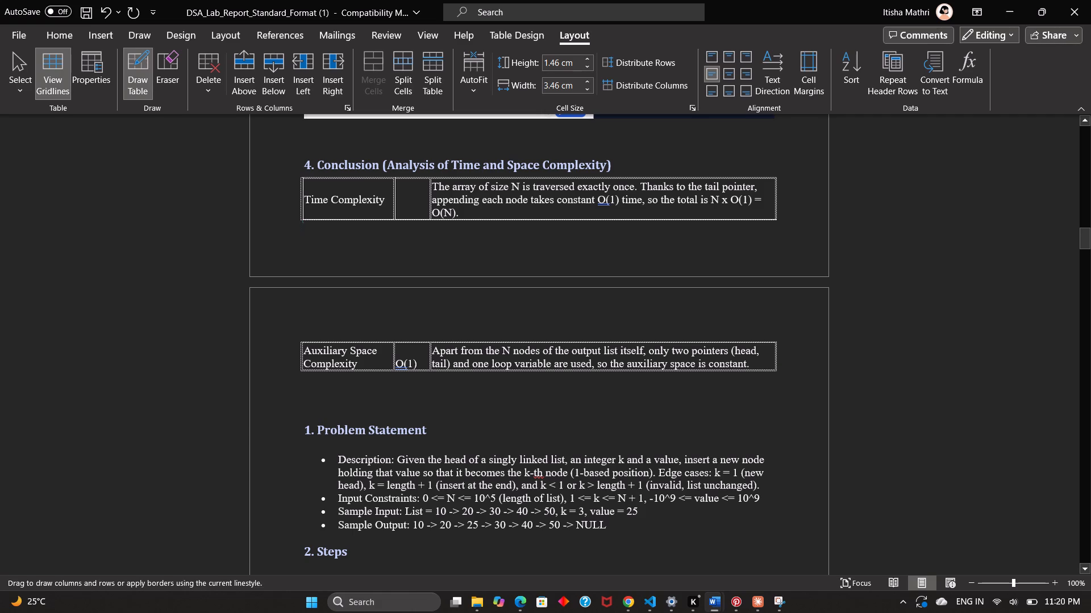
{"action": "left_click_drag", "start_coordinate": [305, 219], "coordinate": [302, 343]}
{"action": "left_click_drag", "start_coordinate": [302, 343], "coordinate": [302, 224]}
{"action": "left_click_drag", "start_coordinate": [302, 224], "coordinate": [306, 362]}
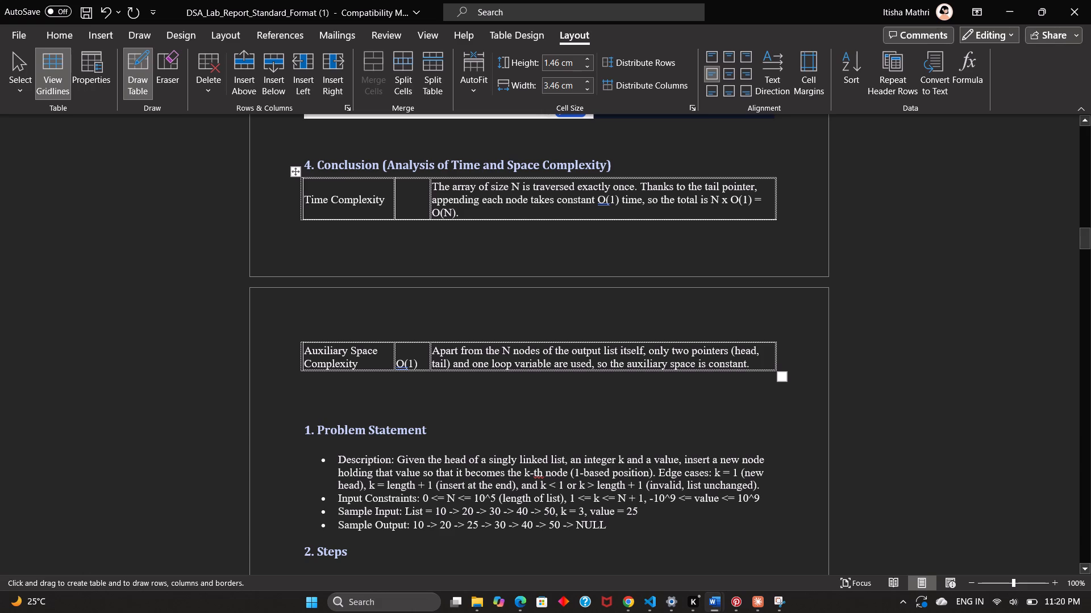
{"action": "left_click_drag", "start_coordinate": [775, 222], "coordinate": [774, 341]}
{"action": "left_click_drag", "start_coordinate": [774, 341], "coordinate": [777, 217]}
{"action": "left_click", "coordinate": [777, 217]}
{"action": "left_click", "coordinate": [823, 275]}
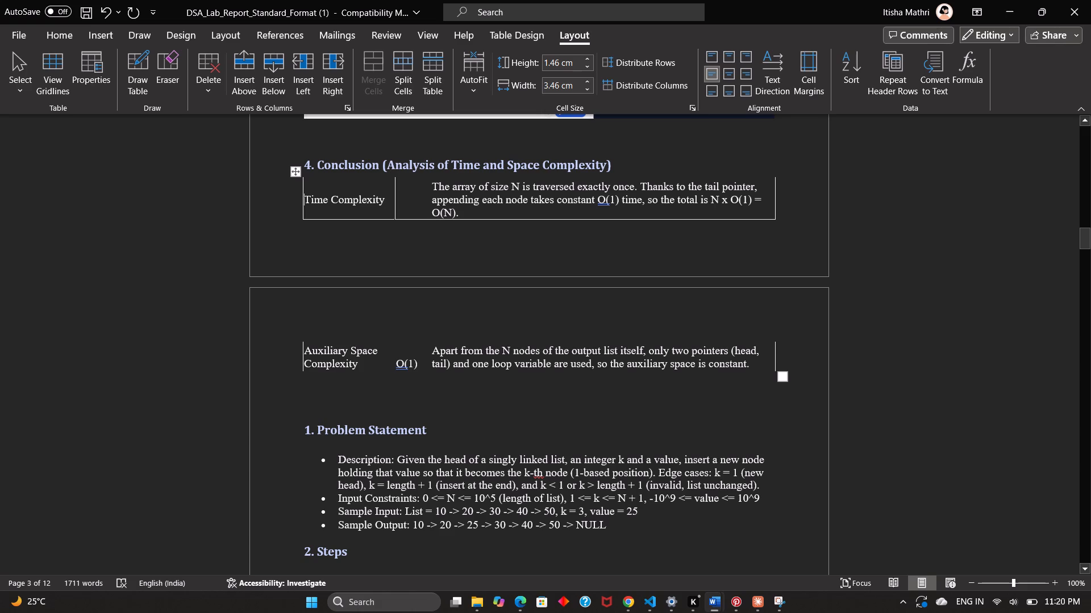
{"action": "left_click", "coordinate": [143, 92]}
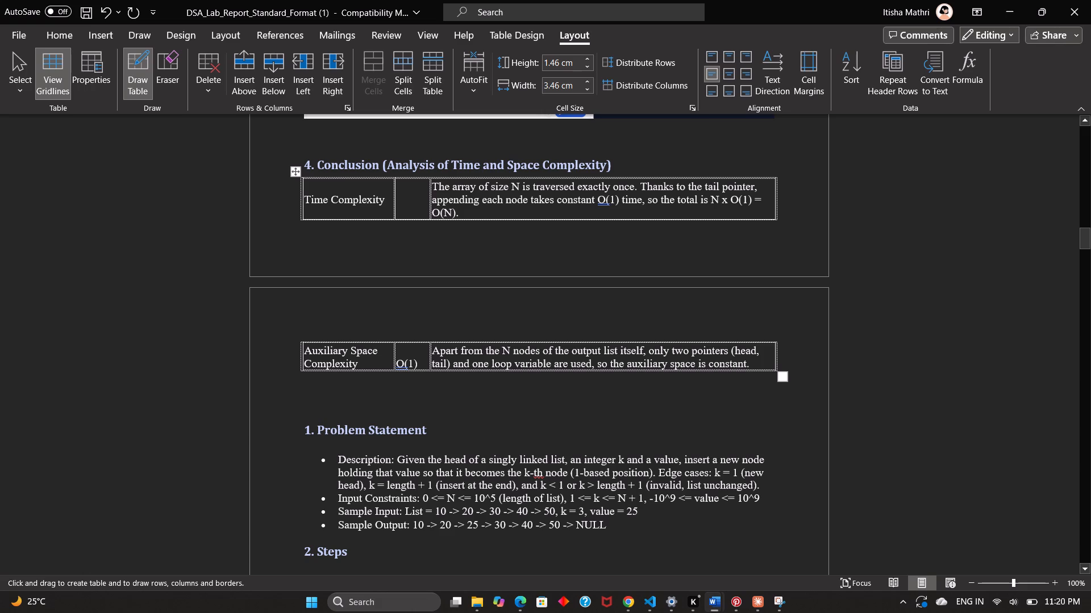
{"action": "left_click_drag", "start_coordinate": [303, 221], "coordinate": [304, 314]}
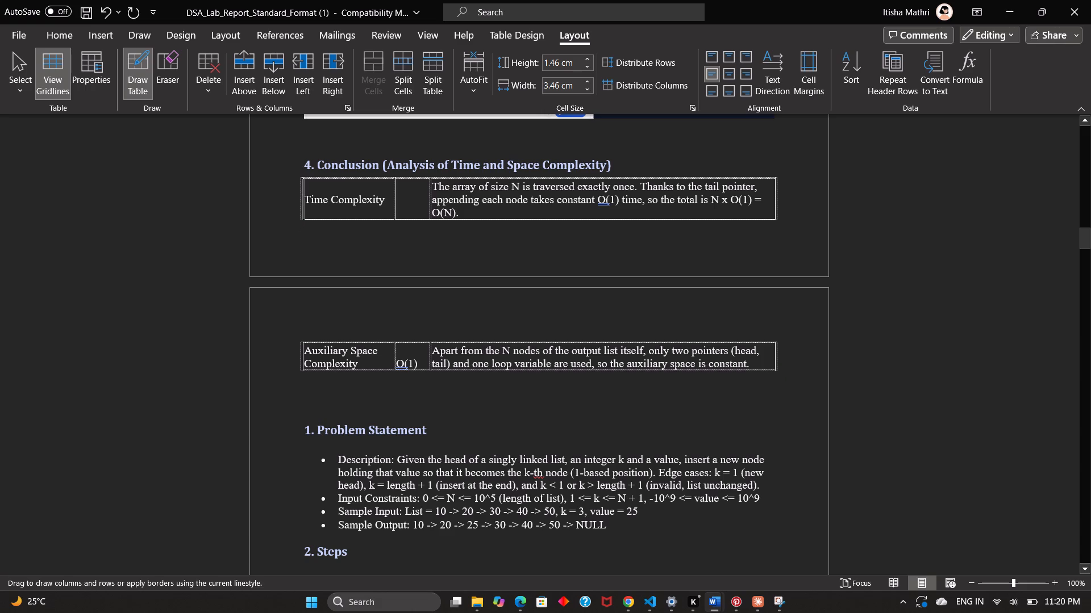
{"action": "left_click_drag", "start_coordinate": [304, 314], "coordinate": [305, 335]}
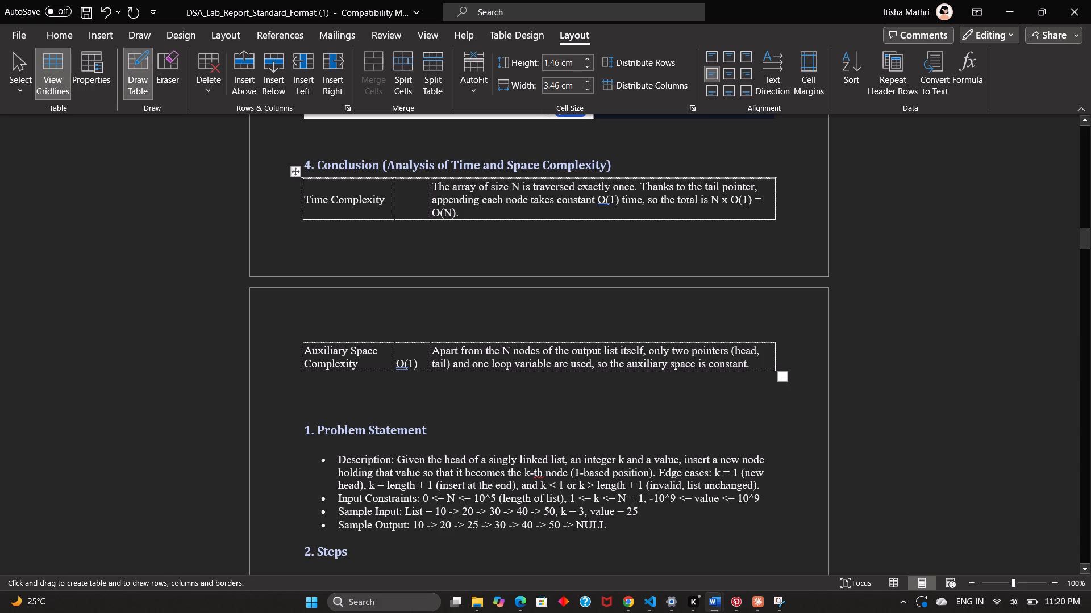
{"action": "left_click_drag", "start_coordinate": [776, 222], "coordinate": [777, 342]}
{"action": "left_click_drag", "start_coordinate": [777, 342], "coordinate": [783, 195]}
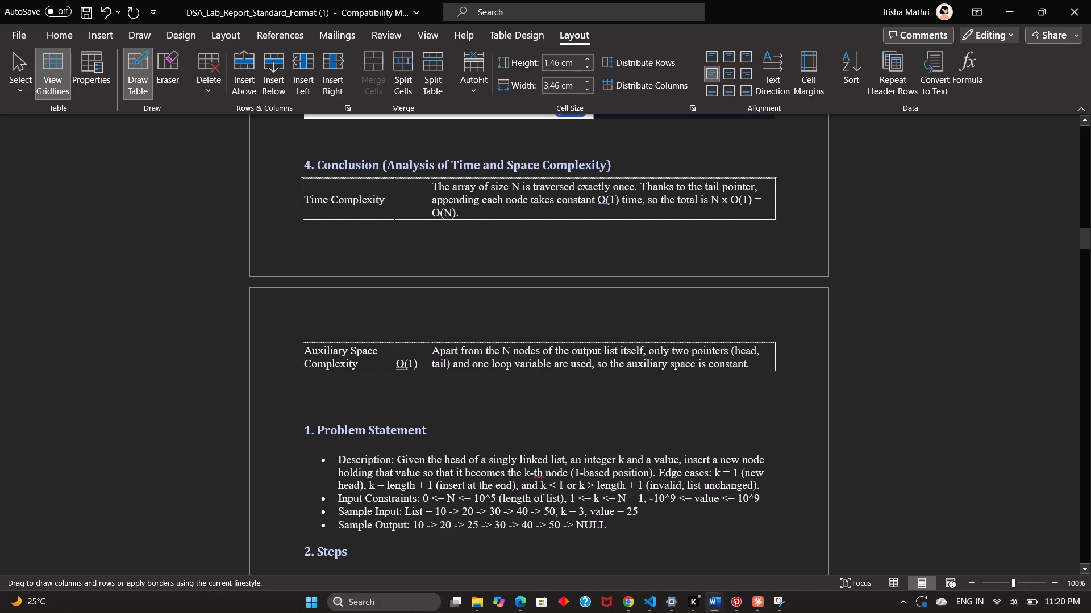
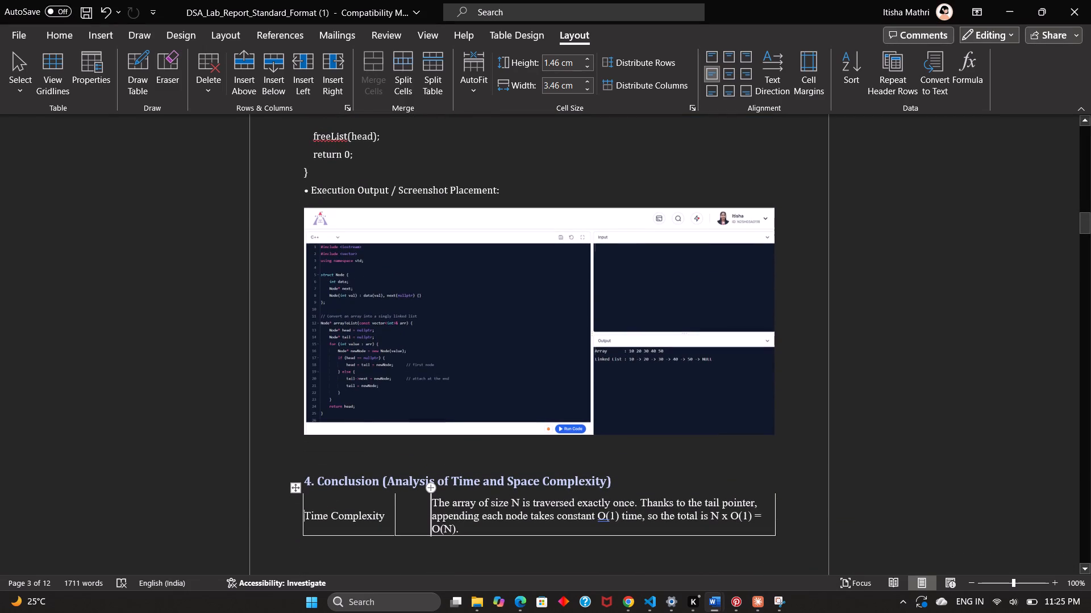
{"action": "key", "text": "ctrl+z"}
{"action": "key", "text": "ctrl+z"}
{"action": "key", "text": "ctrl+z"}
{"action": "key", "text": "ctrl+z"}
{"action": "key", "text": "ctrl+z"}
{"action": "key", "text": "ctrl+z"}
{"action": "key", "text": "ctrl+z"}
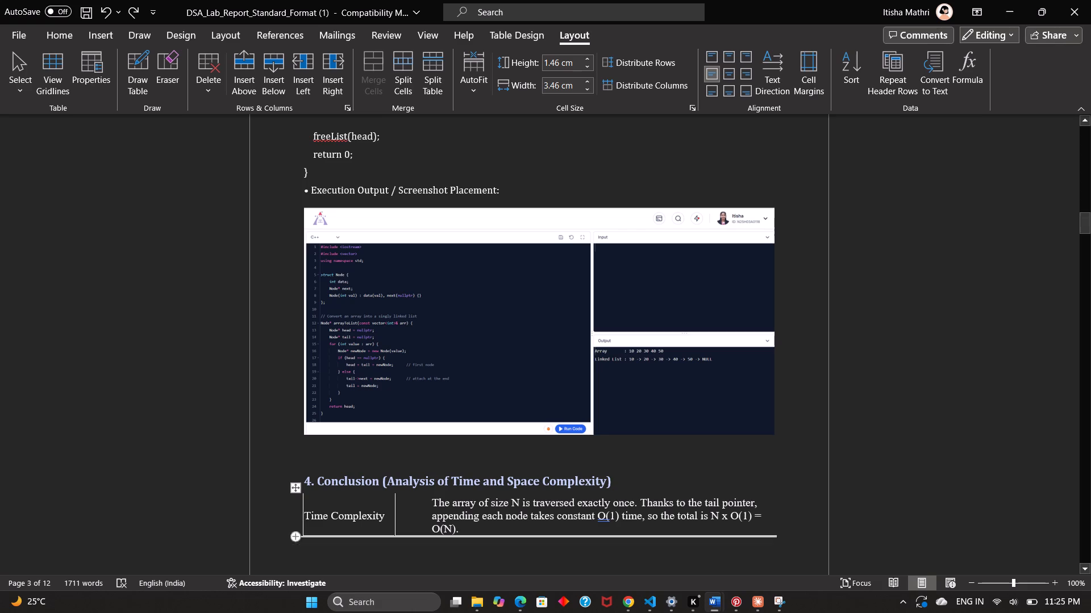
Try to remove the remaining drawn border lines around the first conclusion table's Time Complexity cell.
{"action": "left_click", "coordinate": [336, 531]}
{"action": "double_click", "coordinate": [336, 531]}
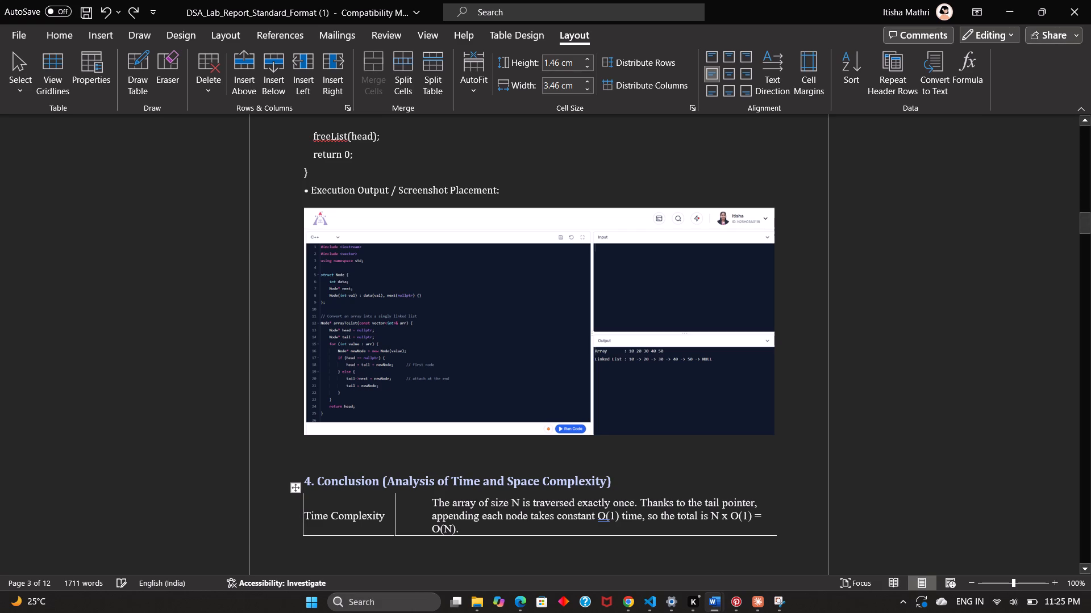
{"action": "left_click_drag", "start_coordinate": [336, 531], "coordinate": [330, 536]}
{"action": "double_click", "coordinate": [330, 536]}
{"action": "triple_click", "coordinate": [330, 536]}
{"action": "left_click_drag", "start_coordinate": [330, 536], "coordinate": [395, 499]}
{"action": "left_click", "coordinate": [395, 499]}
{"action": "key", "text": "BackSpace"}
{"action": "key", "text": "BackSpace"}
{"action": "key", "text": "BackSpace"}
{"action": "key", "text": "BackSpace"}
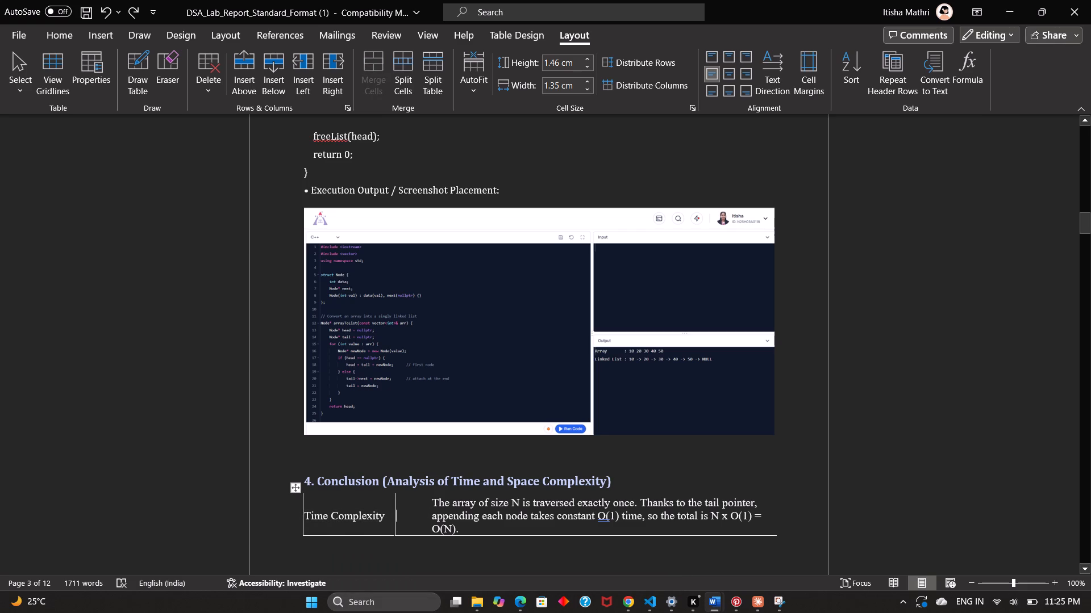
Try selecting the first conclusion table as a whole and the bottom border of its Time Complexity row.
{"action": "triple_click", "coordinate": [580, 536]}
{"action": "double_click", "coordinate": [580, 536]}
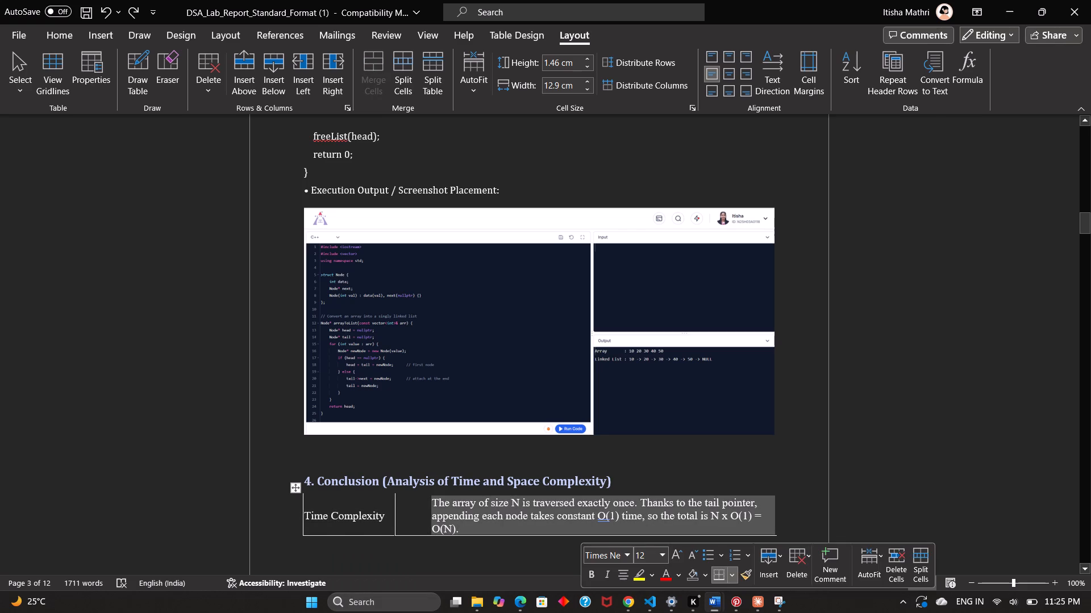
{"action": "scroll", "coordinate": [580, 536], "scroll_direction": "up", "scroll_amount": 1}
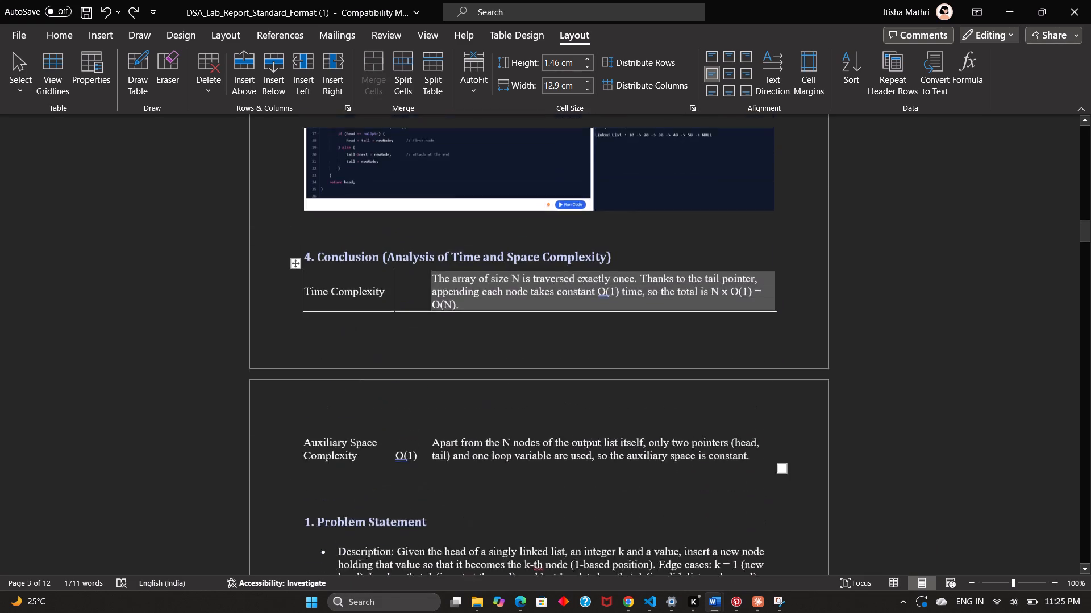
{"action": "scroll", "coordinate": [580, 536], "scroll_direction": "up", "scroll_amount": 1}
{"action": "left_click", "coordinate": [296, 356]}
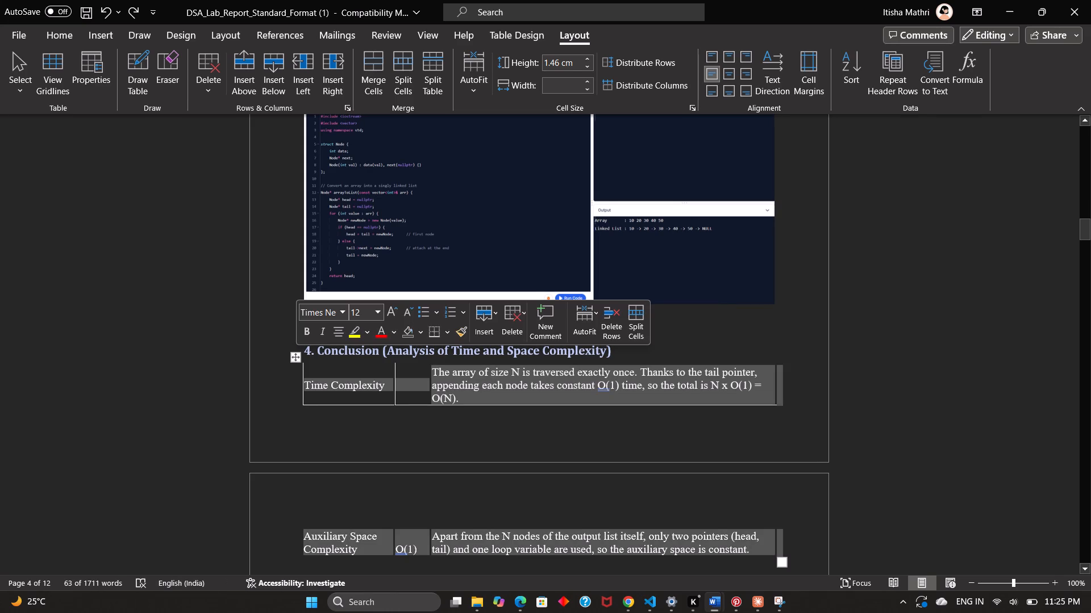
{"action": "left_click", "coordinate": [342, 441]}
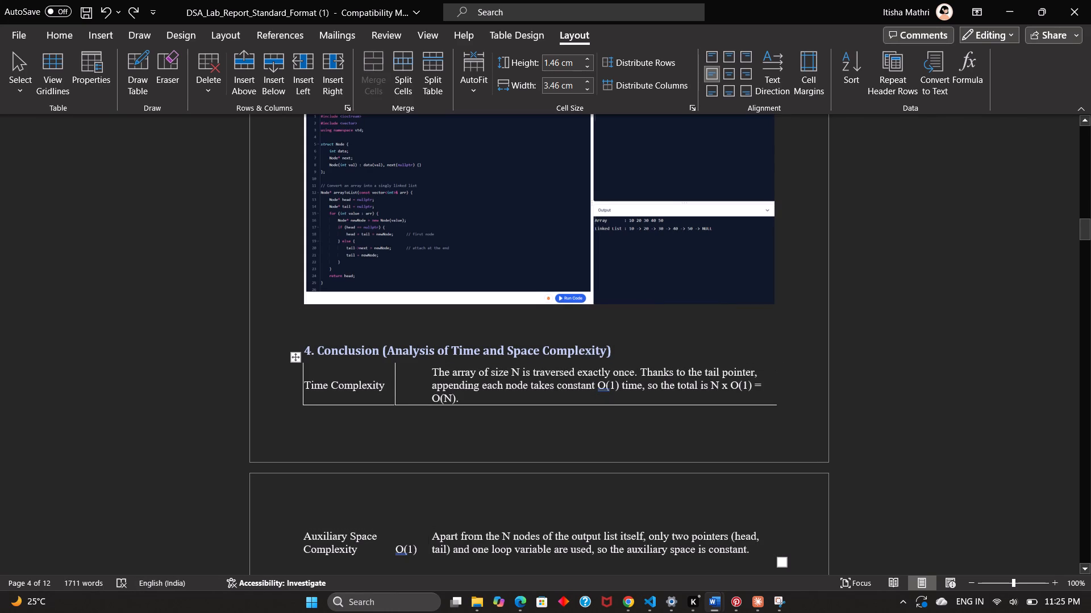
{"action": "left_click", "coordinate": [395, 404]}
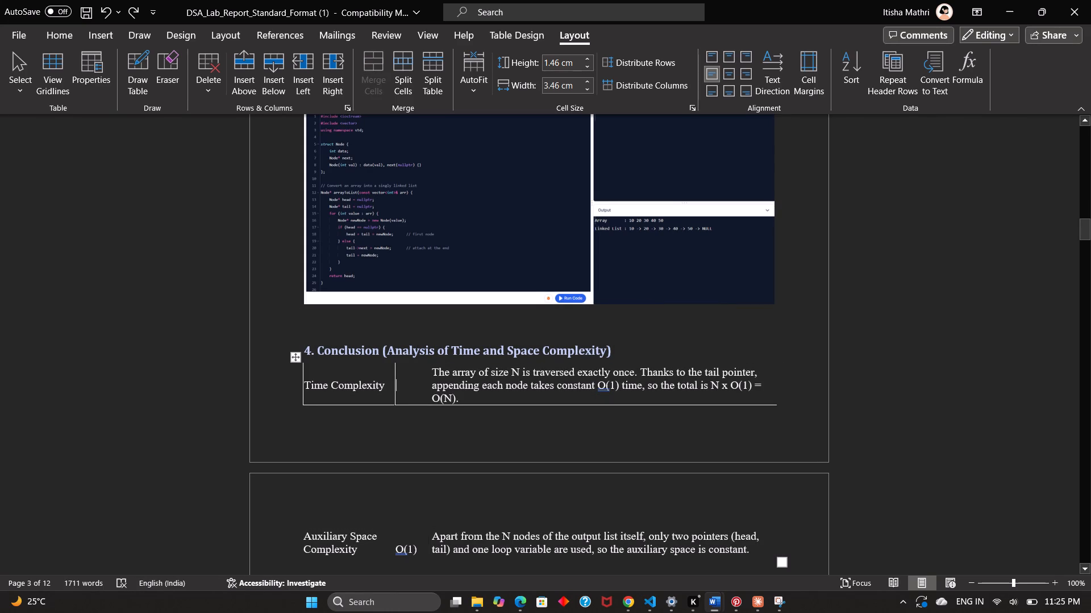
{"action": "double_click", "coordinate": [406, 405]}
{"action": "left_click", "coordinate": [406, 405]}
Centre the execution output screenshot of the insert-at-Kth-position question on page 7.
{"action": "scroll", "coordinate": [418, 448], "scroll_direction": "down", "scroll_amount": 3}
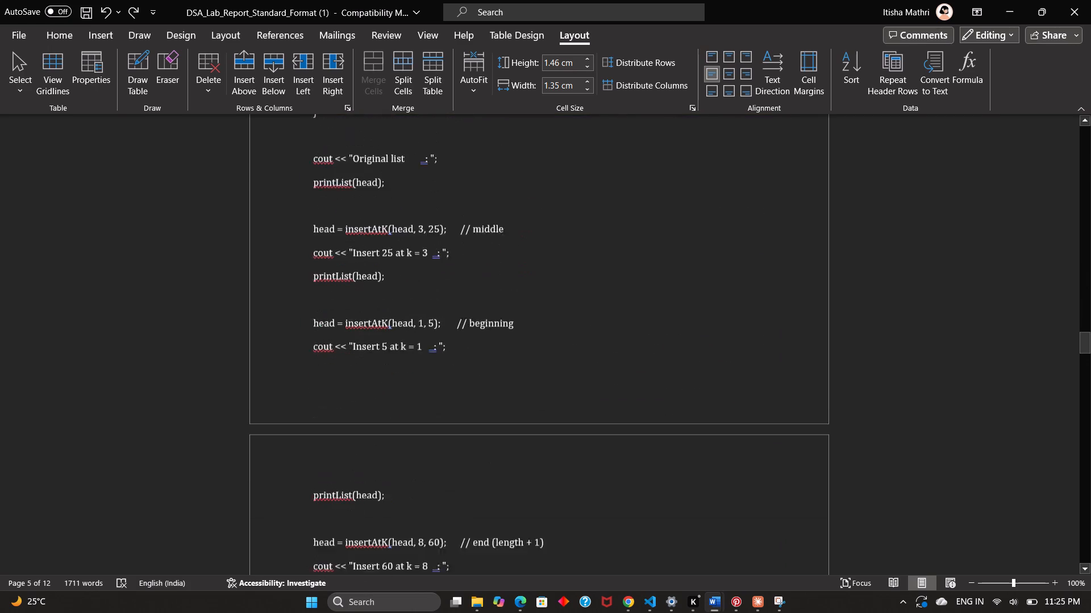
{"action": "scroll", "coordinate": [418, 448], "scroll_direction": "down", "scroll_amount": 1}
{"action": "scroll", "coordinate": [418, 448], "scroll_direction": "right", "scroll_amount": 1}
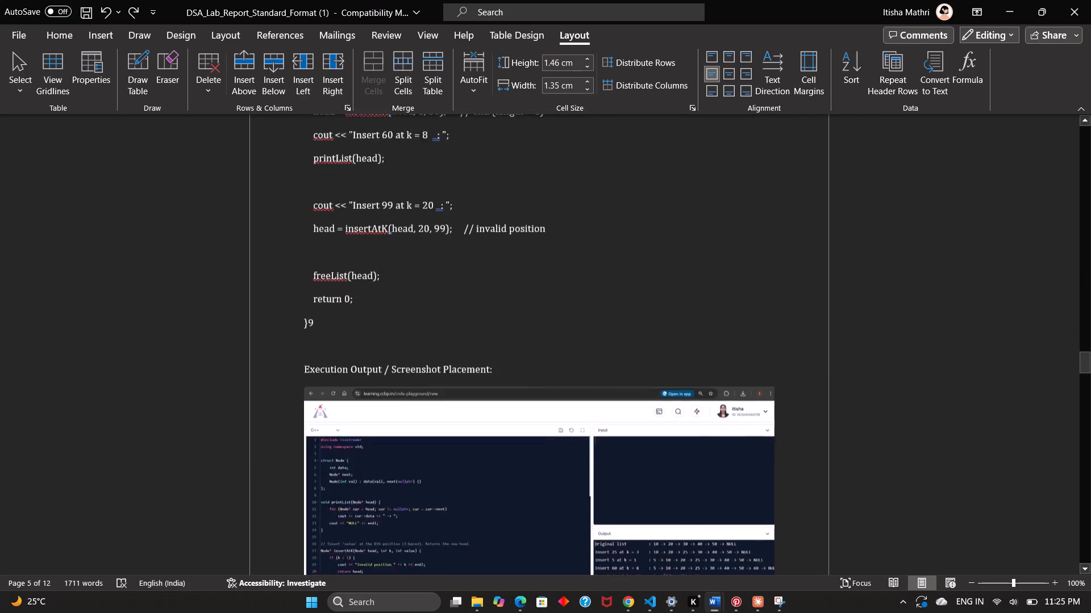
{"action": "scroll", "coordinate": [418, 448], "scroll_direction": "right", "scroll_amount": 2}
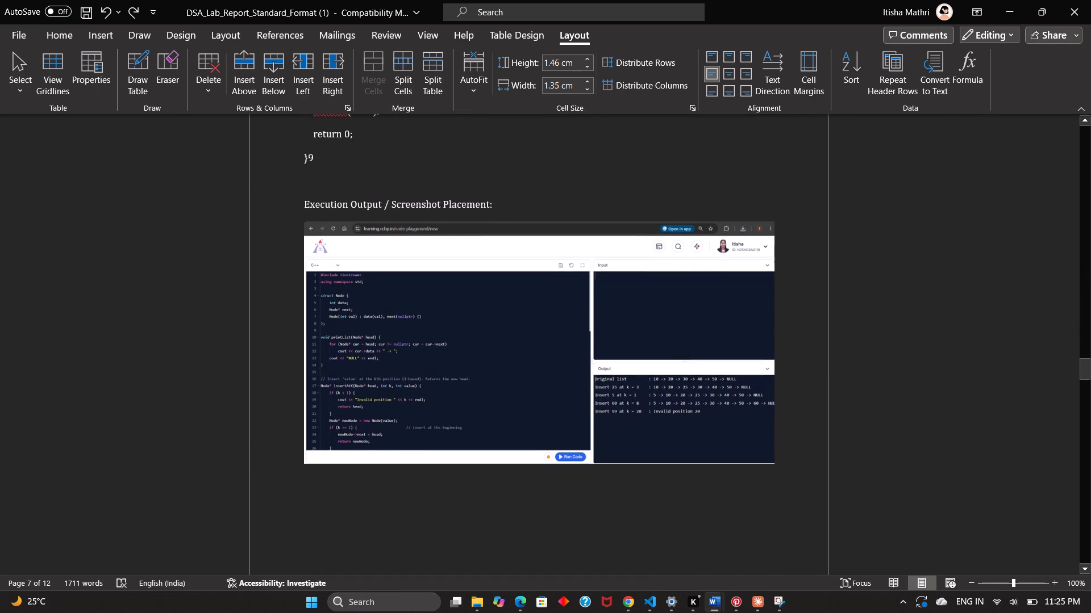
{"action": "scroll", "coordinate": [668, 400], "scroll_direction": "up", "scroll_amount": 5}
{"action": "scroll", "coordinate": [668, 400], "scroll_direction": "left", "scroll_amount": 1}
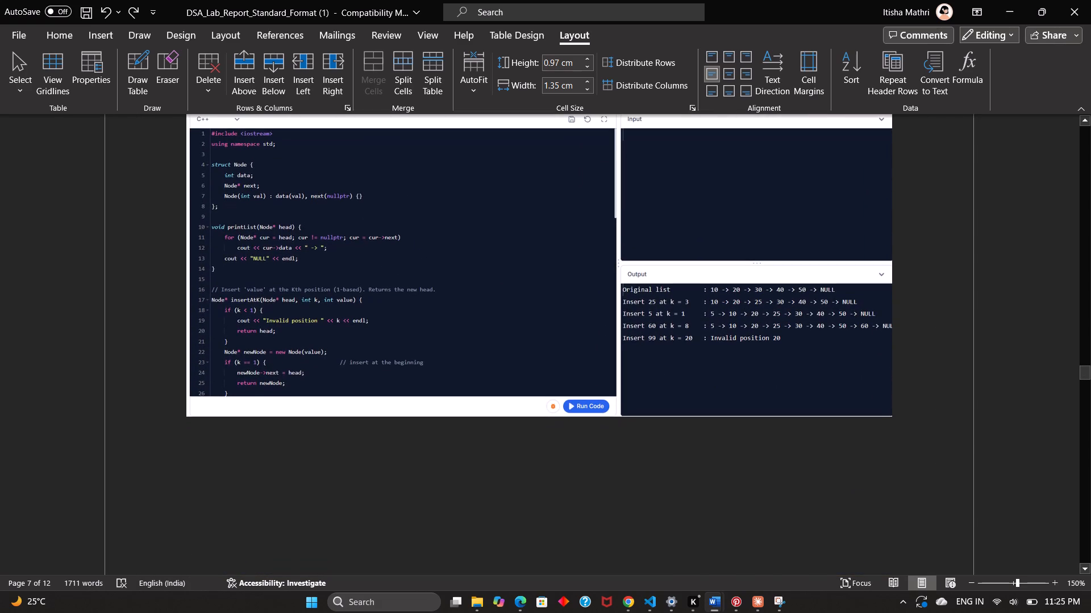
{"action": "scroll", "coordinate": [668, 400], "scroll_direction": "left", "scroll_amount": 1}
{"action": "scroll", "coordinate": [668, 400], "scroll_direction": "down", "scroll_amount": 3, "text": "ctrl"}
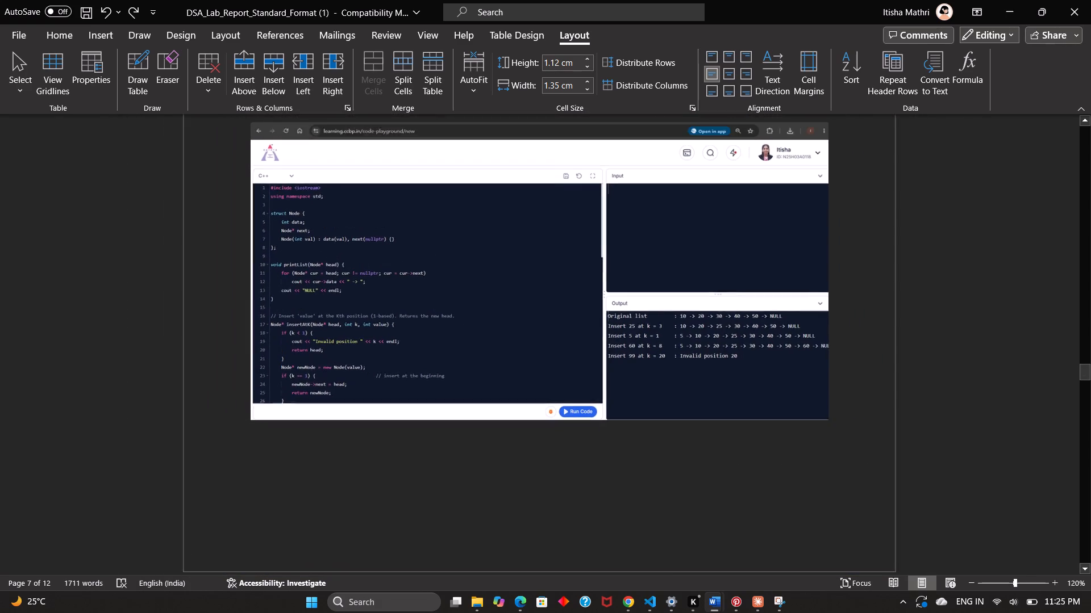
{"action": "scroll", "coordinate": [668, 400], "scroll_direction": "down", "scroll_amount": 1, "text": "ctrl"}
{"action": "left_click", "coordinate": [672, 368]}
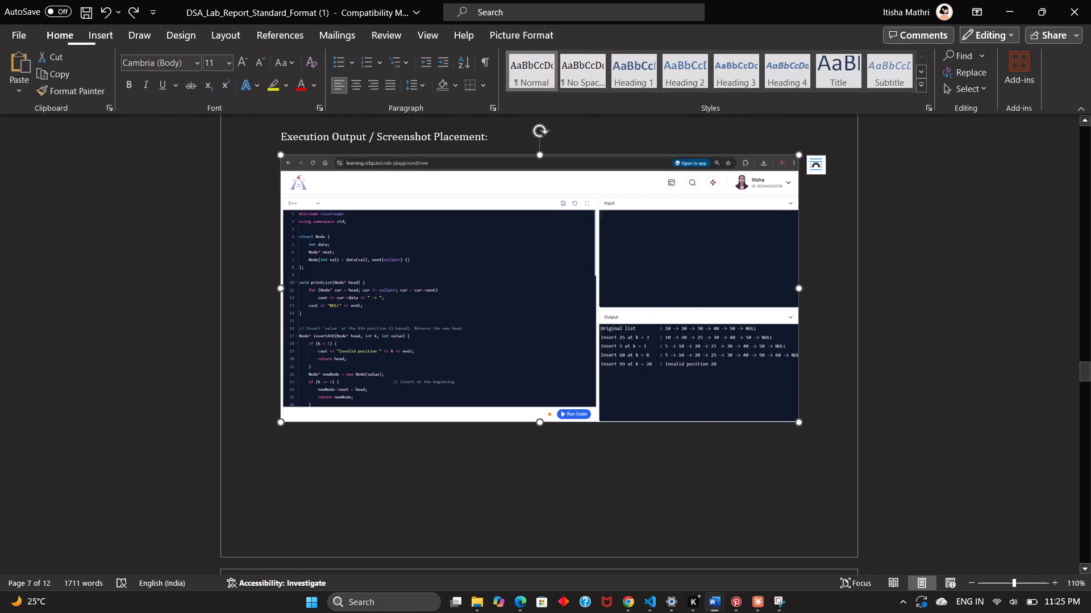
{"action": "left_click", "coordinate": [363, 89]}
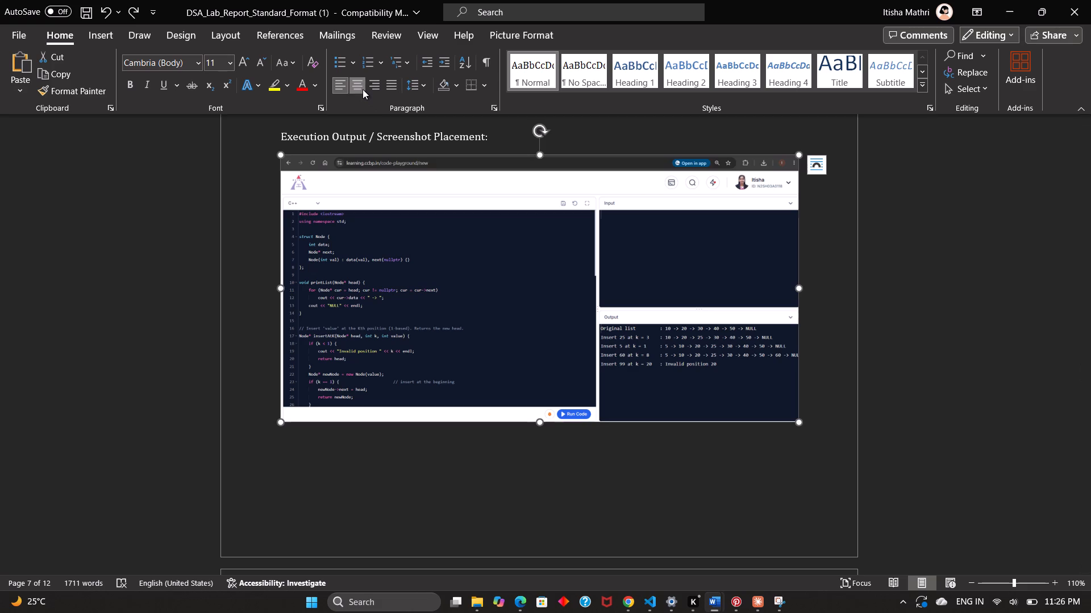
{"action": "left_click", "coordinate": [602, 498]}
Look through the delete-node question's code, output screenshot and conclusion heading, and return to the first conclusion table.
{"action": "scroll", "coordinate": [602, 498], "scroll_direction": "down", "scroll_amount": 2}
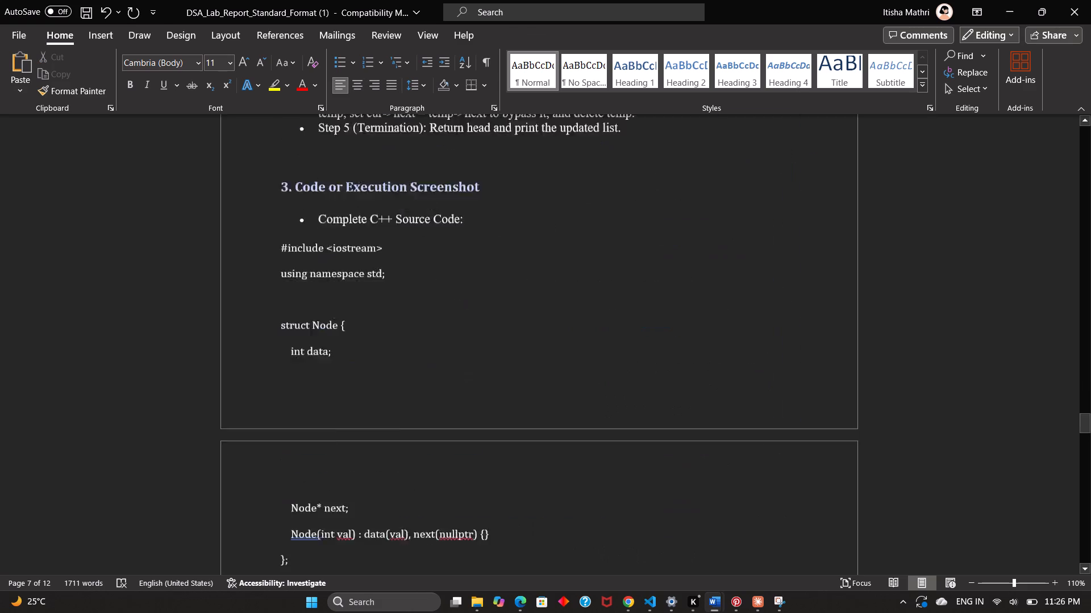
{"action": "scroll", "coordinate": [602, 498], "scroll_direction": "down", "scroll_amount": 3}
{"action": "scroll", "coordinate": [602, 498], "scroll_direction": "up", "scroll_amount": 1}
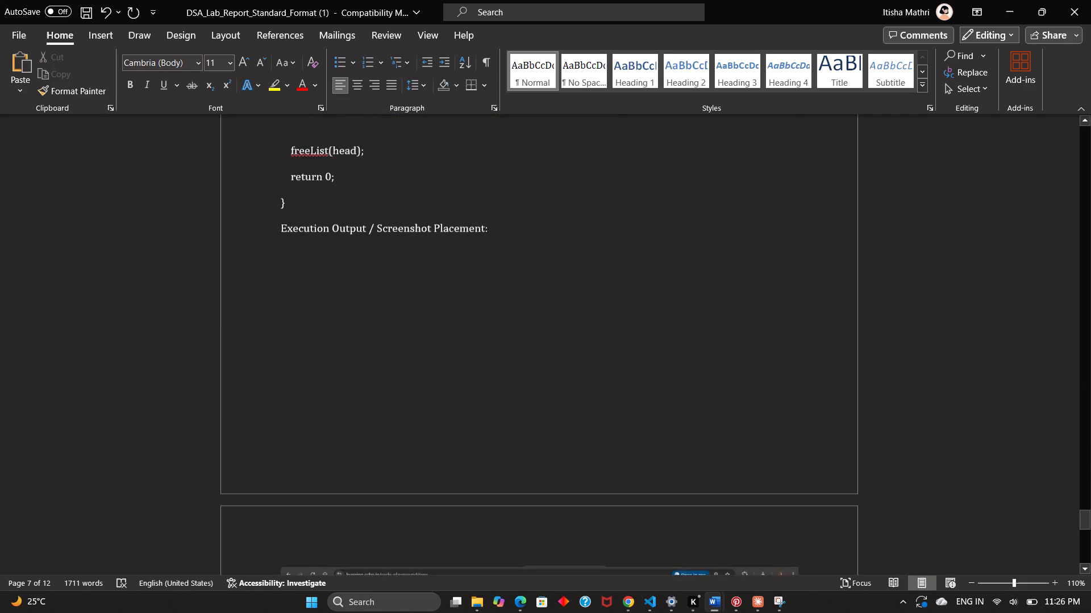
{"action": "scroll", "coordinate": [602, 498], "scroll_direction": "up", "scroll_amount": 3}
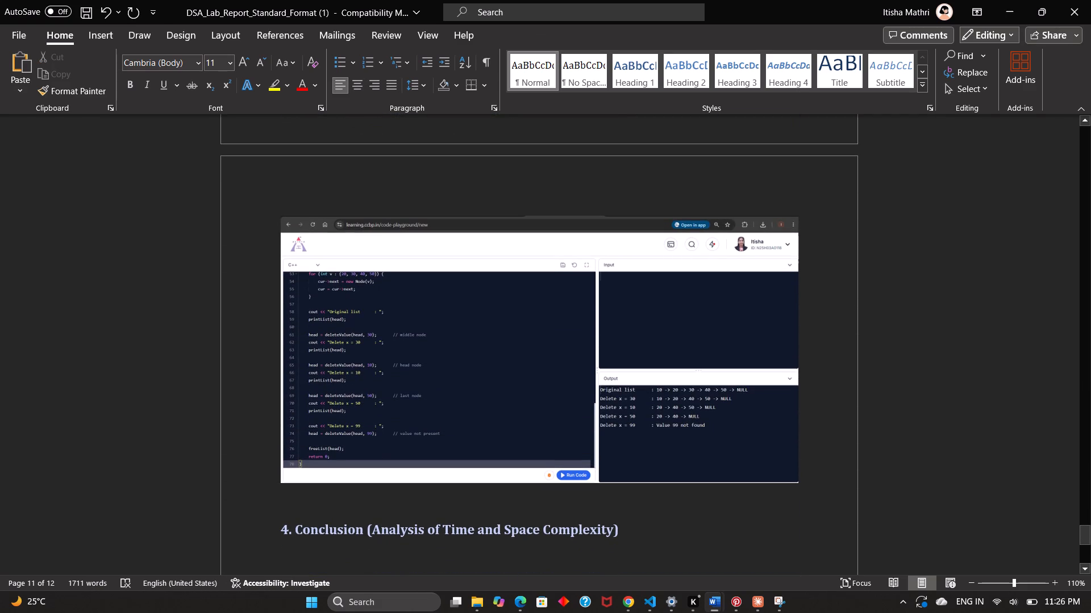
{"action": "scroll", "coordinate": [602, 498], "scroll_direction": "up", "scroll_amount": 3}
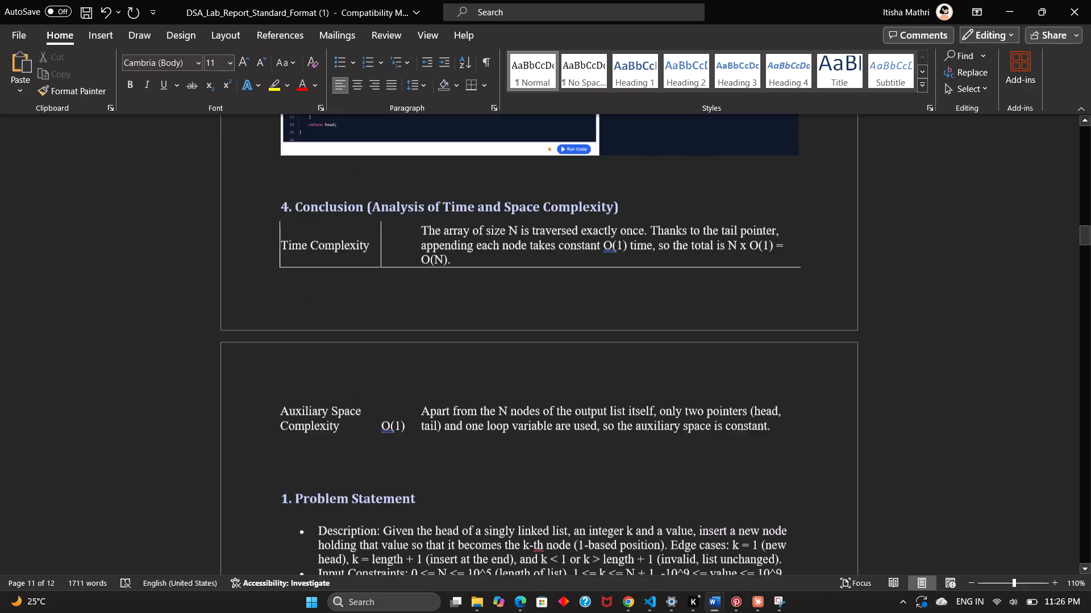
{"action": "scroll", "coordinate": [668, 486], "scroll_direction": "down", "scroll_amount": 1}
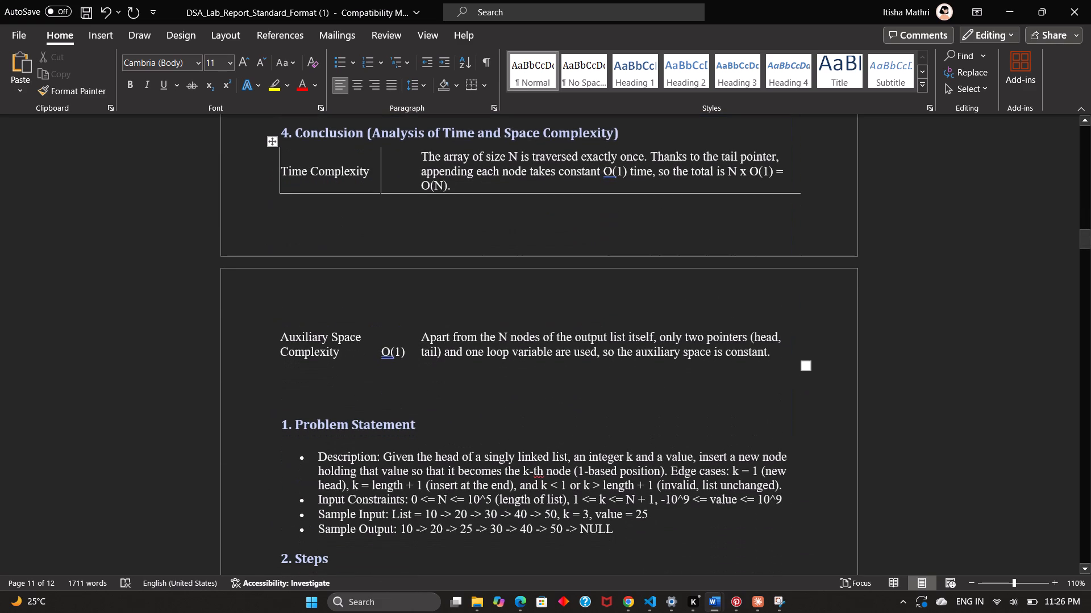
{"action": "scroll", "coordinate": [668, 486], "scroll_direction": "down", "scroll_amount": 1}
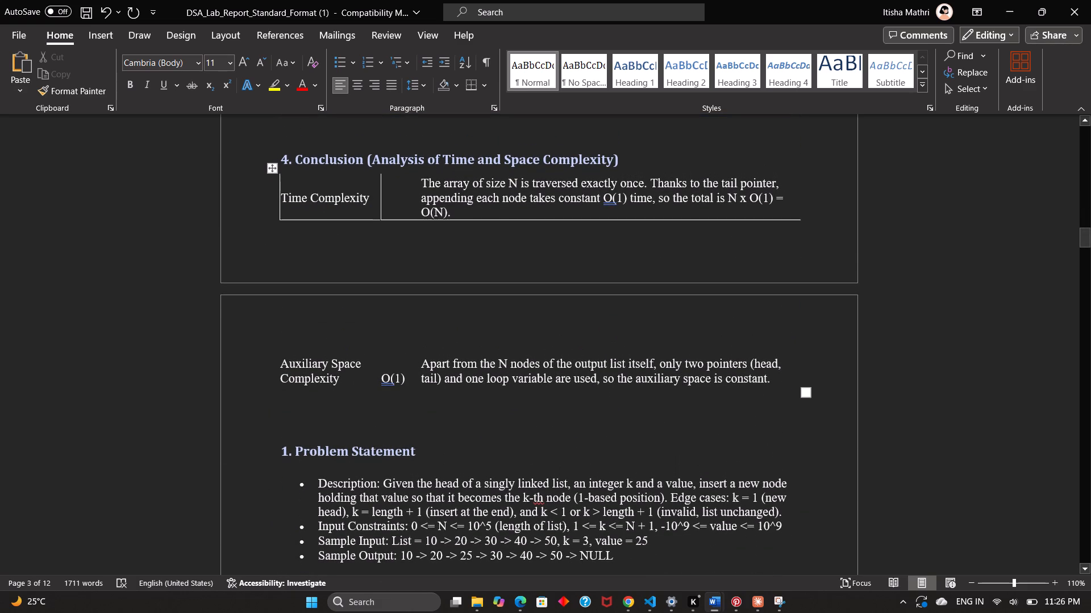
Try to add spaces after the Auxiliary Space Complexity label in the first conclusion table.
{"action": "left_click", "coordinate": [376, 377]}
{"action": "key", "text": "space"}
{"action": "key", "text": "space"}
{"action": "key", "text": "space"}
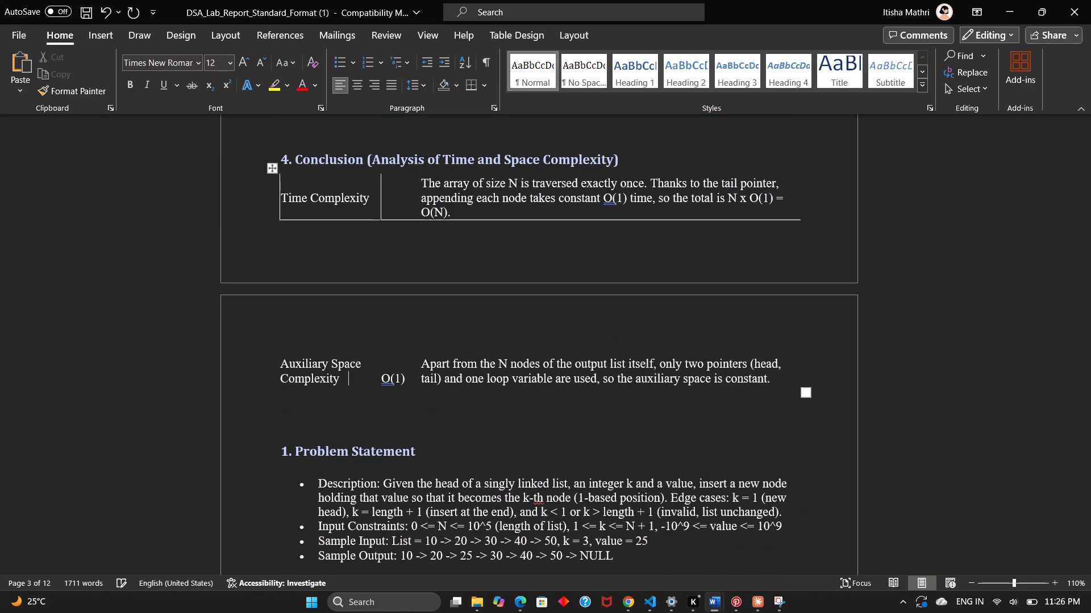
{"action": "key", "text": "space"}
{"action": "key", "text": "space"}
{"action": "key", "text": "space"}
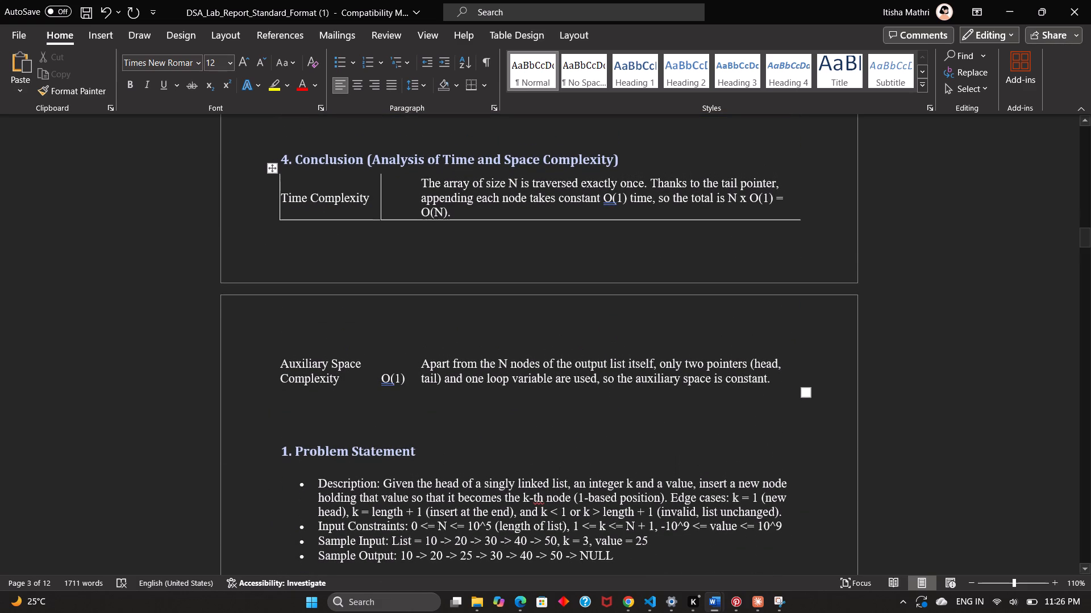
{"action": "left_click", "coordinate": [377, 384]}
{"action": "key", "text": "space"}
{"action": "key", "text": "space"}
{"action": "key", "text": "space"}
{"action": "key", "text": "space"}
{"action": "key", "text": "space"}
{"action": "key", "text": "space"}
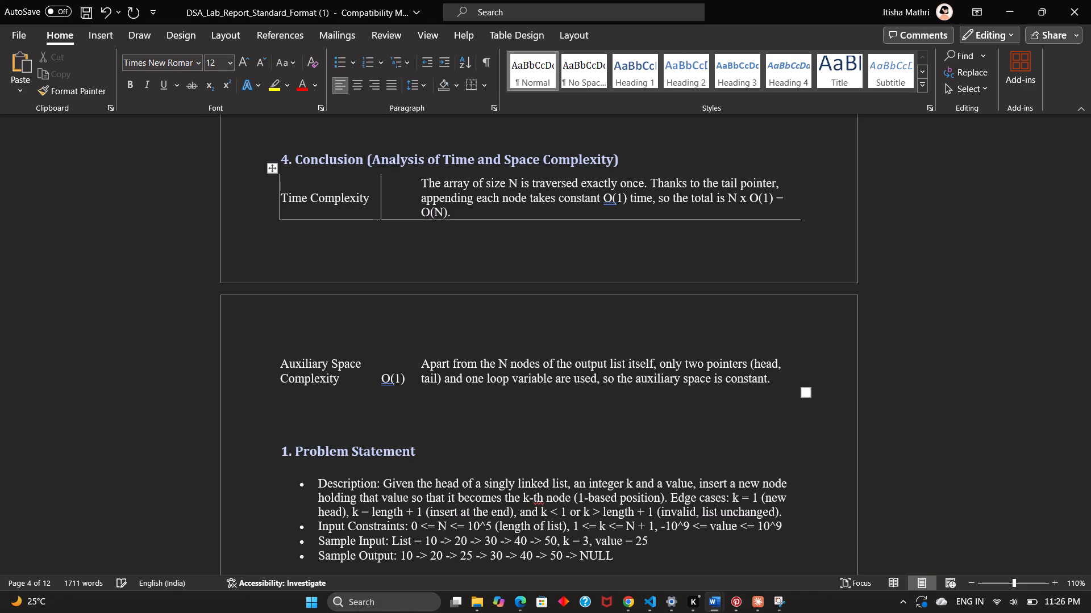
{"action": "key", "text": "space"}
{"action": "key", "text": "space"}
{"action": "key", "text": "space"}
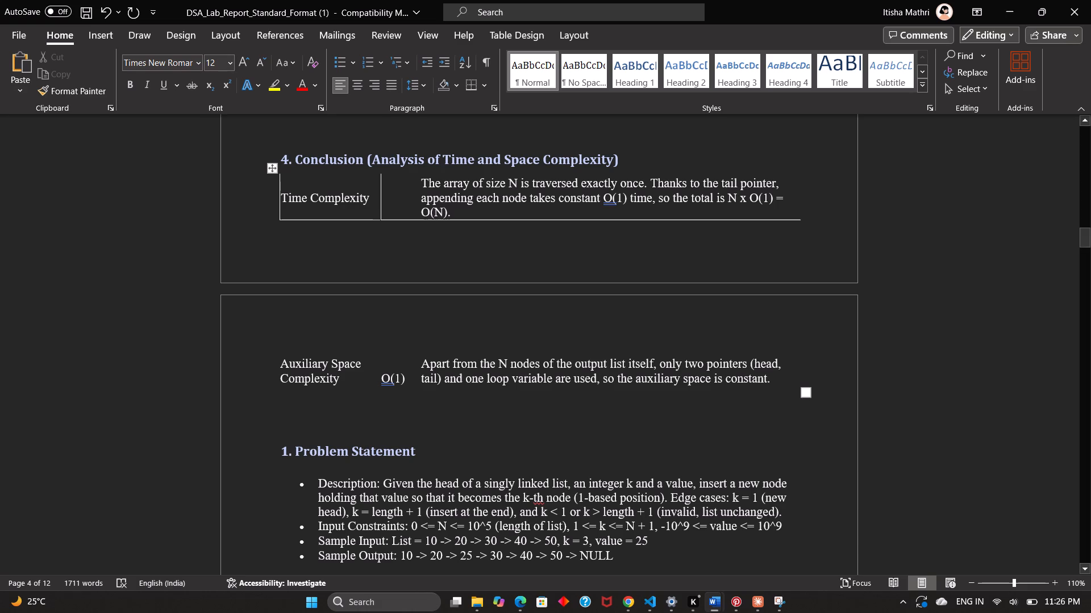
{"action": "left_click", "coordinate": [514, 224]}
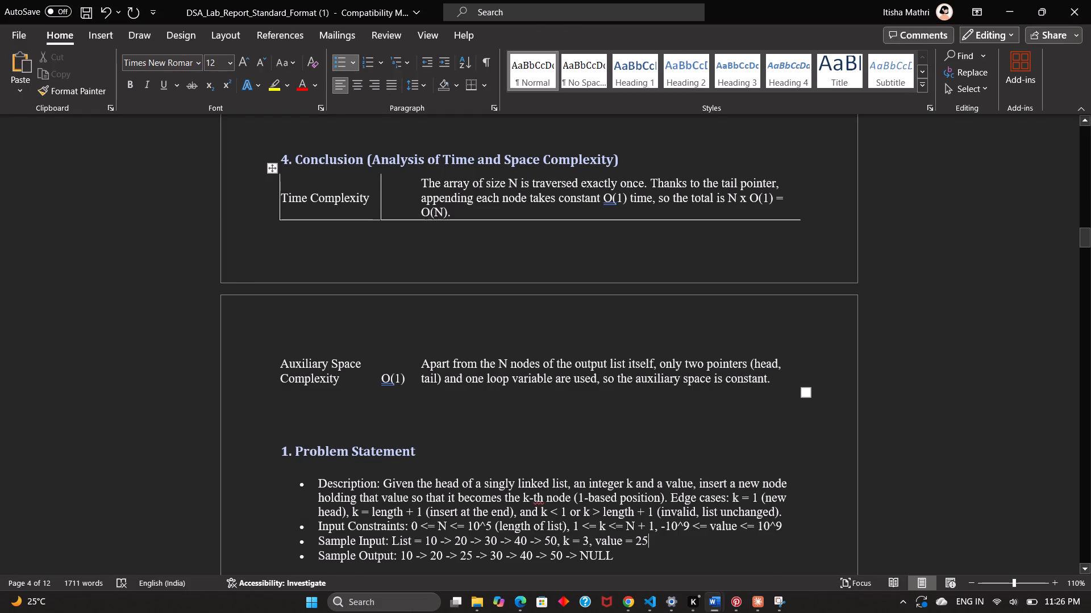
{"action": "key", "text": "BackSpace"}
{"action": "key", "text": "ctrl+v"}
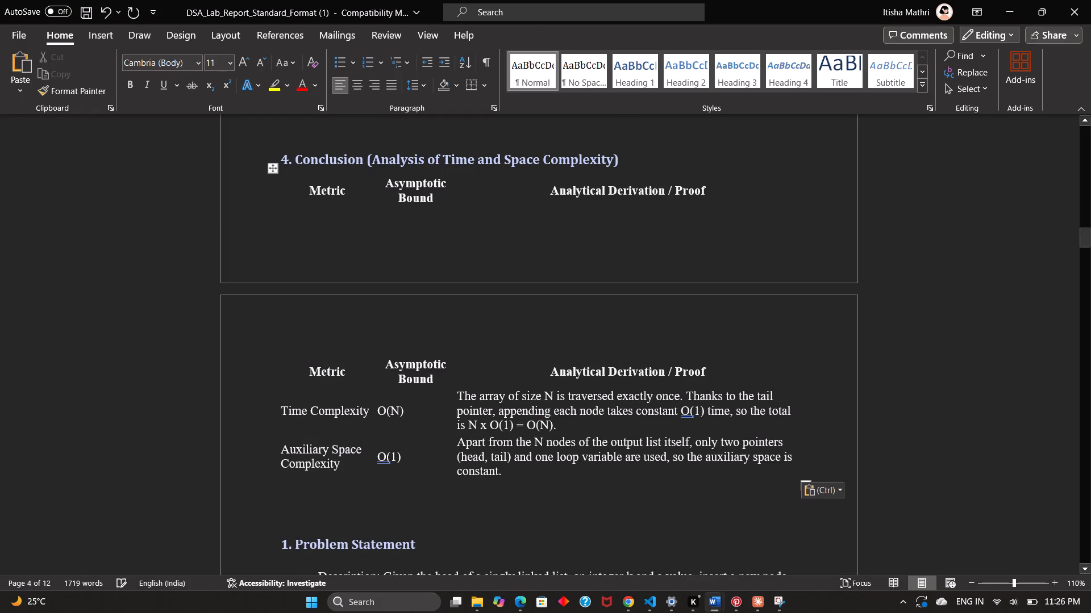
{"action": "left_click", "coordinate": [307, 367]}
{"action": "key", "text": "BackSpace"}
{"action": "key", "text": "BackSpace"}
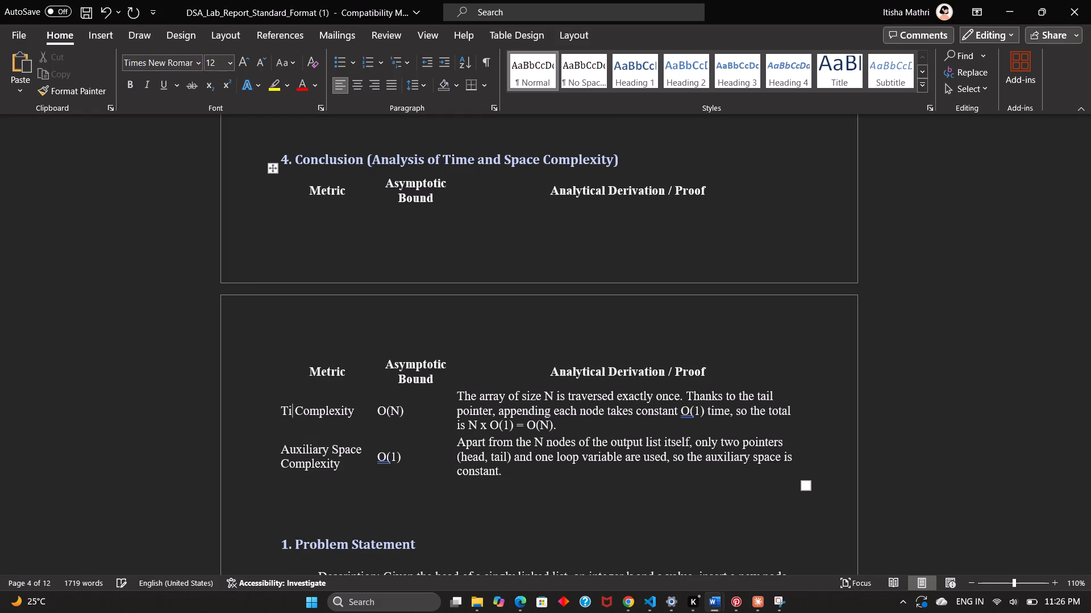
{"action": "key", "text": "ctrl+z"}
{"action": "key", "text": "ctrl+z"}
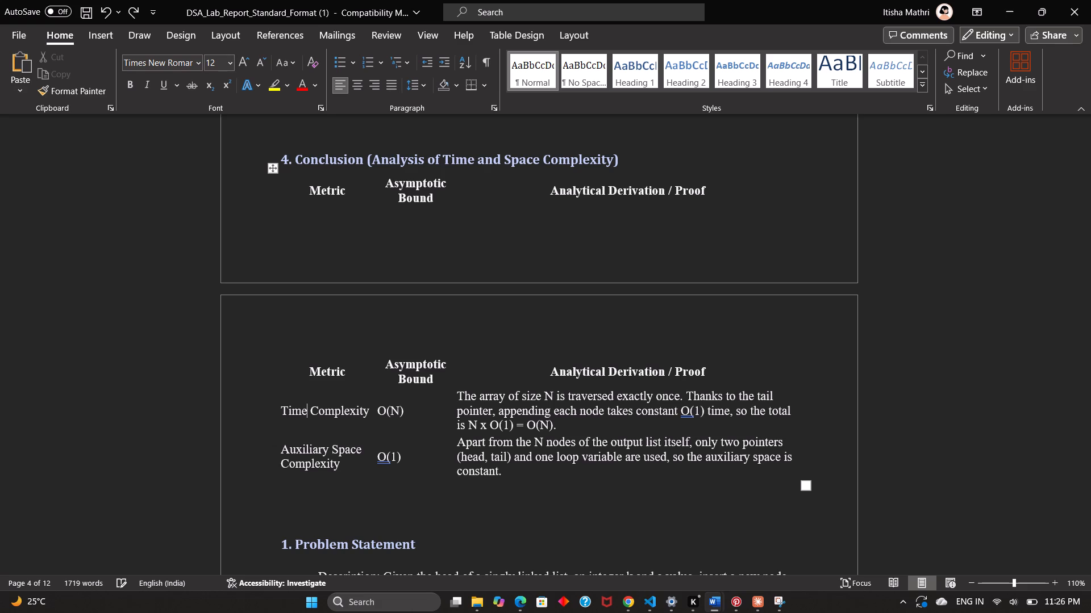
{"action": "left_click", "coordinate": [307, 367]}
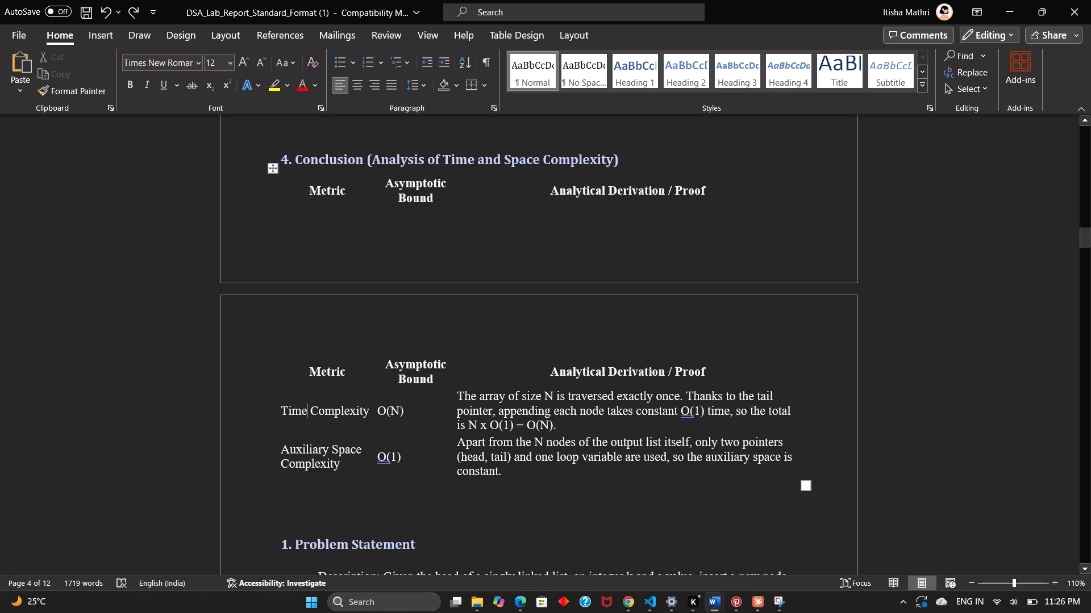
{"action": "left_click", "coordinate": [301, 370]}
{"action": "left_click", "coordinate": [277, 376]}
Delete the Metric, Asymptotic Bound and Analytical Derivation / Proof header cells from the first conclusion table, shifting cells left.
{"action": "left_click_drag", "start_coordinate": [309, 190], "coordinate": [667, 211]}
{"action": "key", "text": "BackSpace"}
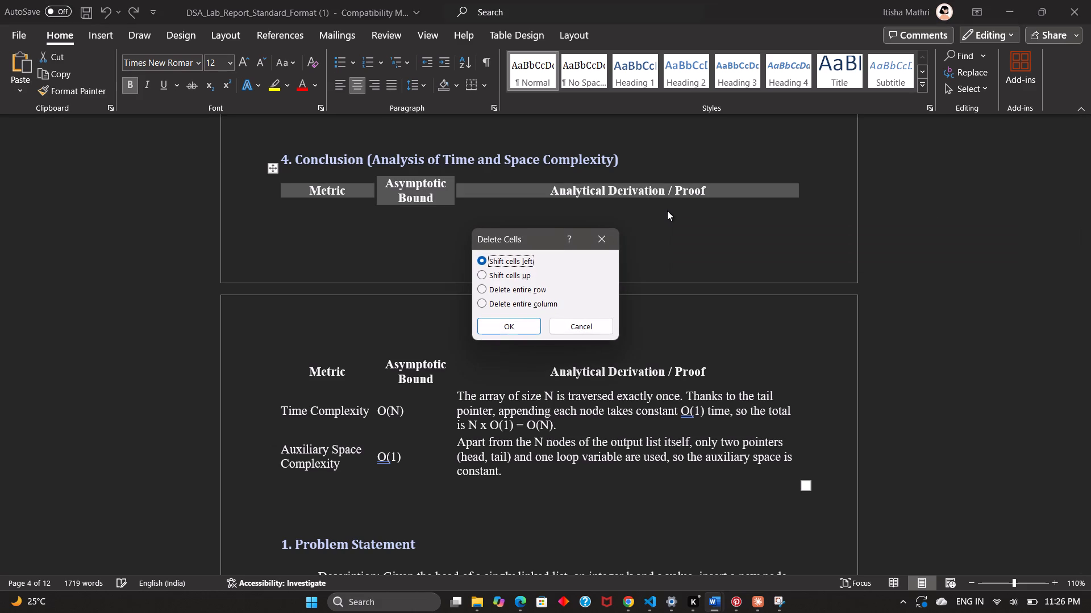
{"action": "left_click", "coordinate": [517, 322]}
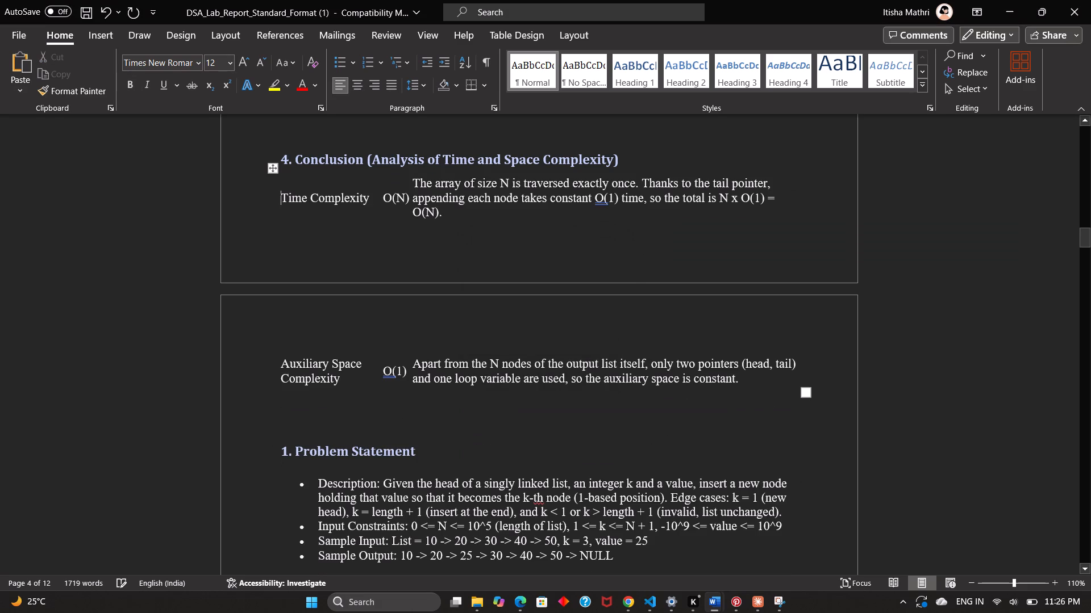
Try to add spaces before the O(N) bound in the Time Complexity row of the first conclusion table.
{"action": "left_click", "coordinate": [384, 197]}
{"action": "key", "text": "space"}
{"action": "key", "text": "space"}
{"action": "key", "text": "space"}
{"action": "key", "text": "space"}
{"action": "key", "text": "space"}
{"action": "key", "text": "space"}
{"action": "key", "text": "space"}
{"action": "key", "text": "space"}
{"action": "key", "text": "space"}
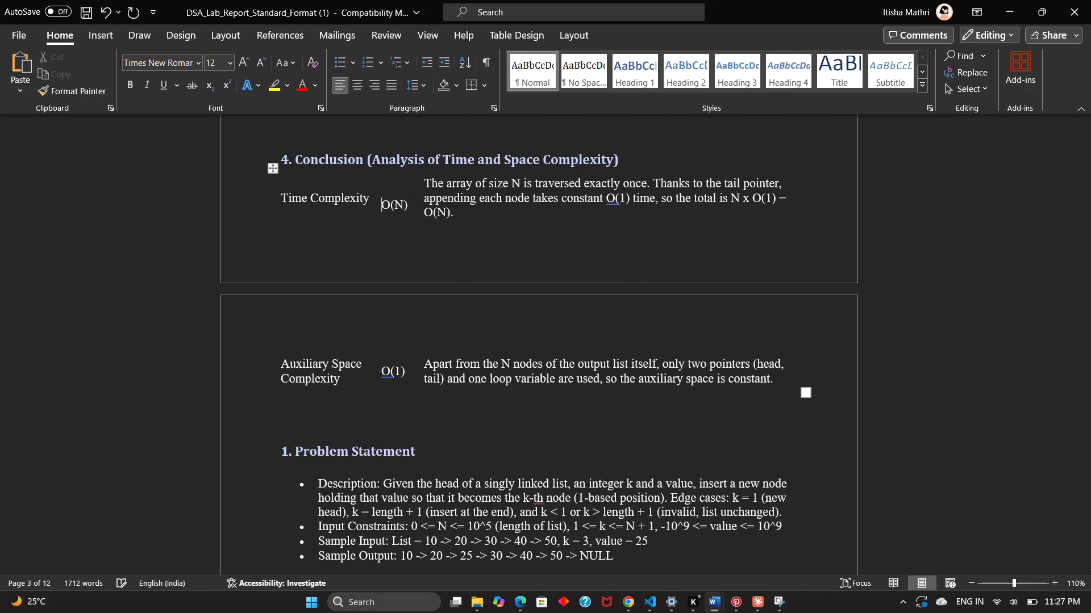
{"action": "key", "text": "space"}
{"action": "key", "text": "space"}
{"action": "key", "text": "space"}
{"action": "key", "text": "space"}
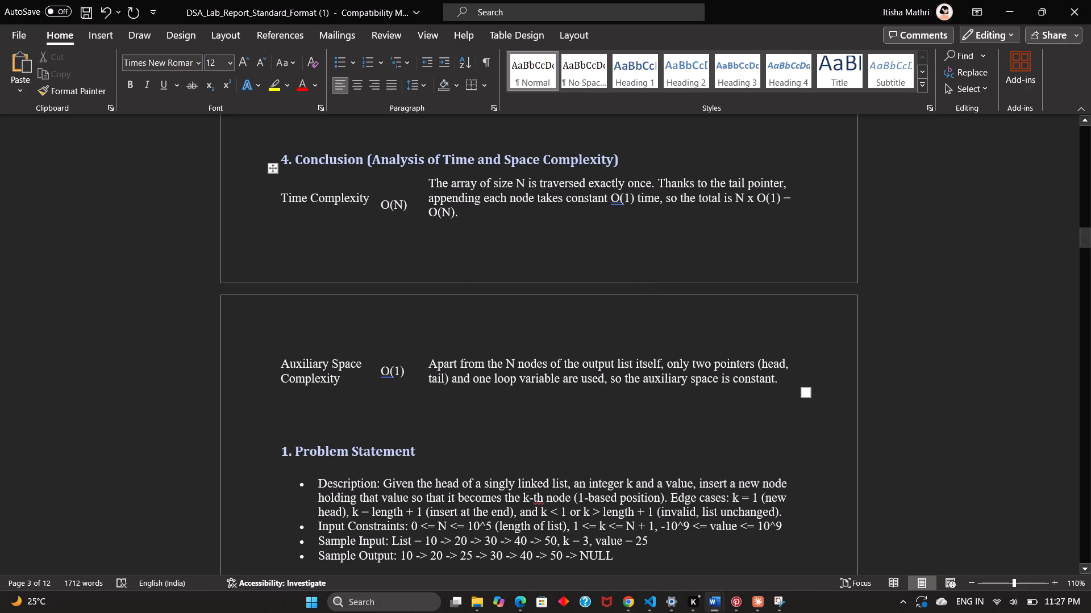
Delete the O(N) bound from the Time Complexity row of the first conclusion table.
{"action": "left_click_drag", "start_coordinate": [382, 209], "coordinate": [407, 209]}
{"action": "key", "text": "BackSpace"}
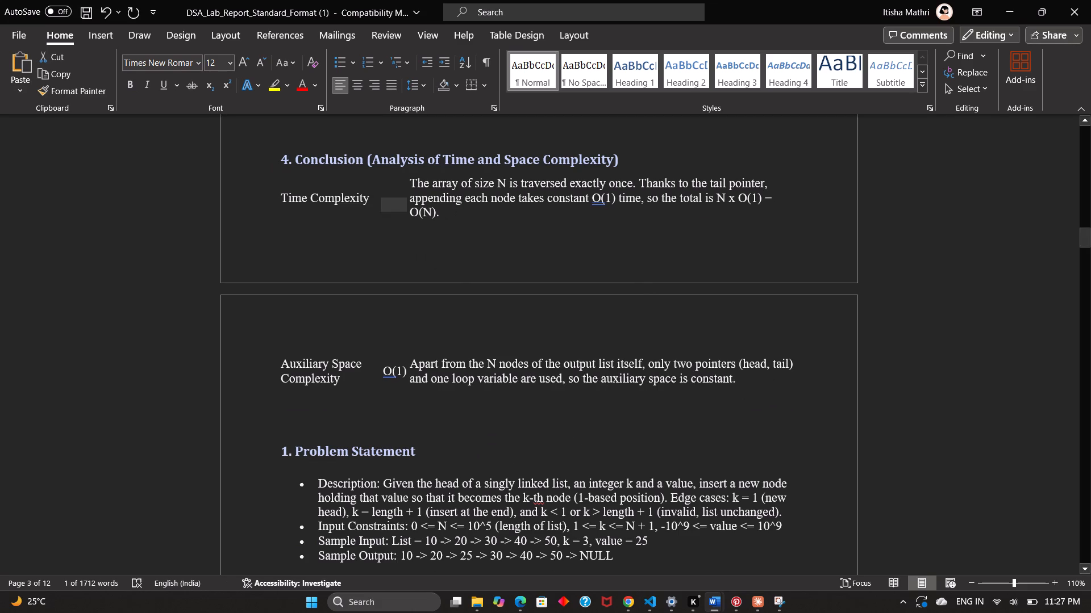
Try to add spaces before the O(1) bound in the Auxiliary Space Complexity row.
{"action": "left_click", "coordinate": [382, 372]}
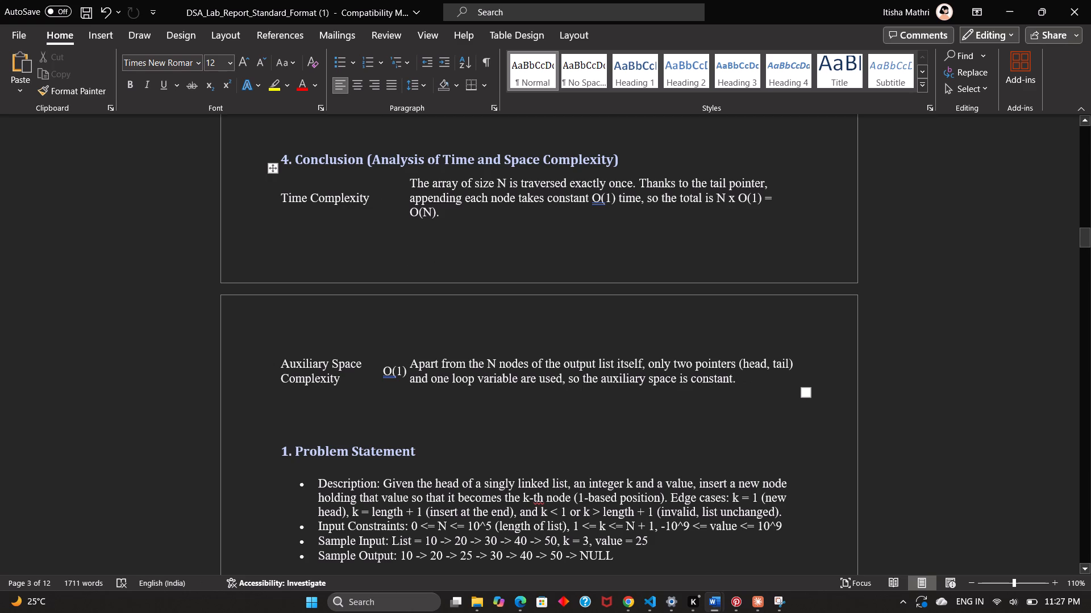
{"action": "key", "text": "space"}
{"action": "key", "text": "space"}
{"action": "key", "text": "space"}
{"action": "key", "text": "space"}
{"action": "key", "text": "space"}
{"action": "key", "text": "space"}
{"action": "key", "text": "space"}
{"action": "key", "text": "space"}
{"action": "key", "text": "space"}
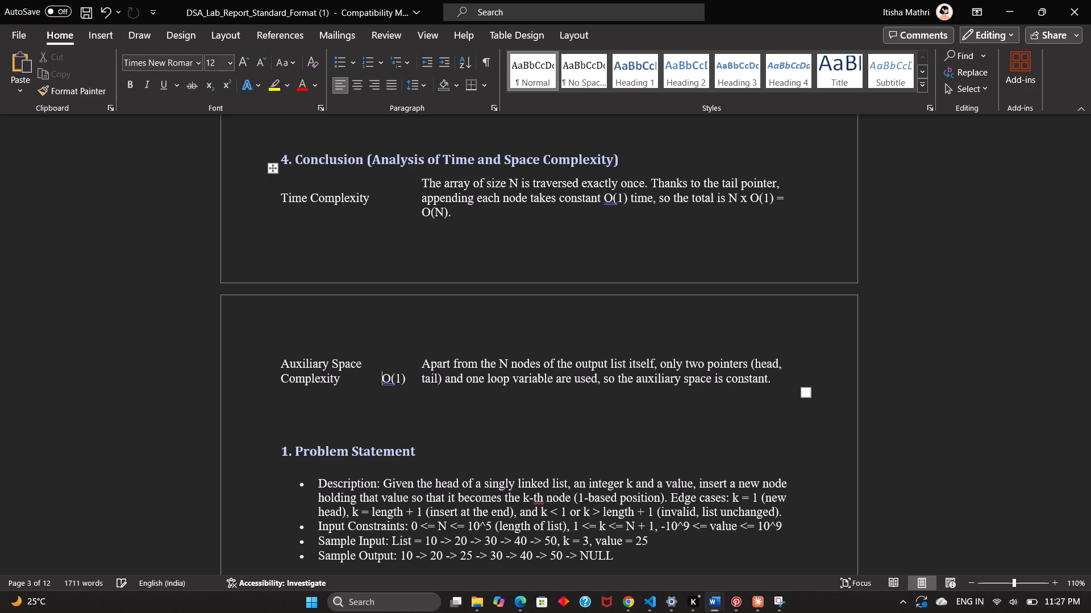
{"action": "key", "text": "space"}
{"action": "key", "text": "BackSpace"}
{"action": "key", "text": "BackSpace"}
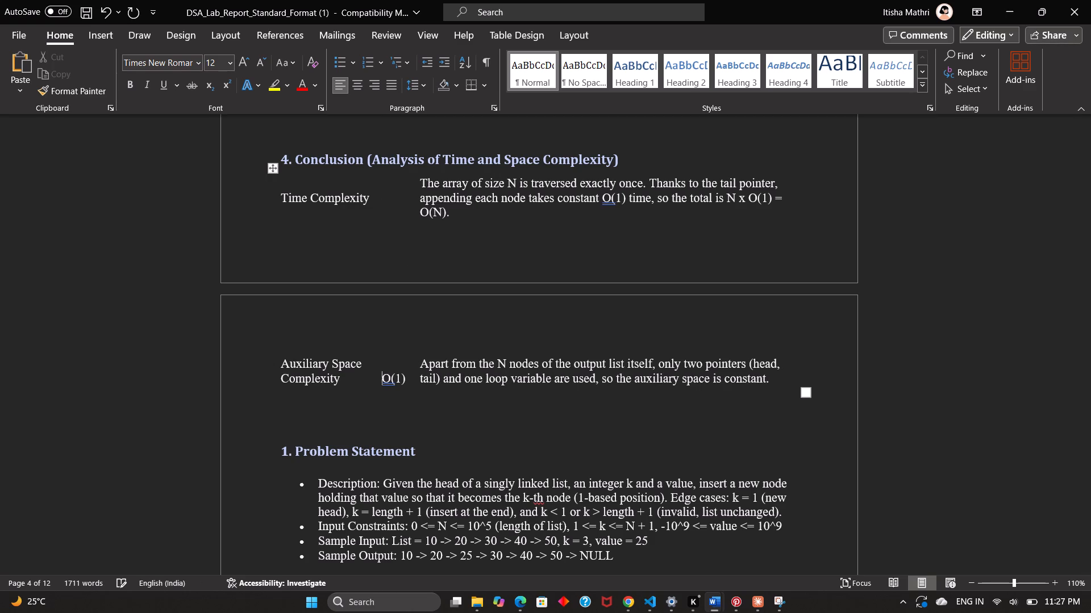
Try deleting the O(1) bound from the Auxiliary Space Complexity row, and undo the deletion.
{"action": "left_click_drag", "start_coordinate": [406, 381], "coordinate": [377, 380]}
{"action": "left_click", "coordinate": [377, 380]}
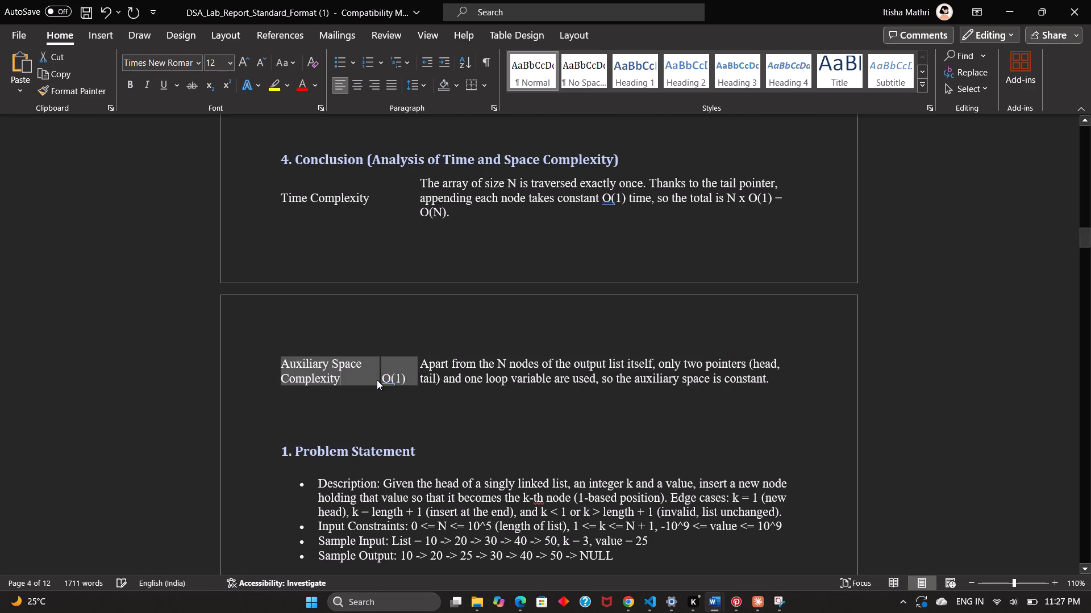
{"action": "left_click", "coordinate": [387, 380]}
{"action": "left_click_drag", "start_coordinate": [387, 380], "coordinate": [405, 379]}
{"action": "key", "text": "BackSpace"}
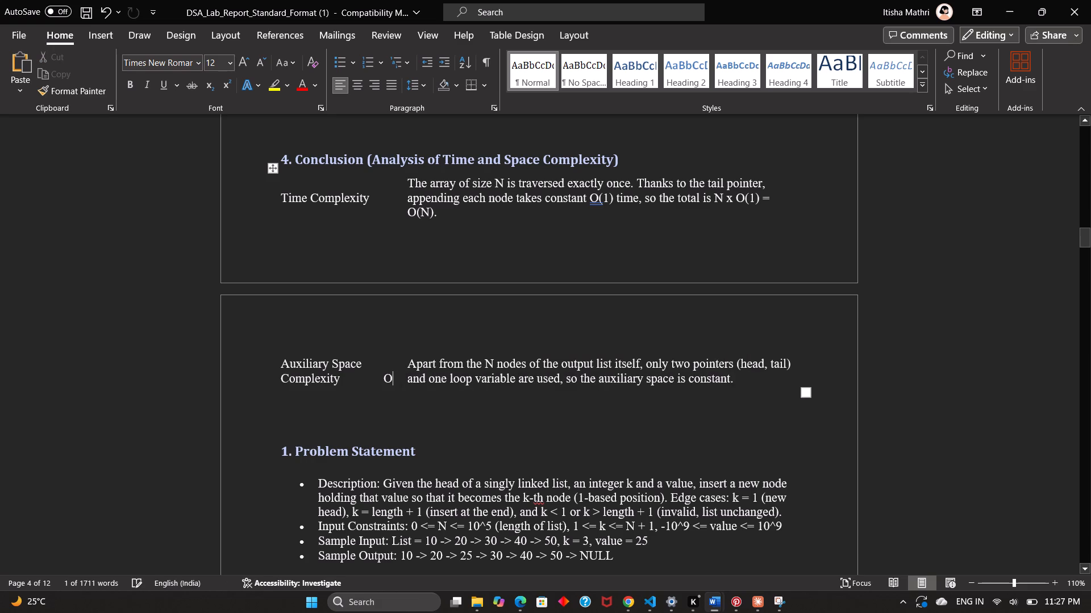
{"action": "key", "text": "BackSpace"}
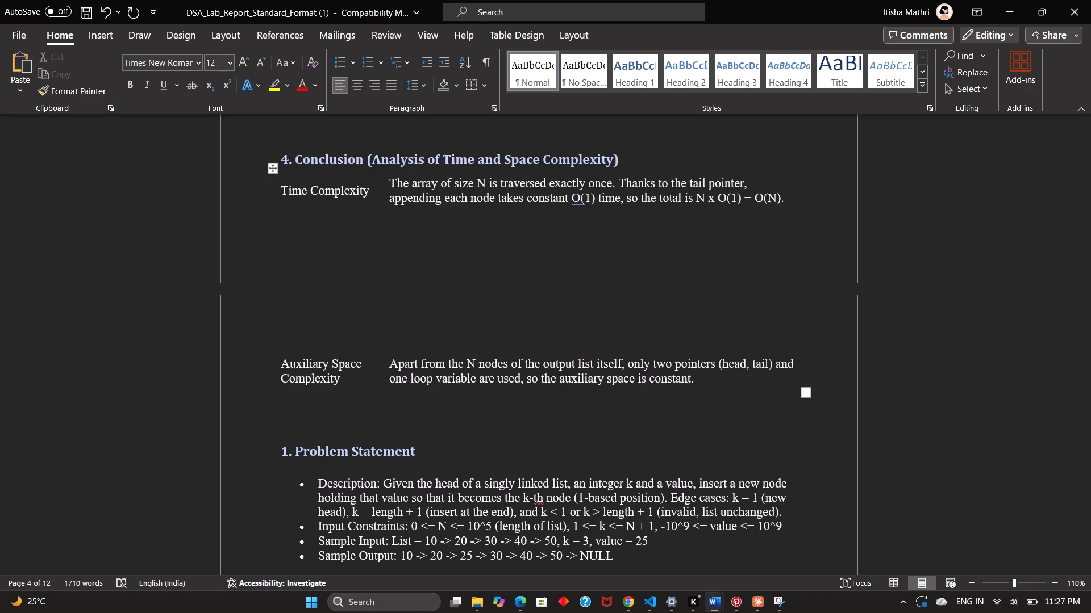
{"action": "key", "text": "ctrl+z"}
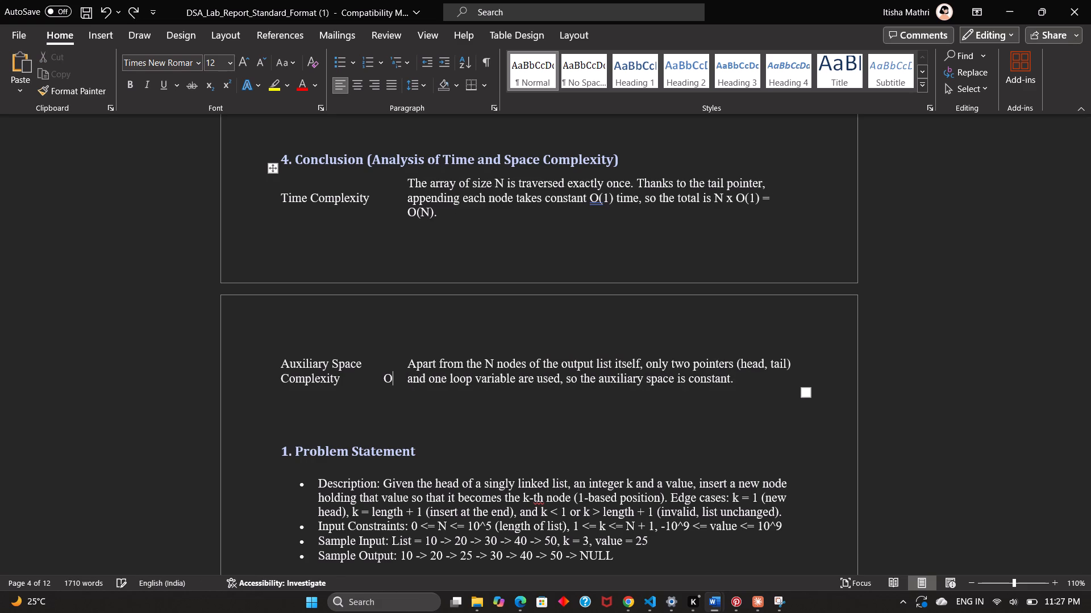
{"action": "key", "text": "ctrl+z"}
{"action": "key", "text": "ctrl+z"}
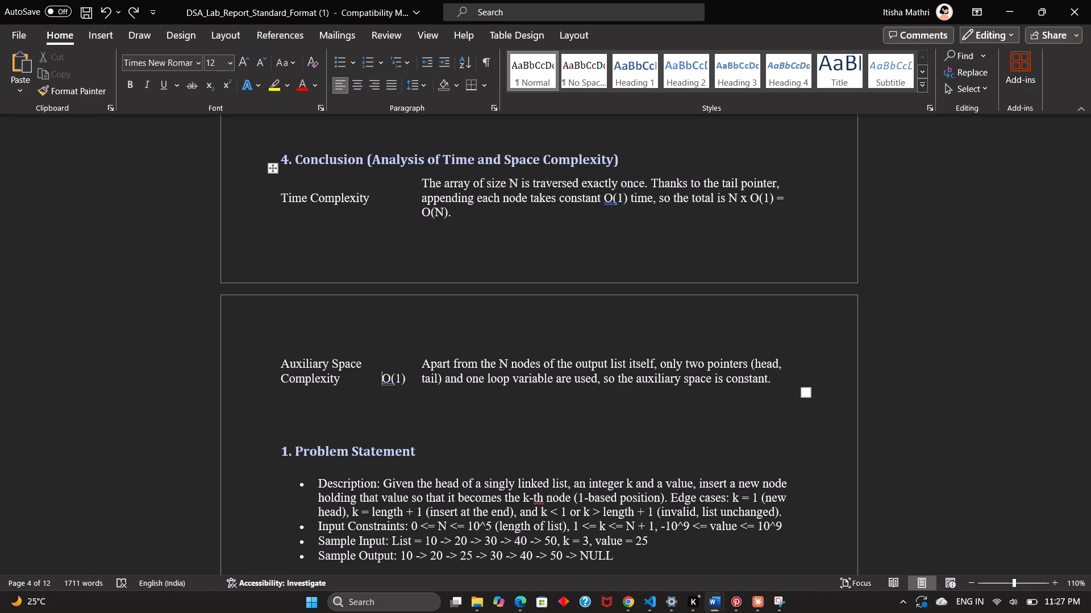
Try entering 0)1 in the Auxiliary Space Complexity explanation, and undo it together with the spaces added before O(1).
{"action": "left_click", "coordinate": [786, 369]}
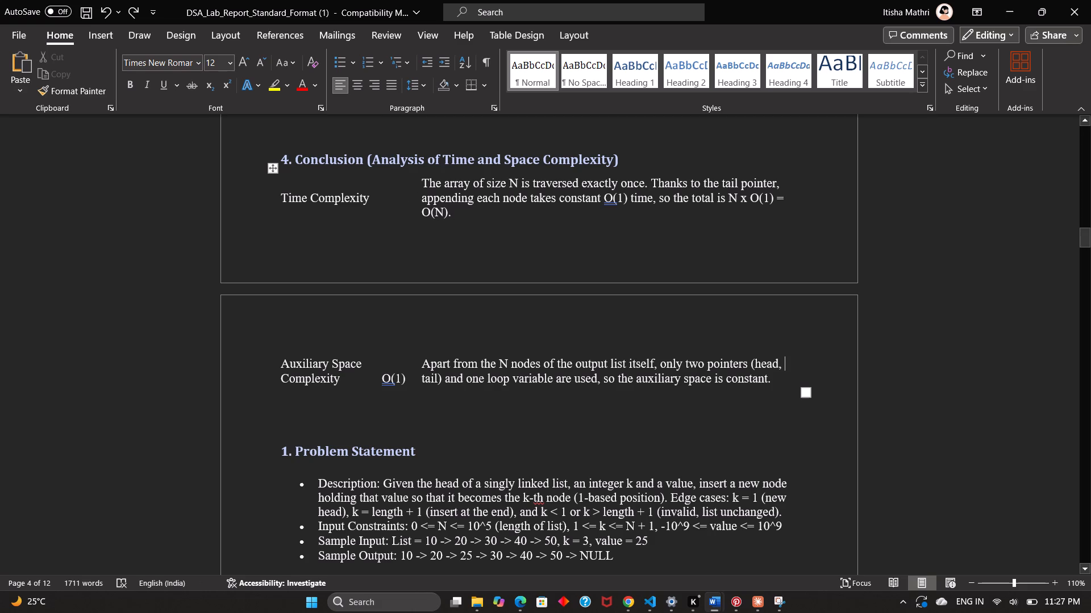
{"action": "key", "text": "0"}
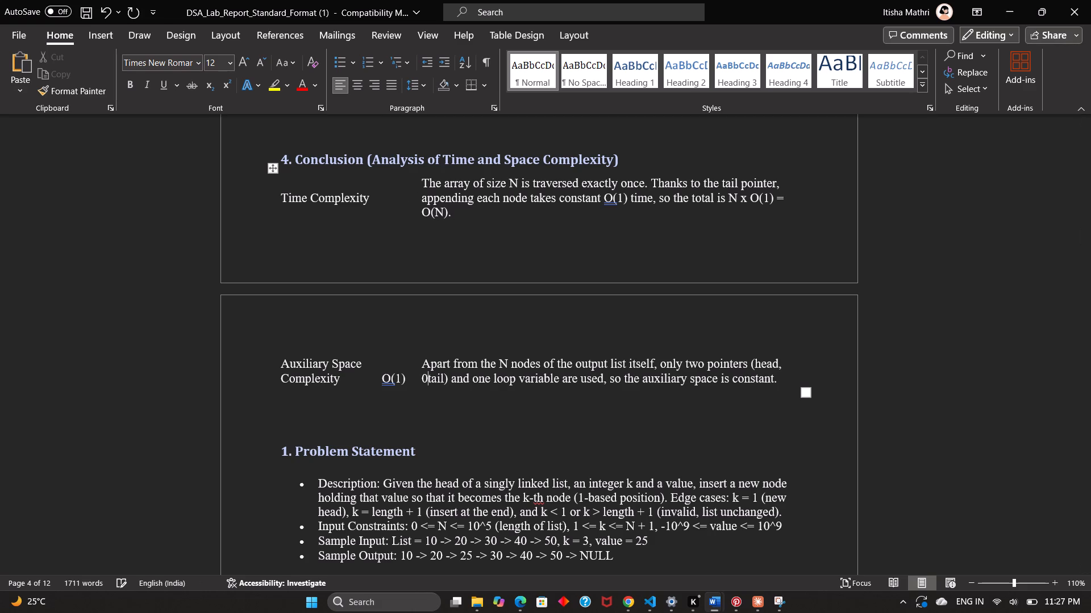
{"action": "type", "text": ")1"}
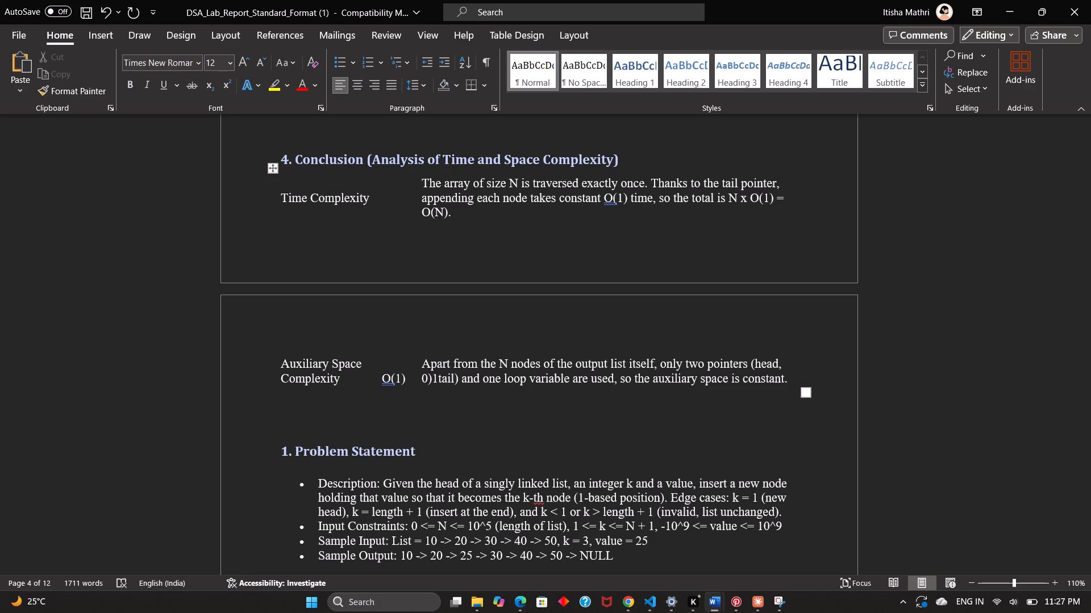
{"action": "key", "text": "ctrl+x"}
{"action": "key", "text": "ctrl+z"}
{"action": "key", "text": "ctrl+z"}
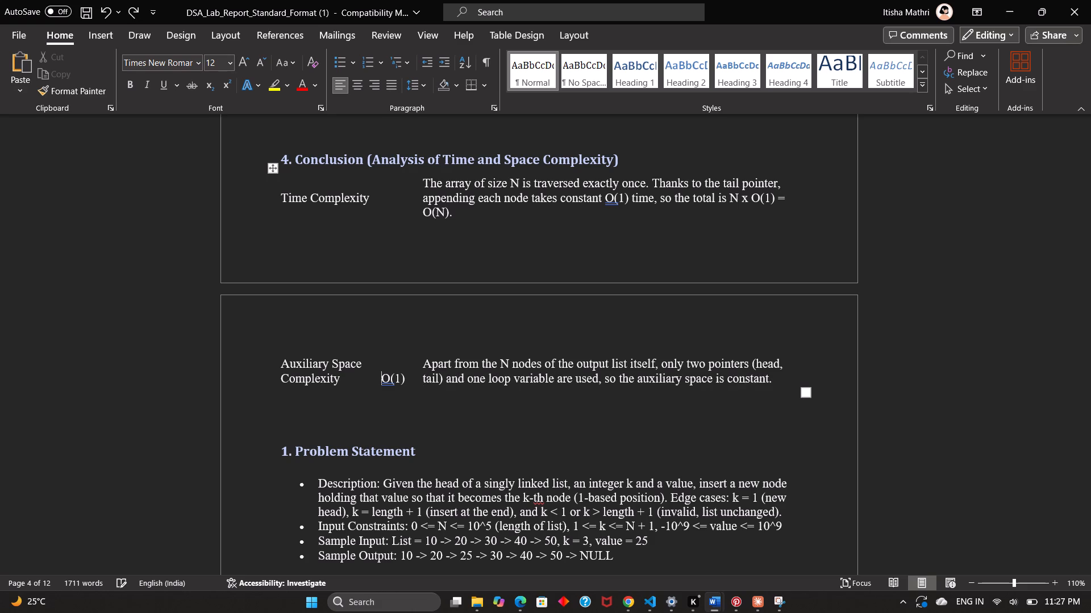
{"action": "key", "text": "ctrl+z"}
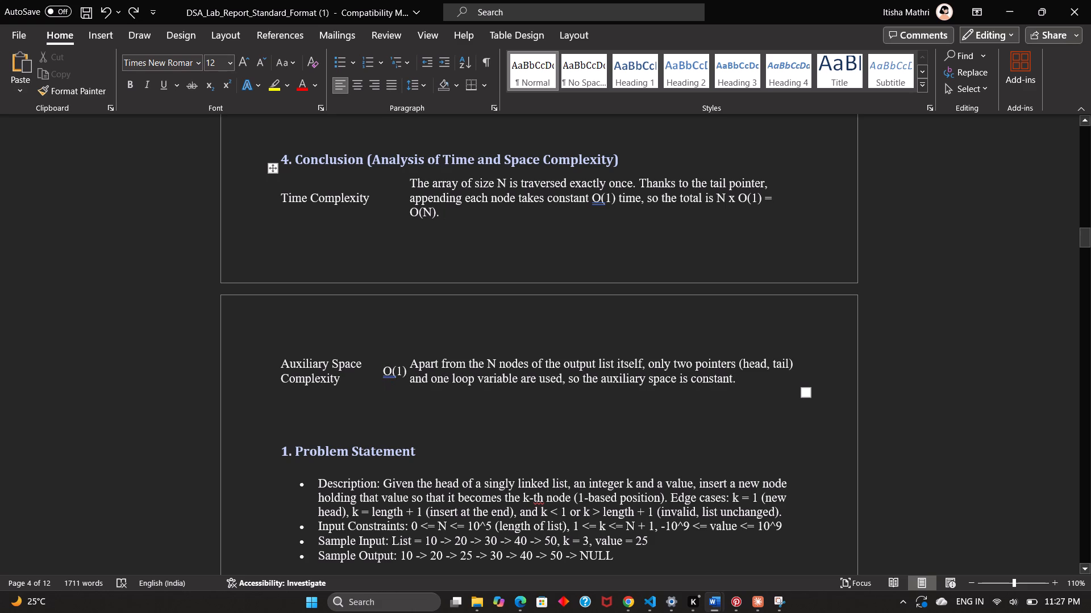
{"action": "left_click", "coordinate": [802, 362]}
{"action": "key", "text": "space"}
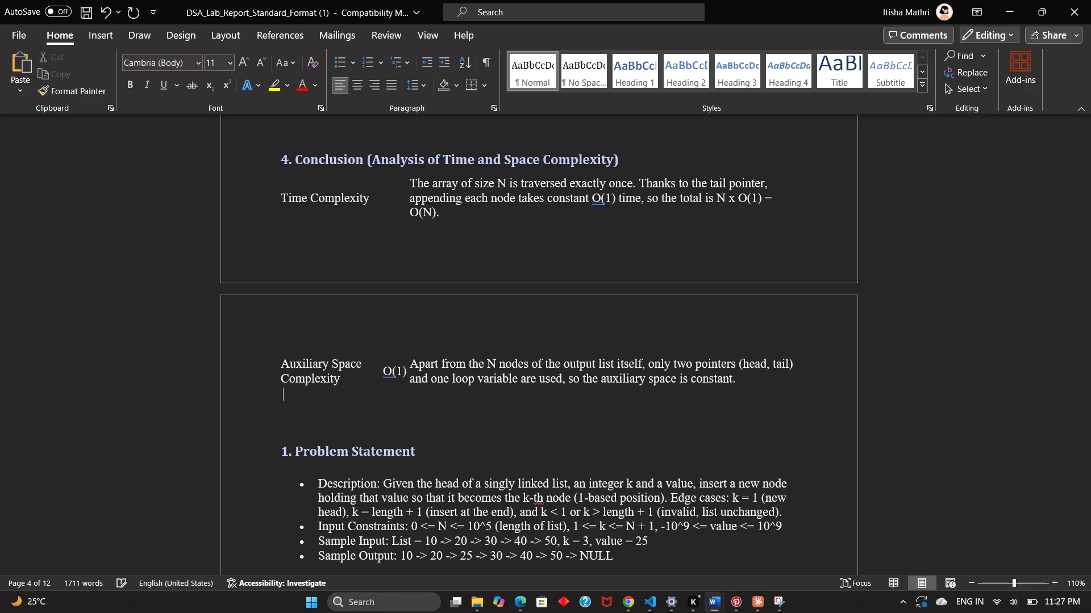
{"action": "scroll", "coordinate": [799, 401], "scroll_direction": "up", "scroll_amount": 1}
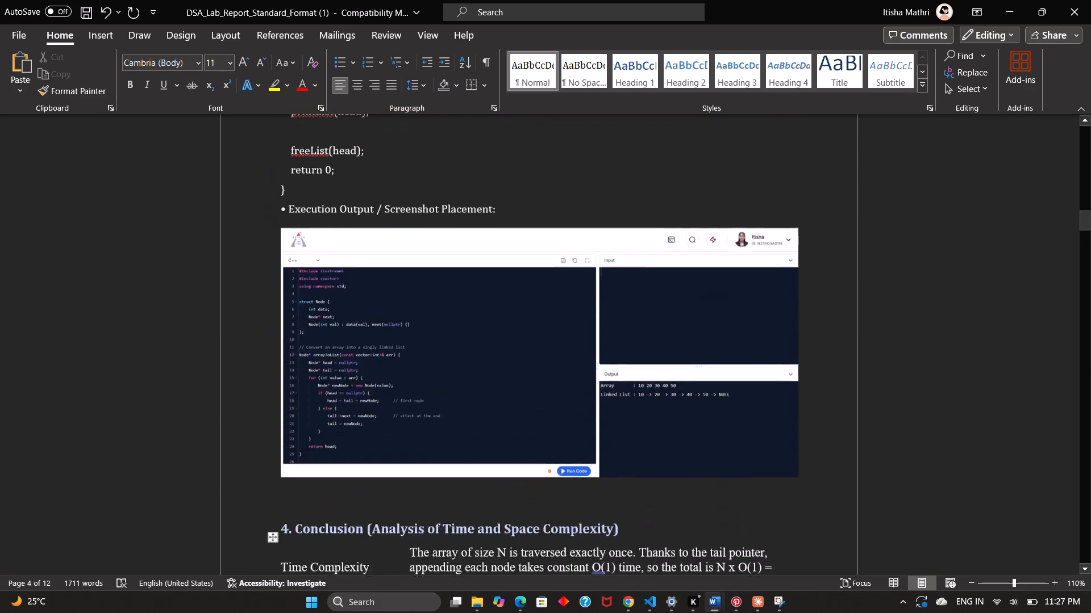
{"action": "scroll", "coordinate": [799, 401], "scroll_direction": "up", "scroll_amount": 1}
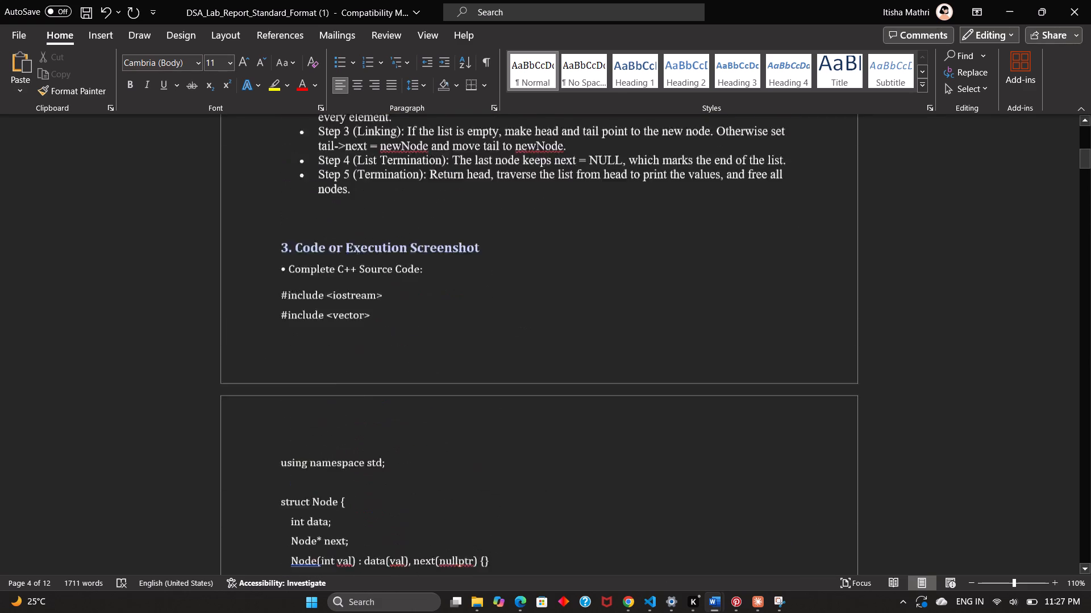
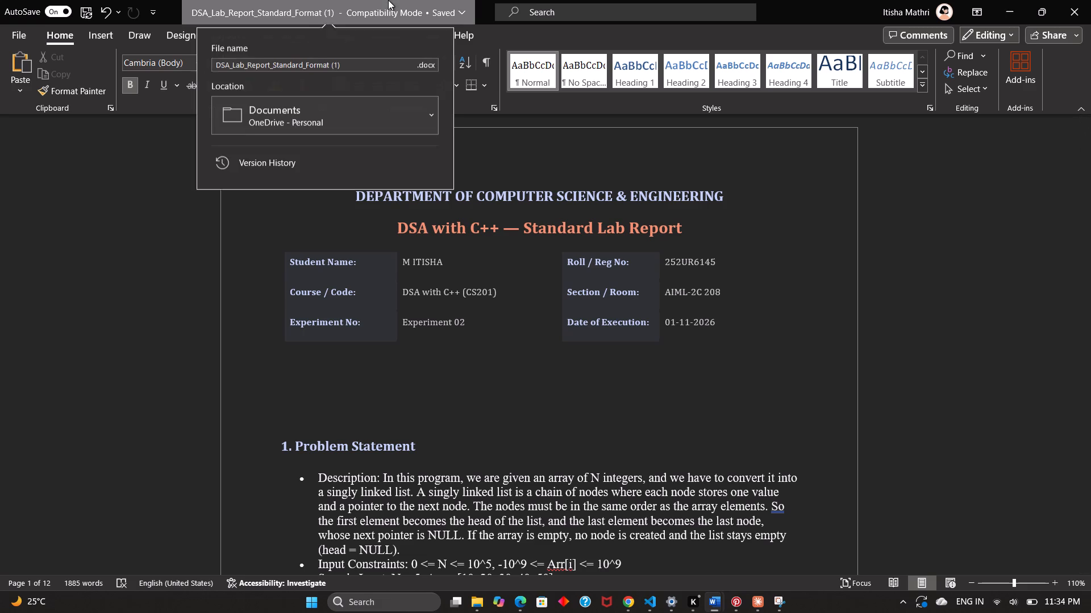
Clear the lab report document's current file name so a new name can be entered.
{"action": "key", "text": "BackSpace"}
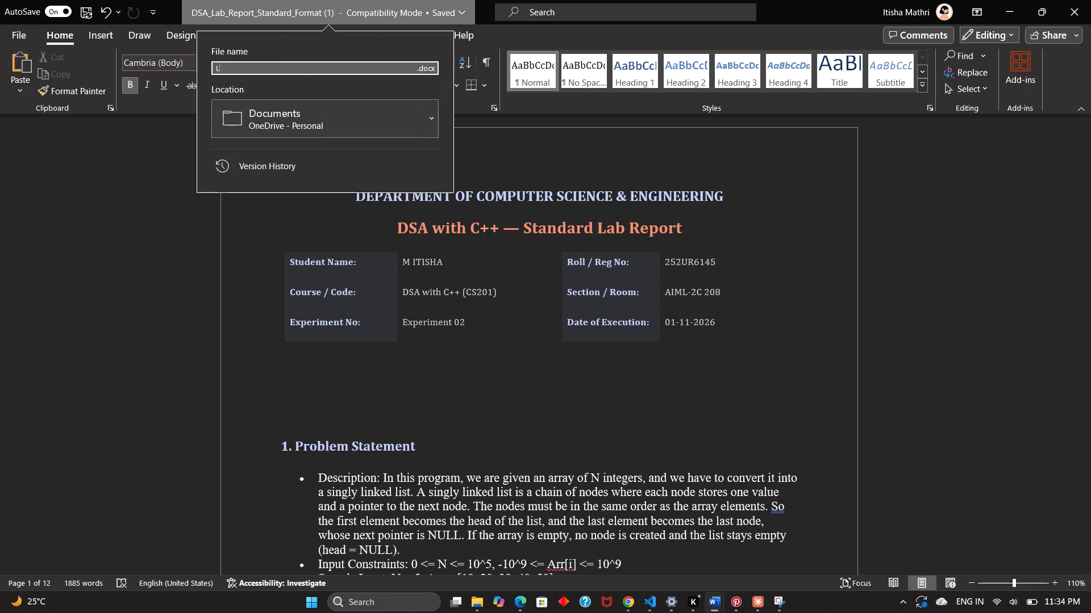
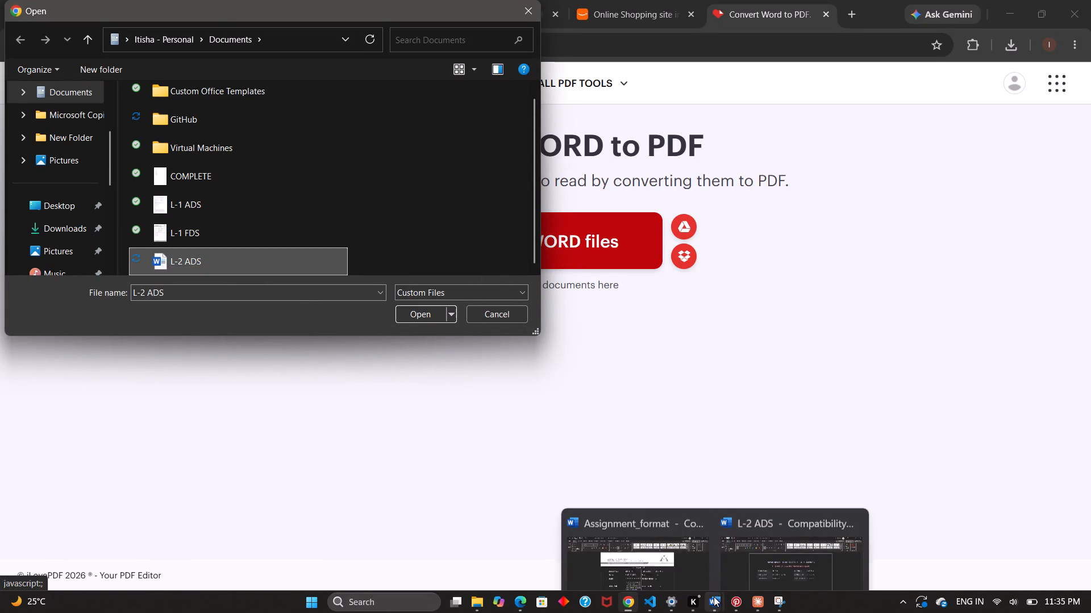
Close the L-2 ADS Word document and convert the L-2 ADS file from Documents to PDF.
{"action": "left_click", "coordinate": [854, 480]}
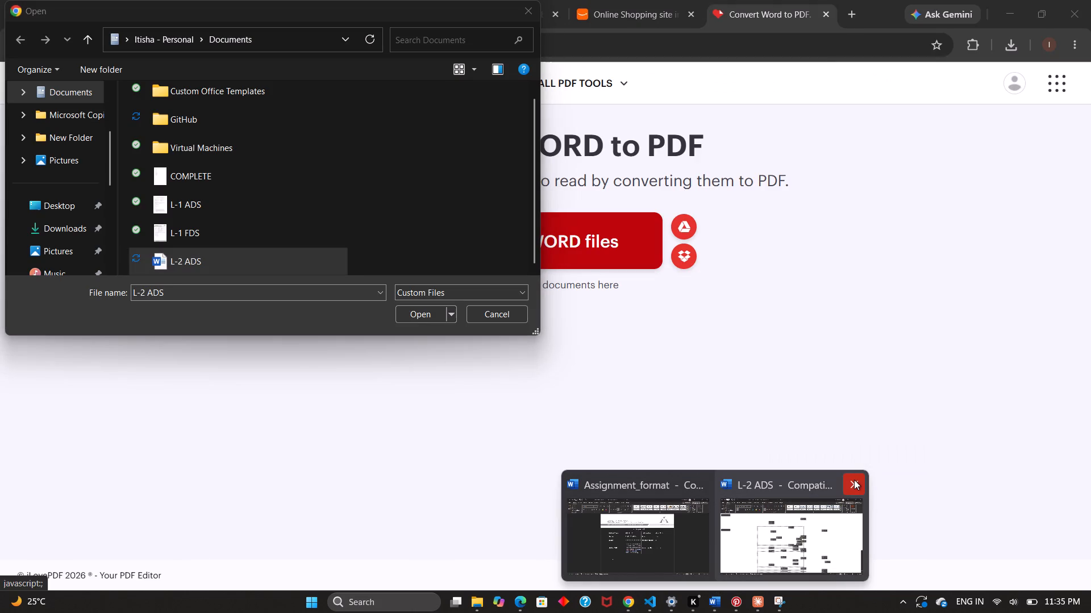
{"action": "left_click", "coordinate": [425, 311]}
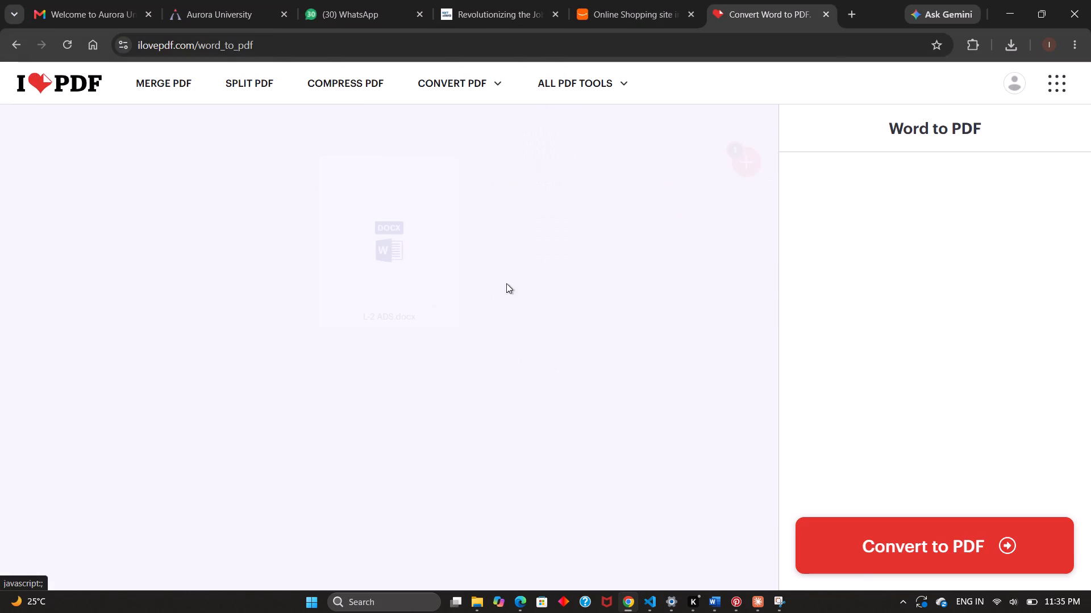
{"action": "left_click", "coordinate": [897, 552]}
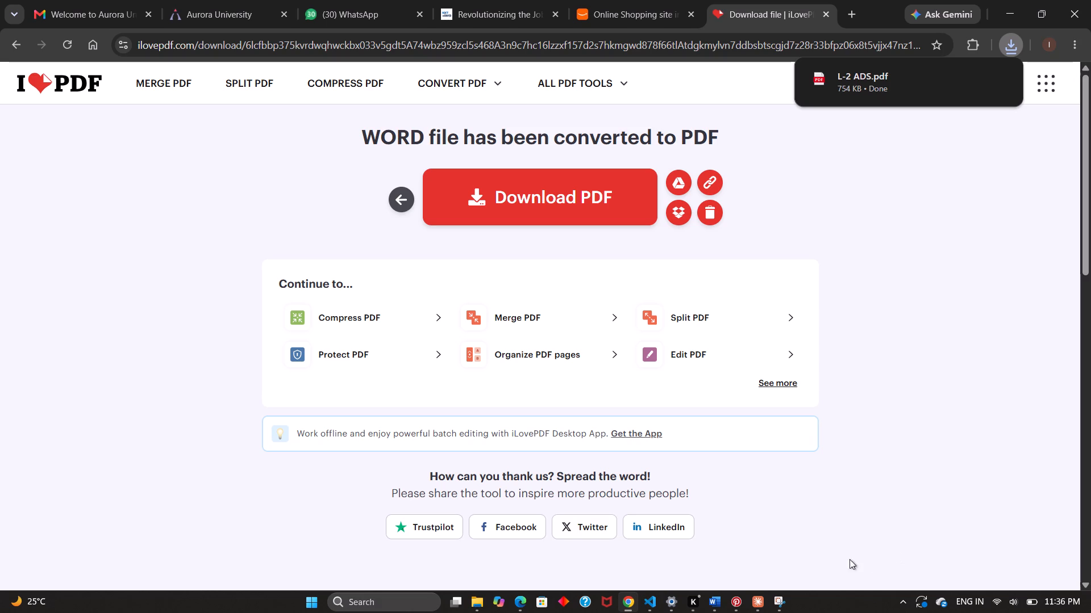
Open the downloaded L-2 ADS.pdf and check its pages through to the final conclusion table.
{"action": "left_click", "coordinate": [919, 75]}
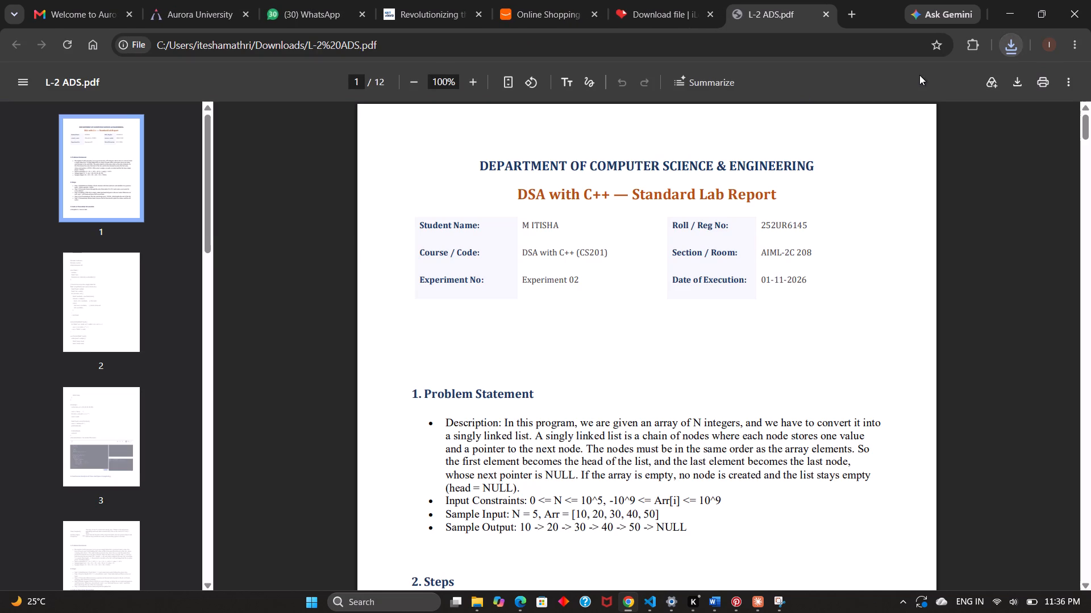
{"action": "scroll", "coordinate": [723, 213], "scroll_direction": "down", "scroll_amount": 4}
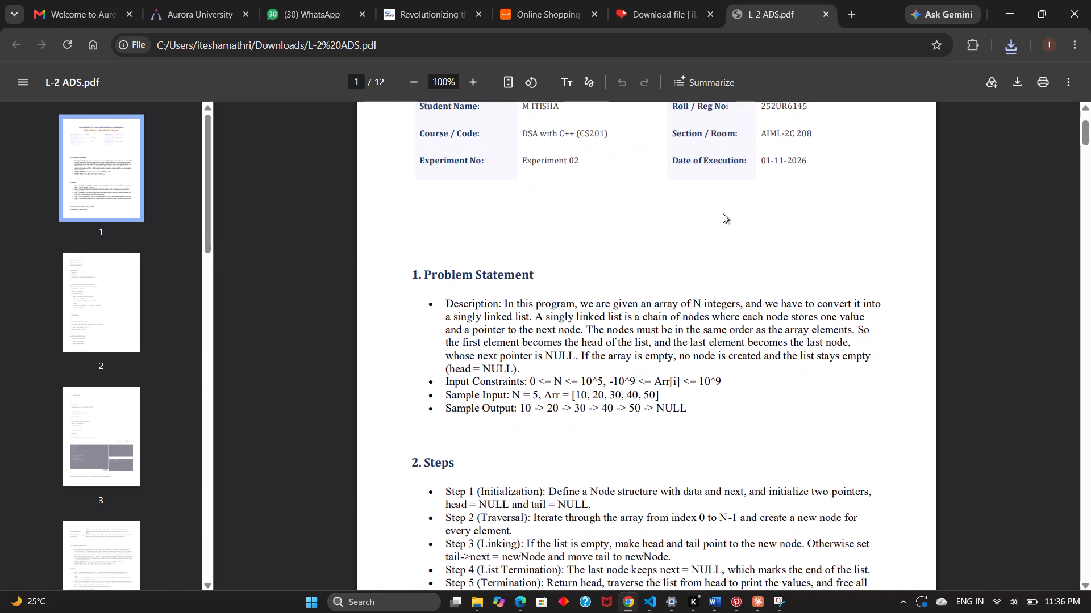
{"action": "scroll", "coordinate": [723, 213], "scroll_direction": "down", "scroll_amount": 13}
{"action": "scroll", "coordinate": [723, 213], "scroll_direction": "down", "scroll_amount": 12}
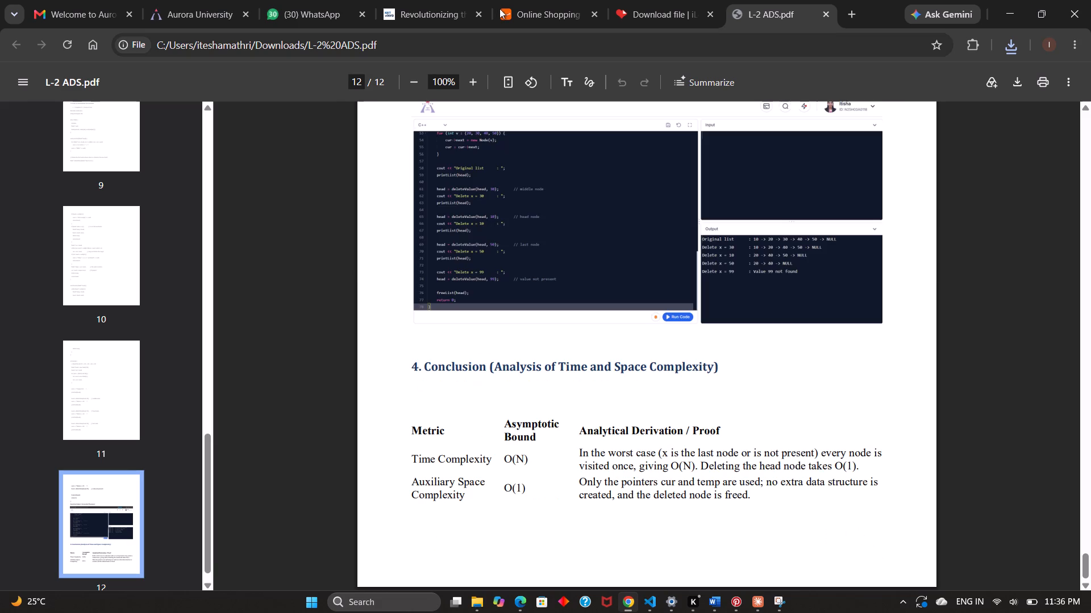
On the Aurora assessments page, upload the L-2 ADS PDF from Downloads as the submission for Lab Report 1.
{"action": "left_click", "coordinate": [218, 1]}
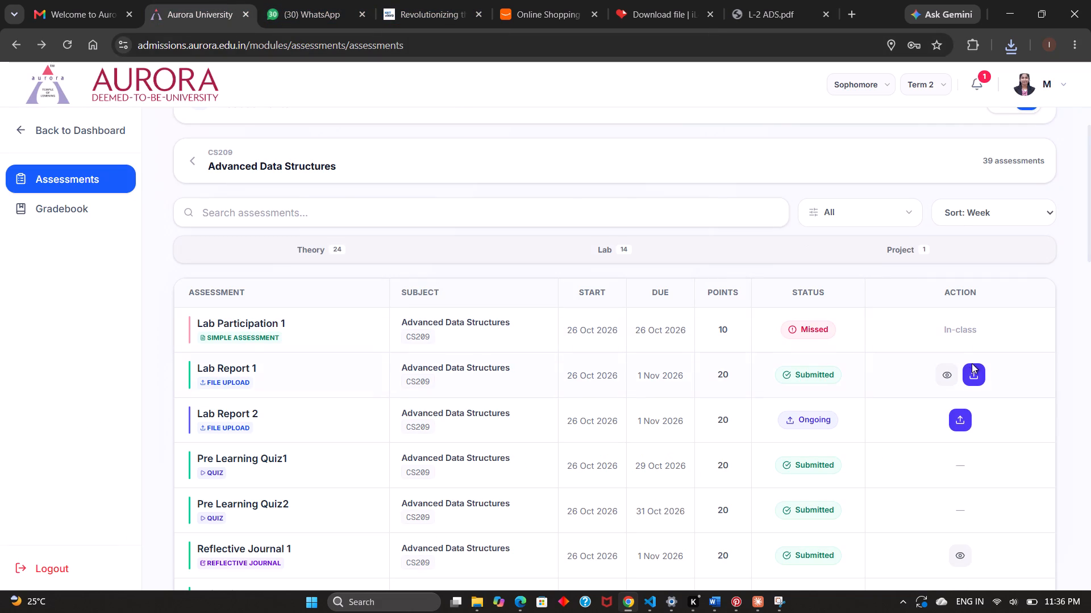
{"action": "left_click", "coordinate": [973, 371]}
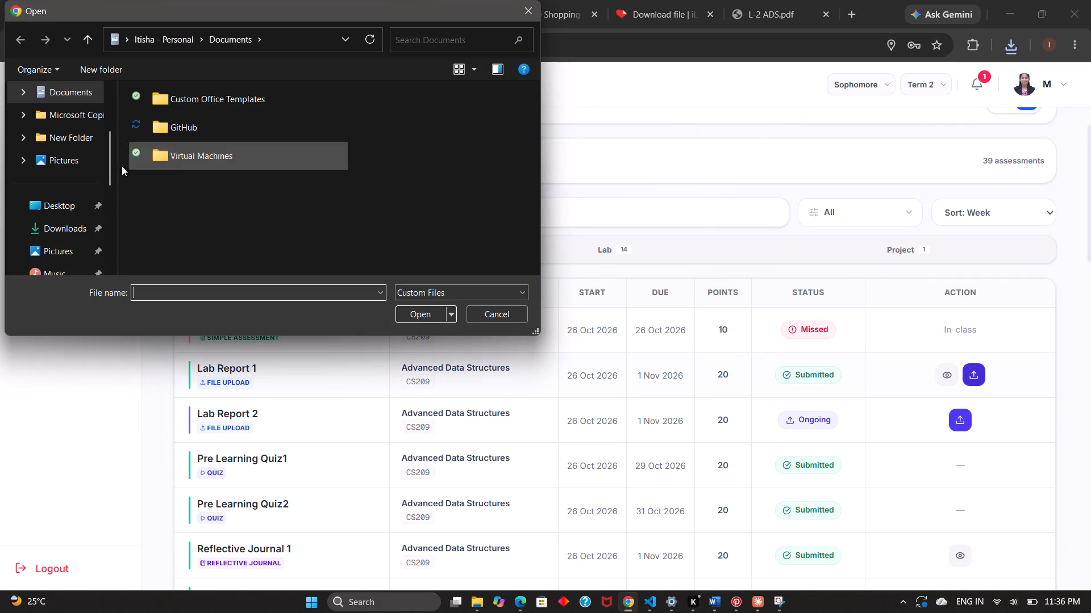
{"action": "left_click", "coordinate": [64, 230]}
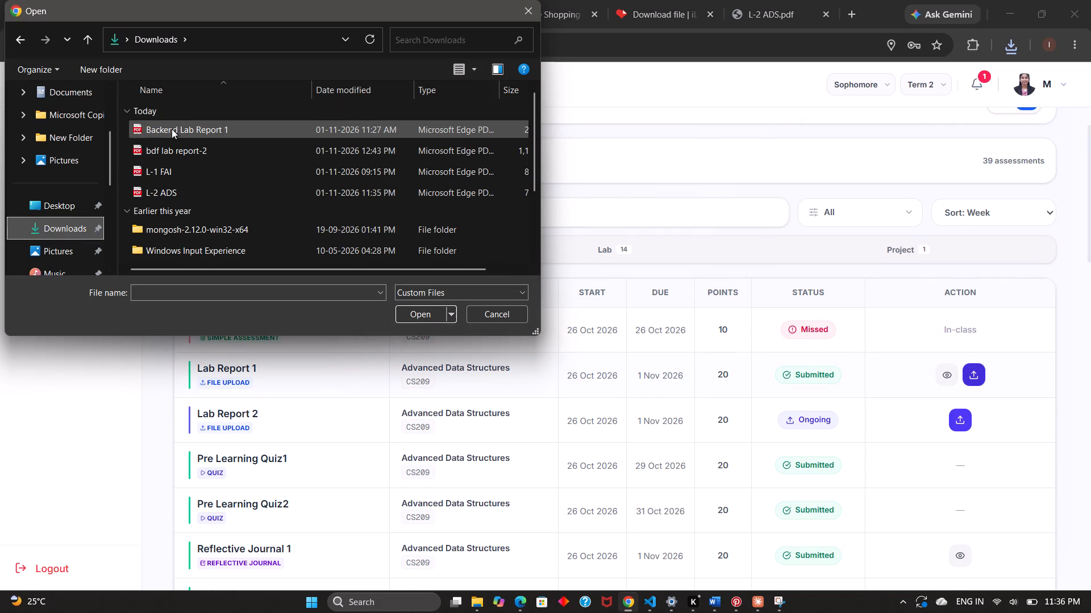
{"action": "left_click", "coordinate": [169, 190]}
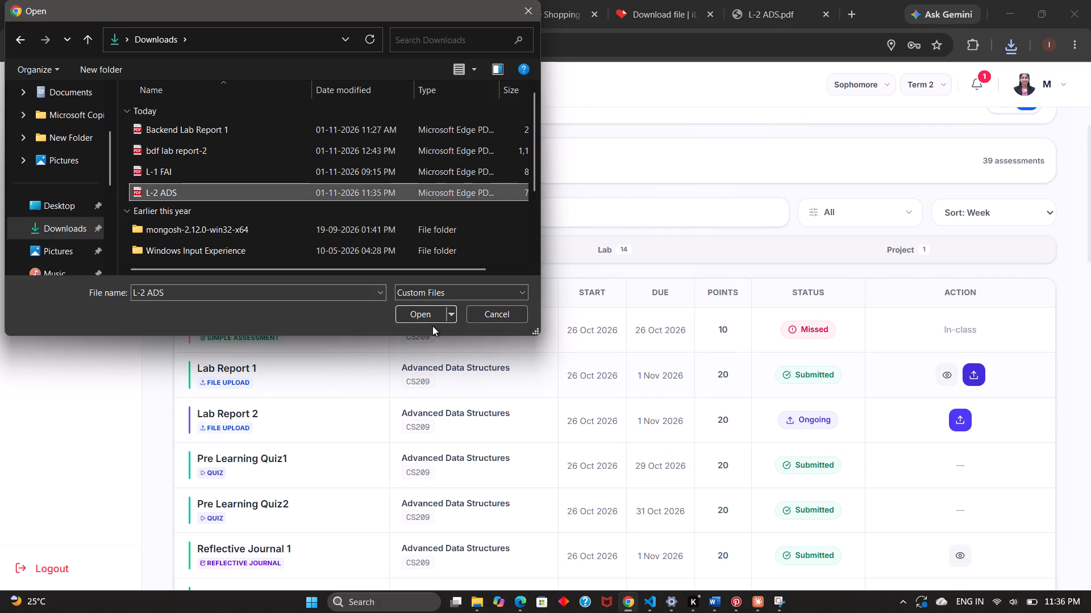
{"action": "left_click", "coordinate": [430, 315]}
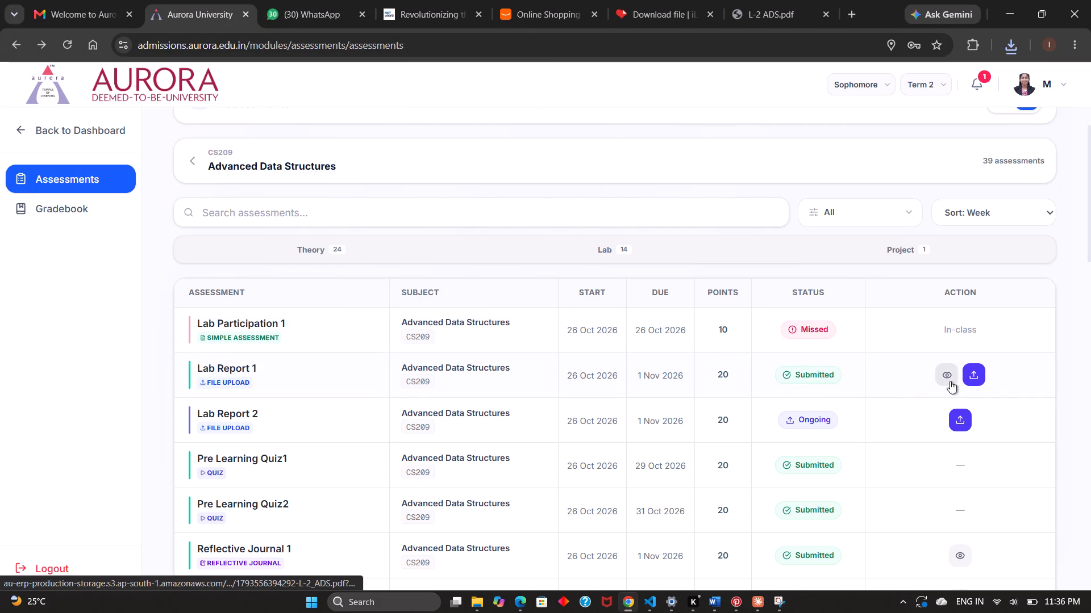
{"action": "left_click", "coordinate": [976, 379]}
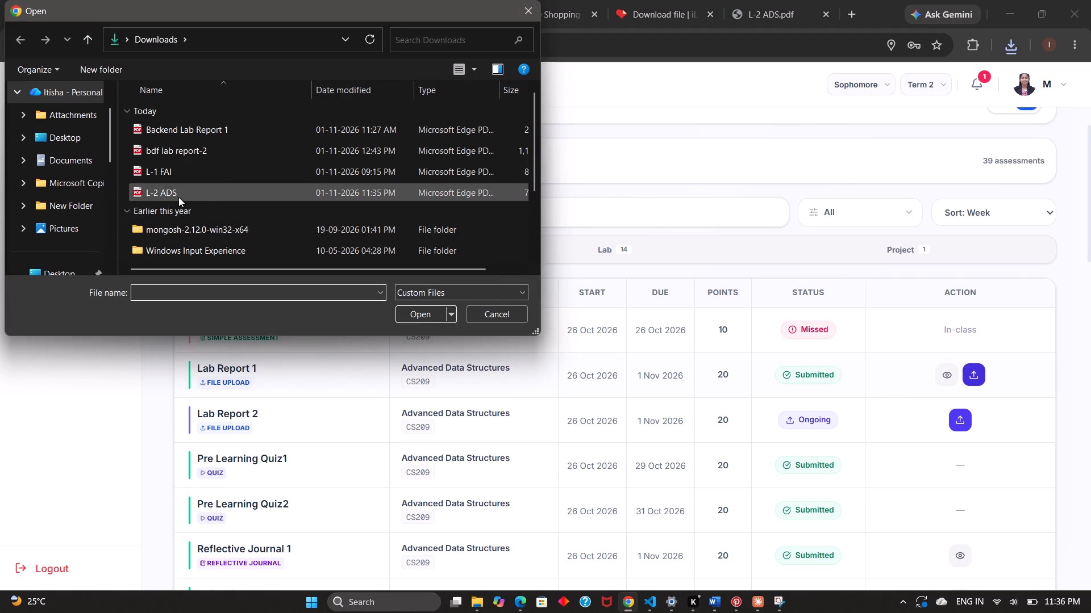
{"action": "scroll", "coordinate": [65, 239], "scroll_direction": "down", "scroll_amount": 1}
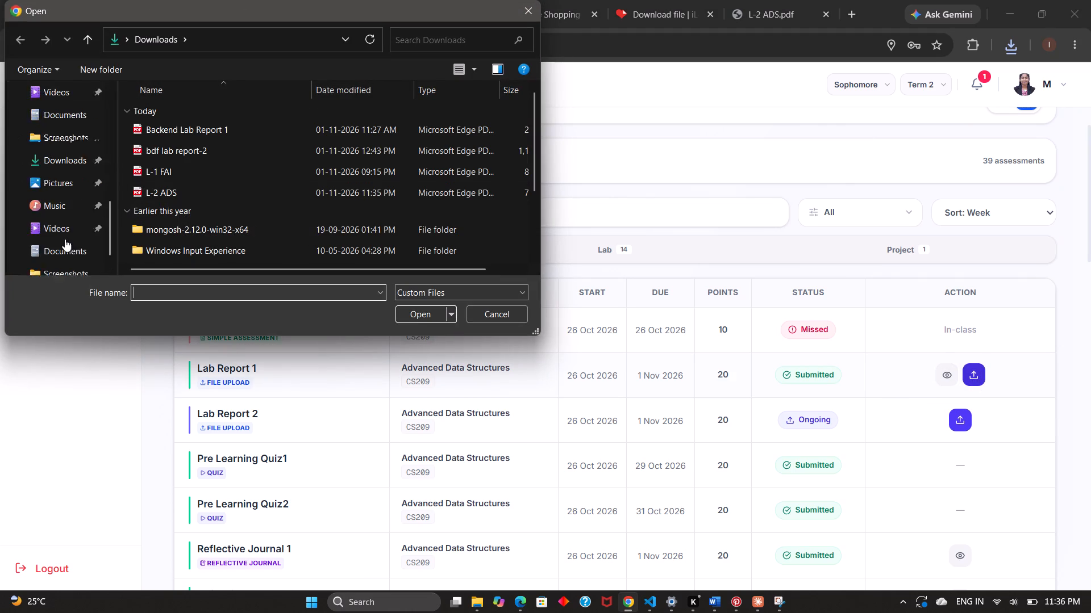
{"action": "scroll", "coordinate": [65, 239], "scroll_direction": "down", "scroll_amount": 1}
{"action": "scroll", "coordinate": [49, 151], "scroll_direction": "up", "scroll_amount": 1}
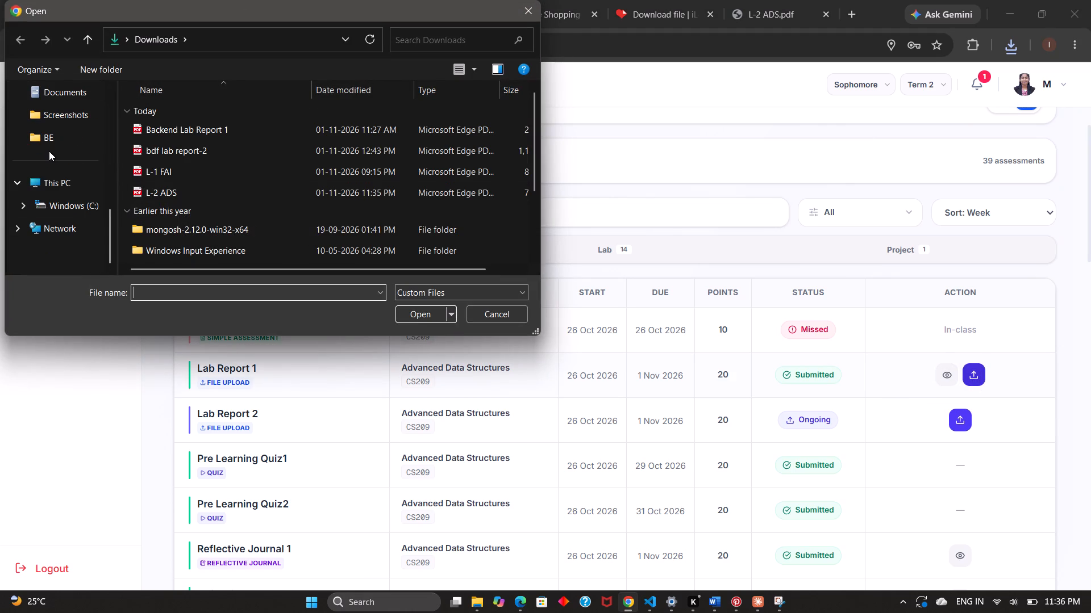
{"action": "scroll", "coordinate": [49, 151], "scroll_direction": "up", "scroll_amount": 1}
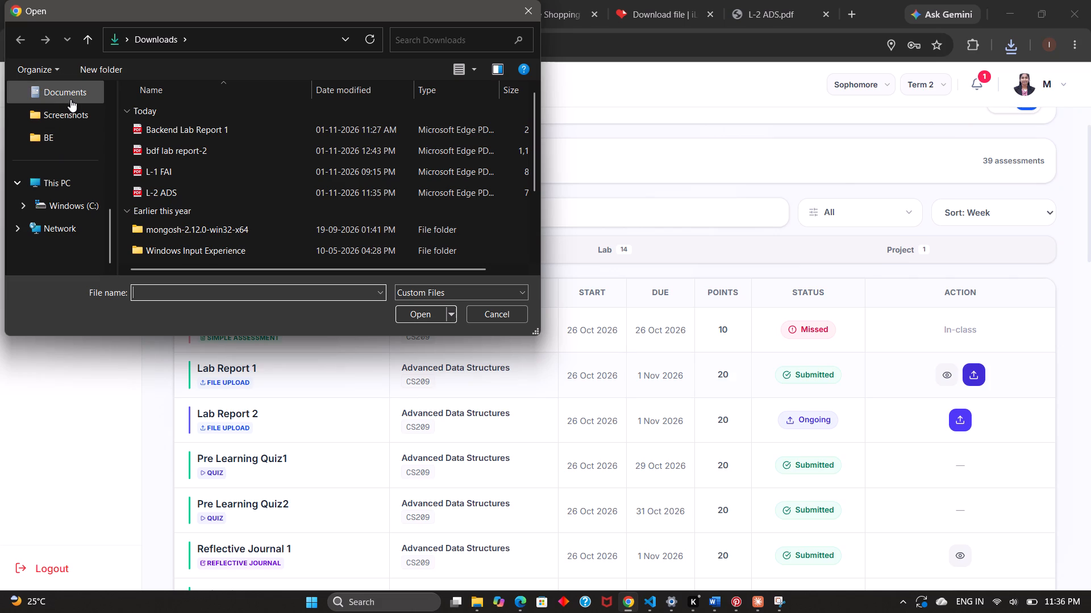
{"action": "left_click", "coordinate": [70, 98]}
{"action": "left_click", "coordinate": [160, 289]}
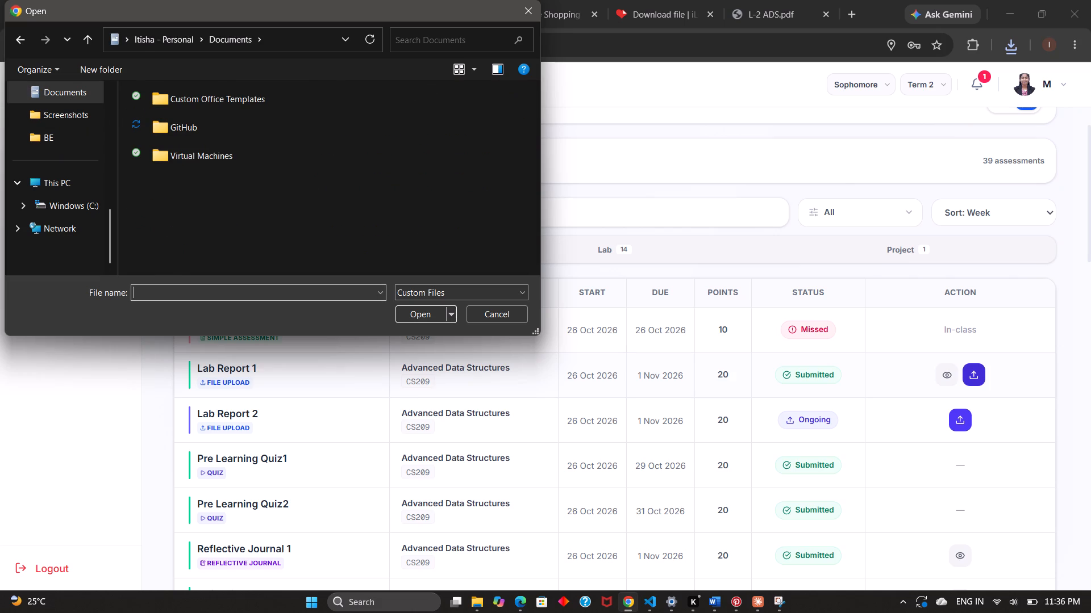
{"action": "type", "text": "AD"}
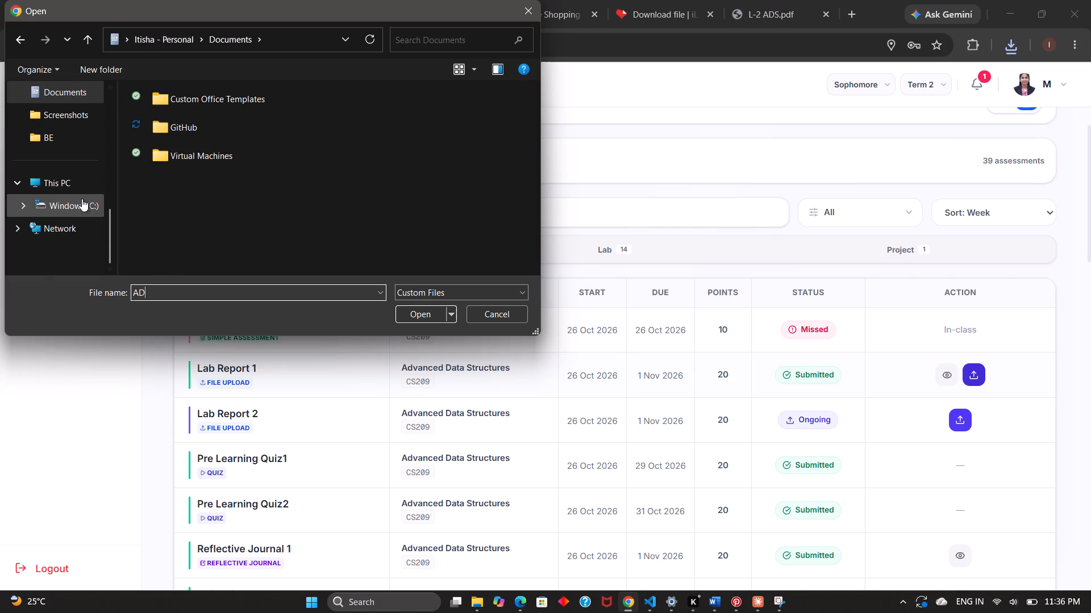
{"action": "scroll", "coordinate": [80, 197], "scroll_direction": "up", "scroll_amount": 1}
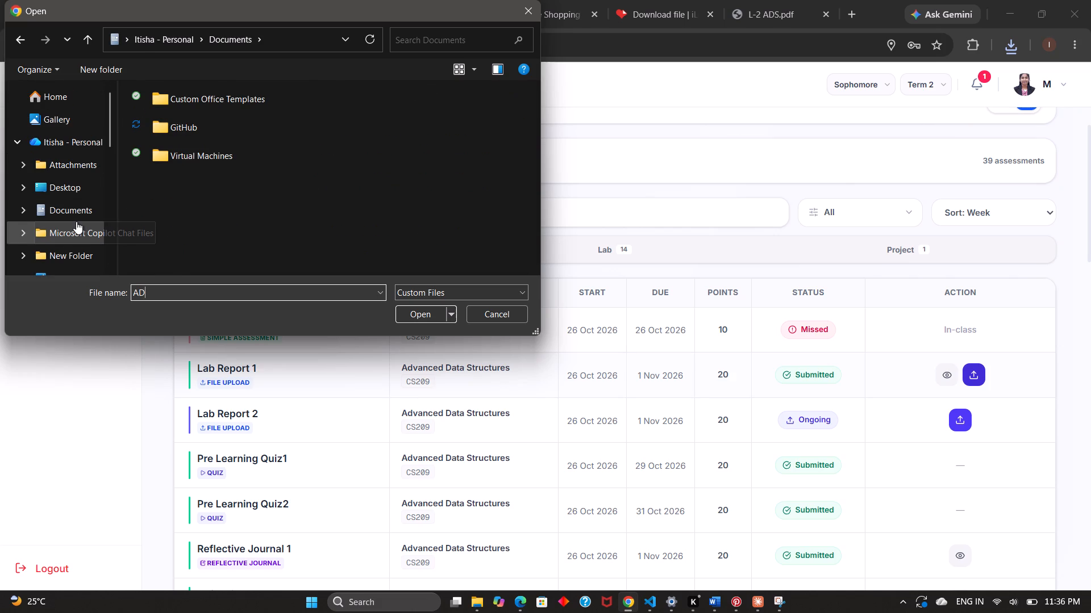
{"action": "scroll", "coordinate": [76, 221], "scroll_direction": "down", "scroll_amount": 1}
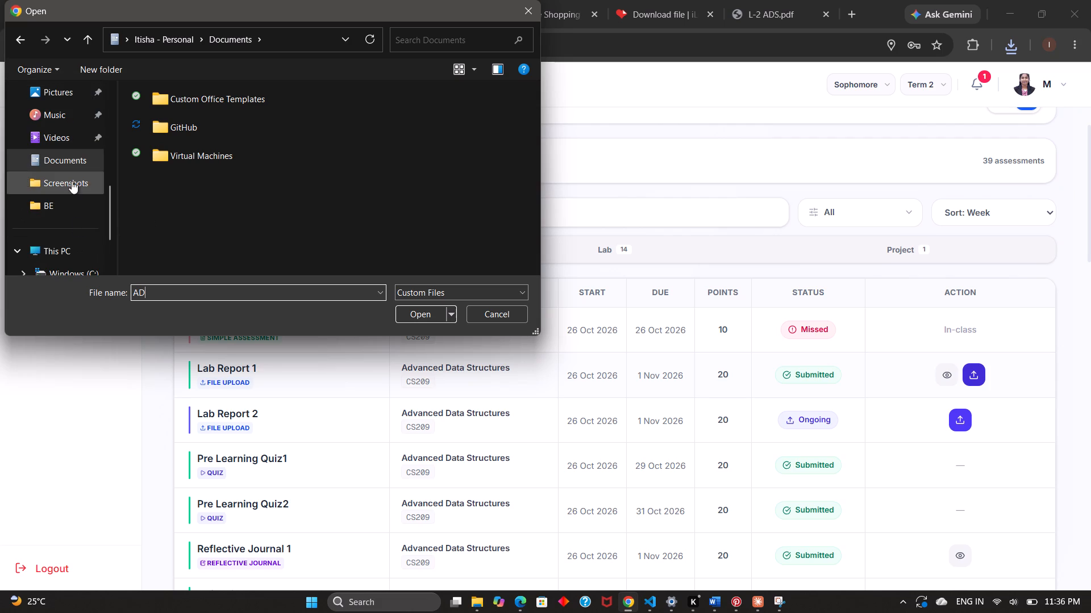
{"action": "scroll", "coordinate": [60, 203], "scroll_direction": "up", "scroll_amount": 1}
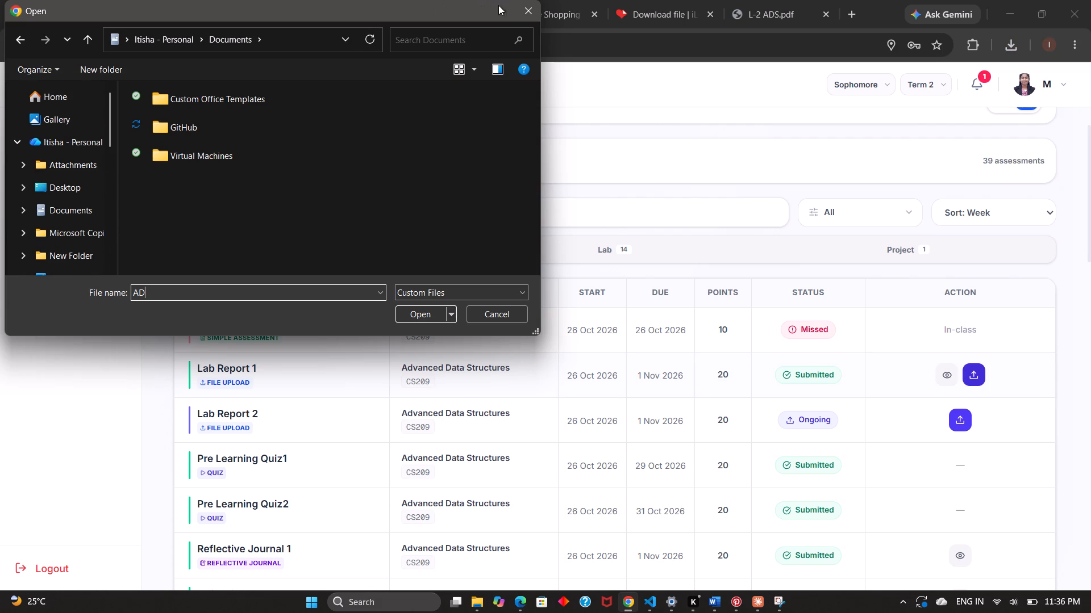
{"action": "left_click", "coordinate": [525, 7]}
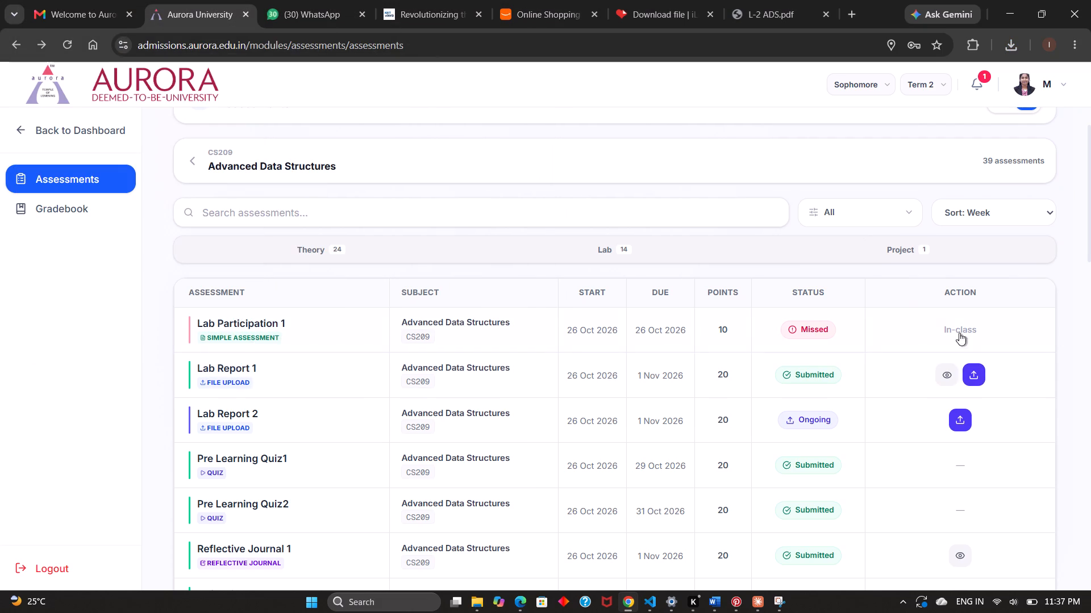
View the file submitted for Lab Report 1 and return to the assessments list.
{"action": "left_click", "coordinate": [944, 375]}
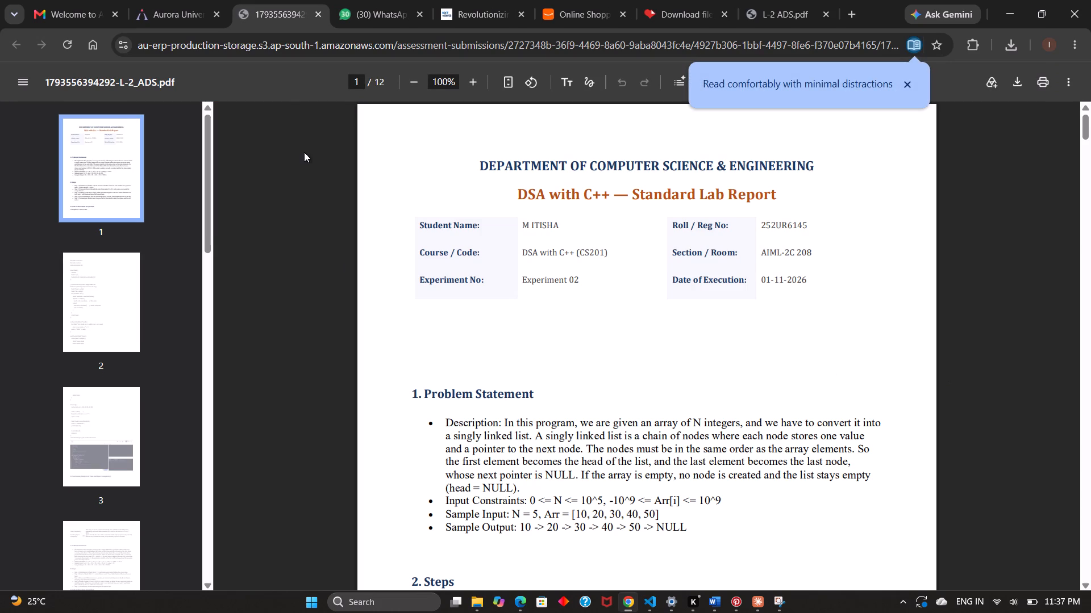
{"action": "left_click", "coordinate": [176, 0]}
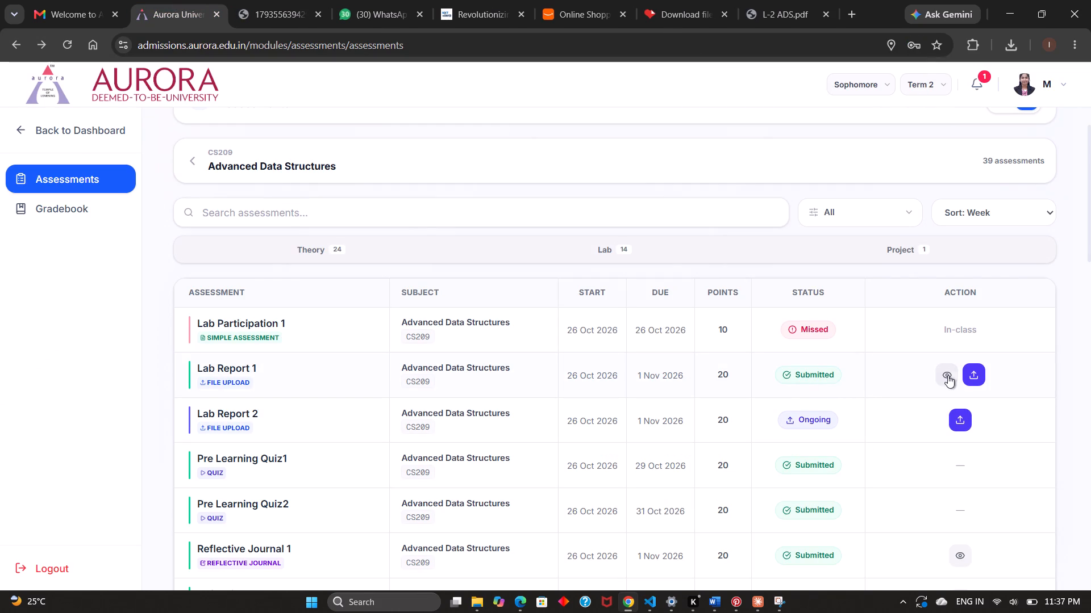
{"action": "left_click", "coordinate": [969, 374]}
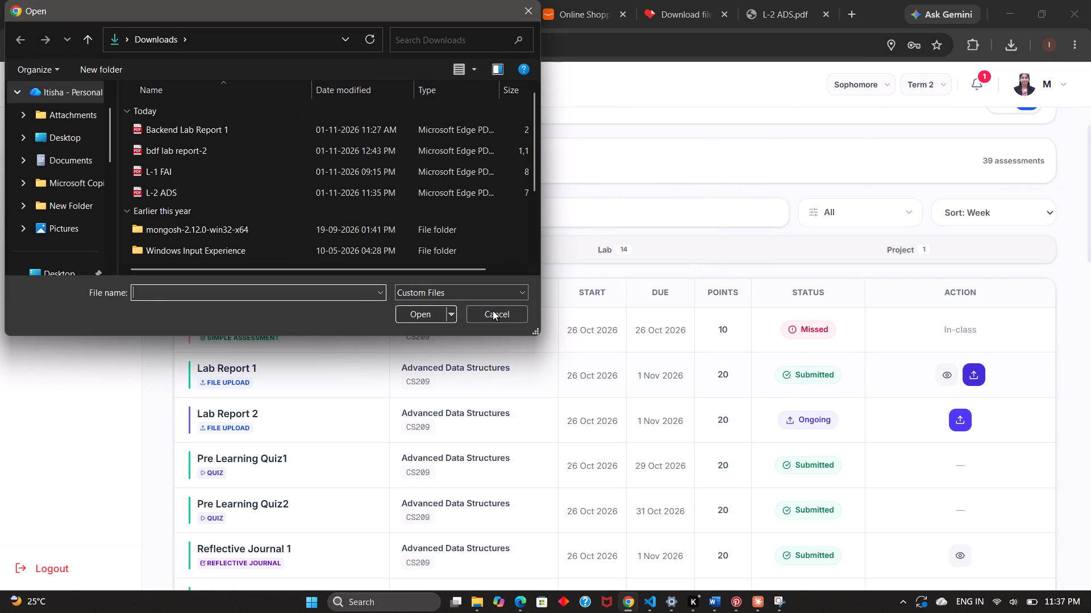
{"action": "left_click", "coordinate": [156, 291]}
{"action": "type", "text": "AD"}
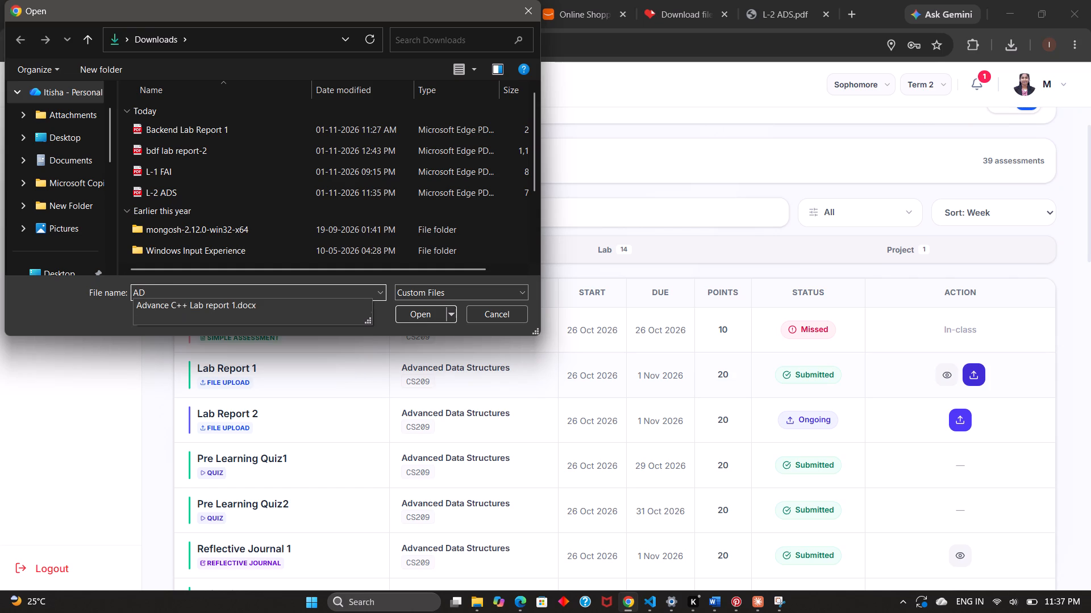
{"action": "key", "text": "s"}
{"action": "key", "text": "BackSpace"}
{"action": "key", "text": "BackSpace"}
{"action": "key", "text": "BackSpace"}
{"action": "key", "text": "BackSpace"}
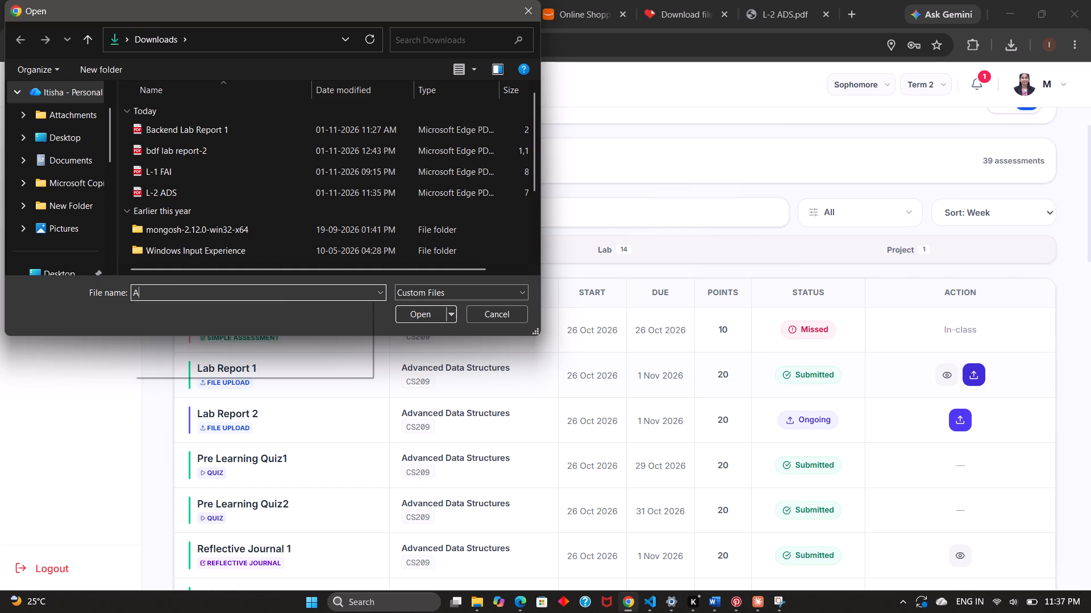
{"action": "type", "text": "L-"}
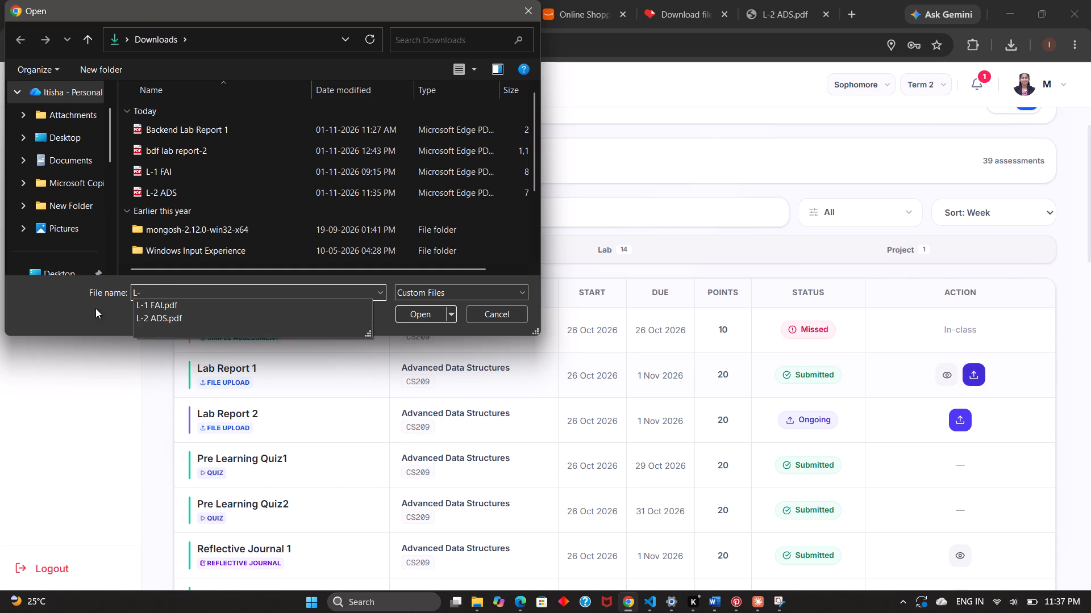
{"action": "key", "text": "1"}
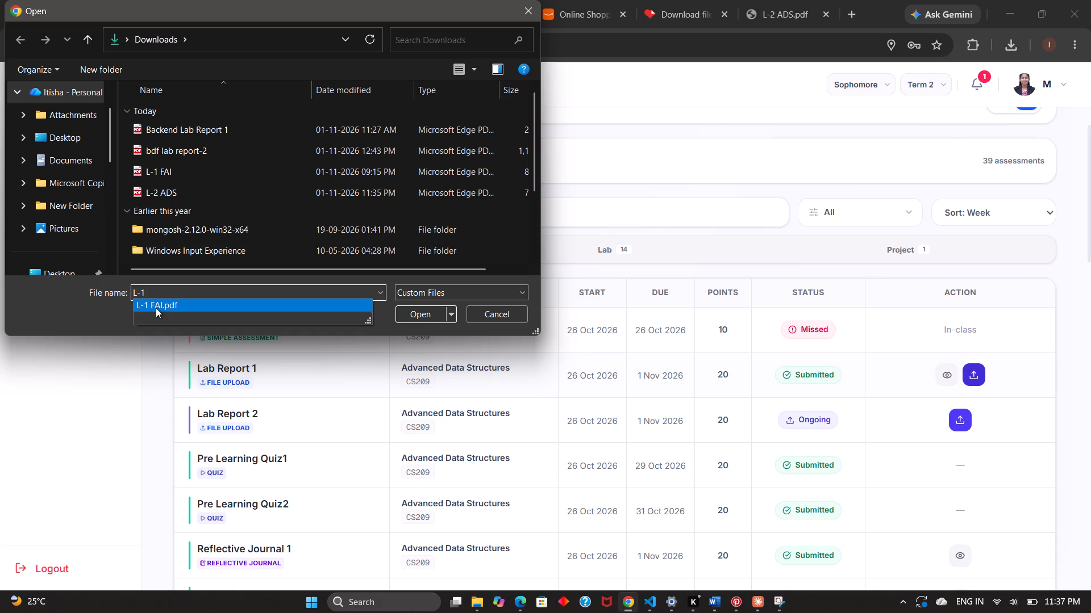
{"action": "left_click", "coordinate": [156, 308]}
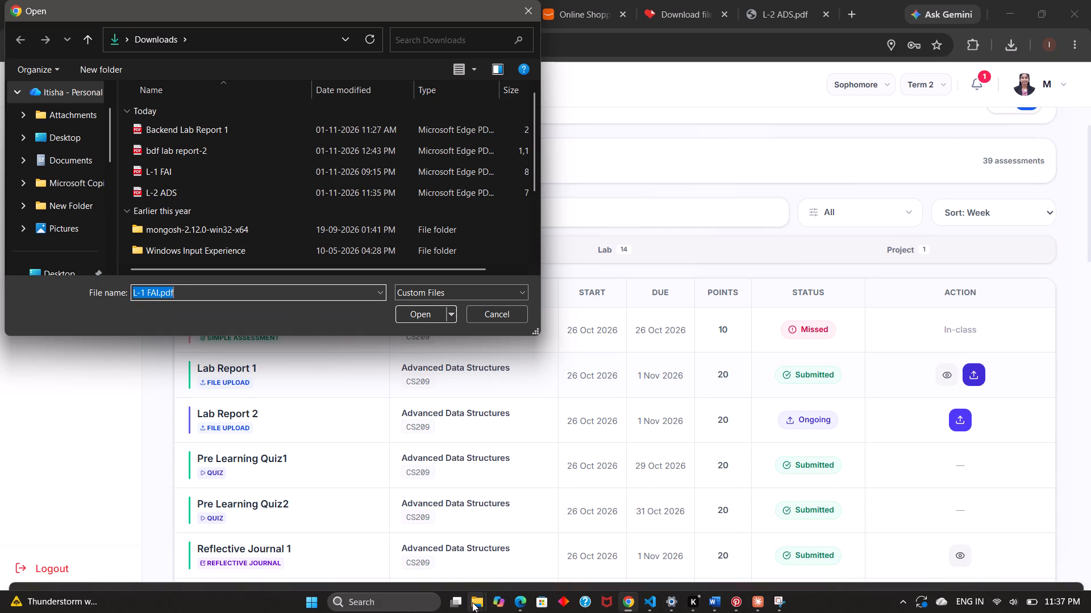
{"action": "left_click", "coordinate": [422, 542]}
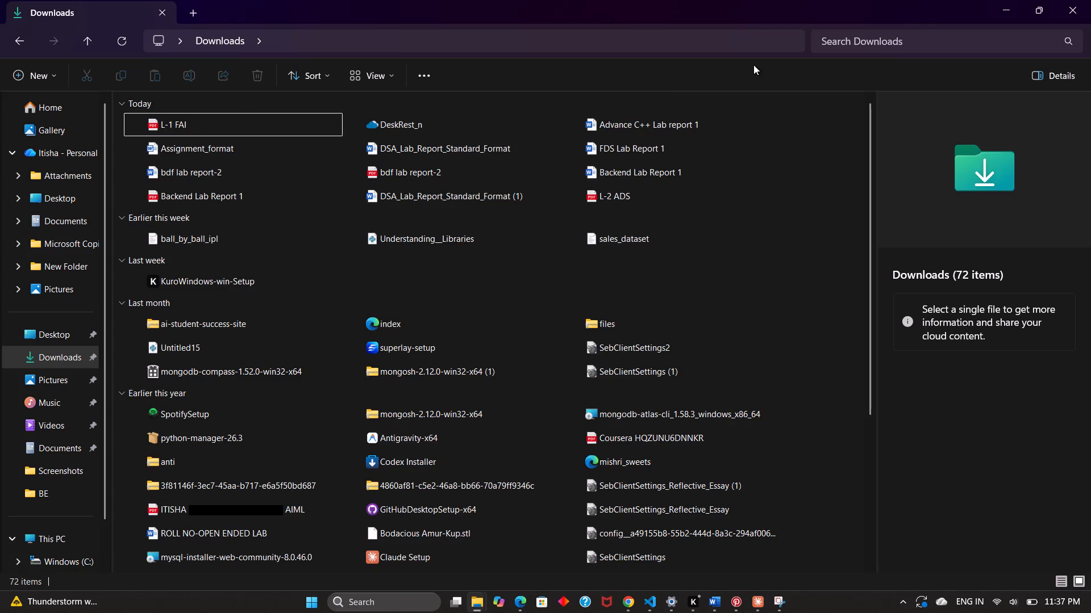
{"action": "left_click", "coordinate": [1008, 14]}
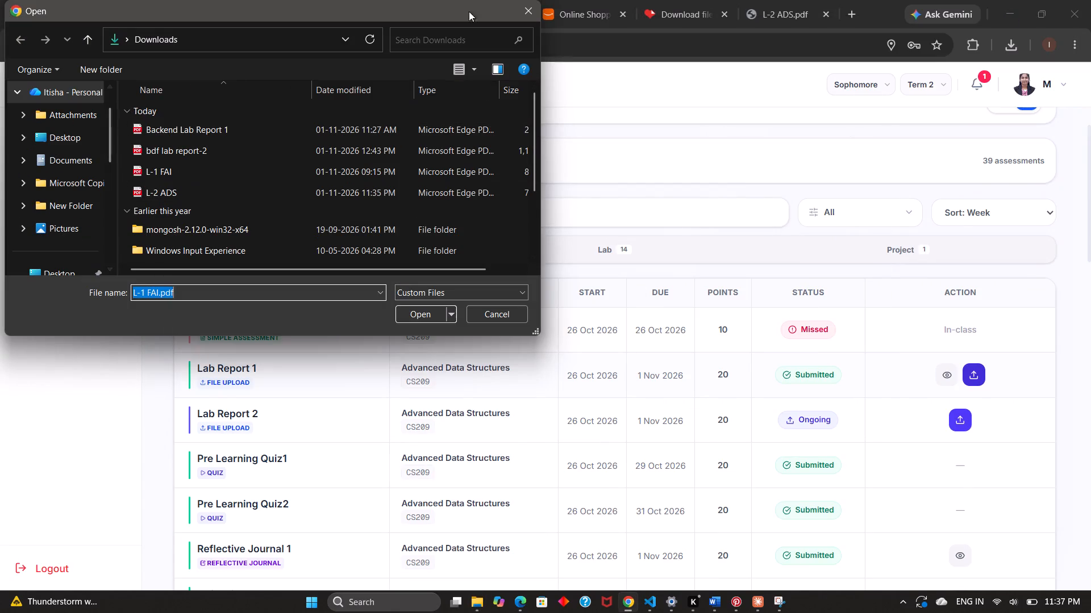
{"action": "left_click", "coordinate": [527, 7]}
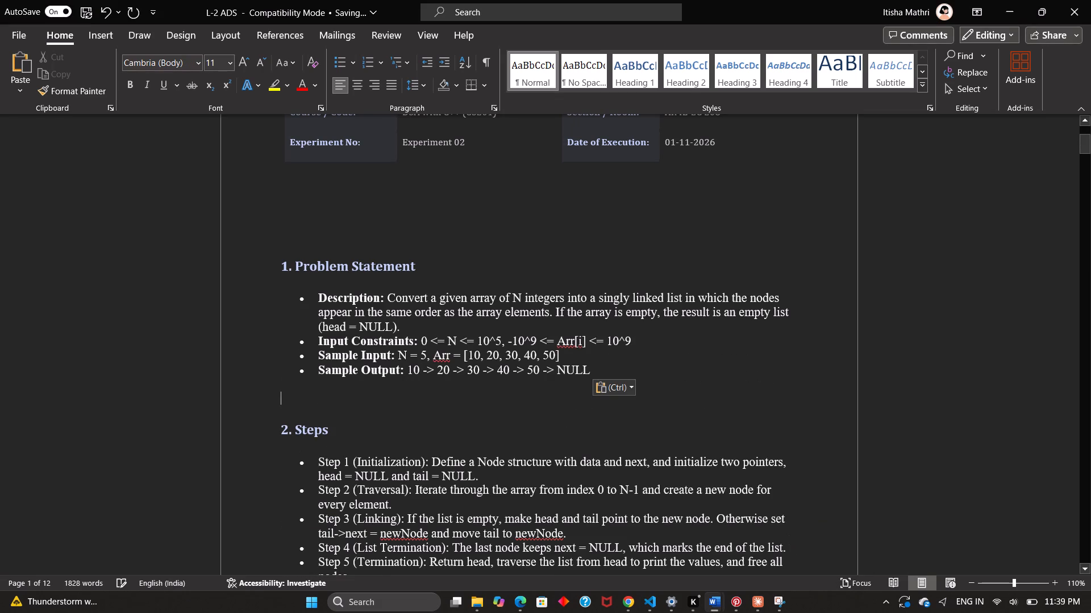
Delete the "Step 5 (Termination)" bullet and the blank lines after it from the first question's "2. Steps" list.
{"action": "scroll", "coordinate": [753, 553], "scroll_direction": "down", "scroll_amount": 1}
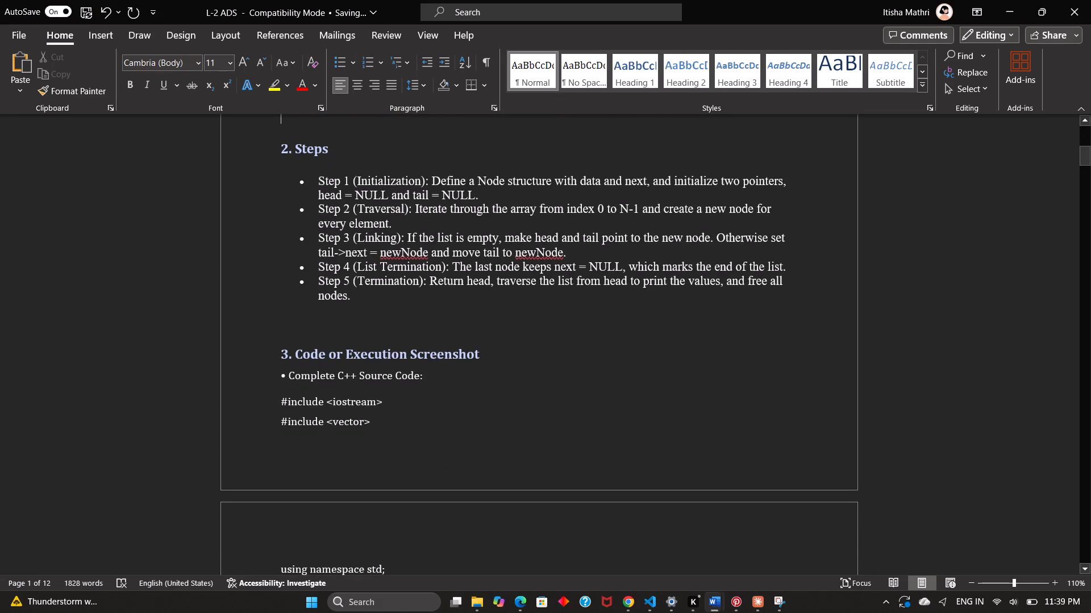
{"action": "left_click_drag", "start_coordinate": [355, 308], "coordinate": [320, 285]}
{"action": "key", "text": "BackSpace"}
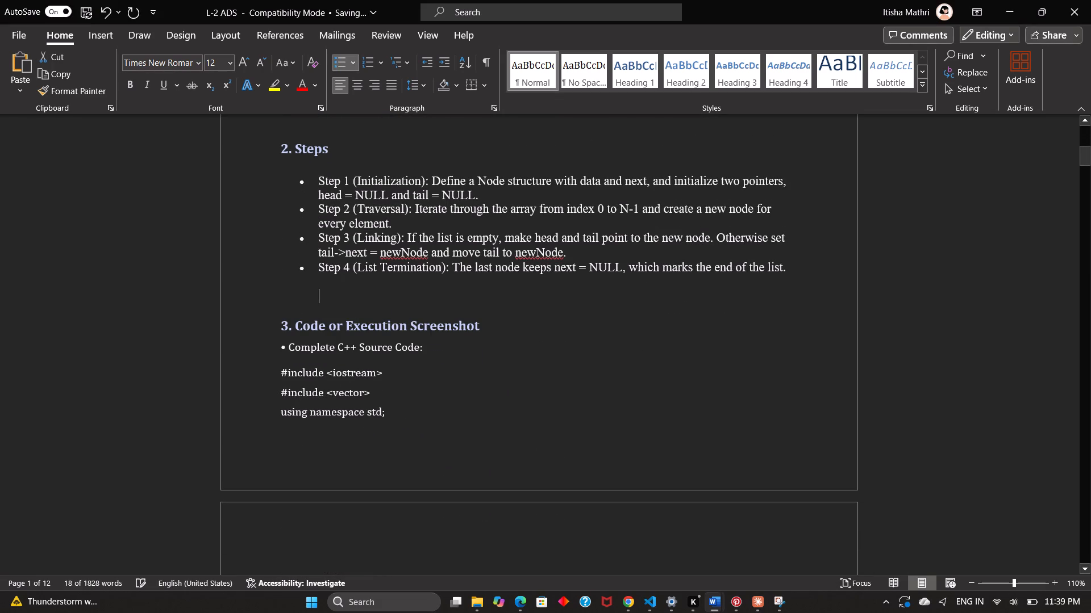
{"action": "key", "text": "BackSpace"}
{"action": "key", "text": "BackSpace"}
{"action": "key", "text": "BackSpace"}
In the third question's description, delete the text from "The value x may be in the first node" through "the program prints".
{"action": "scroll", "coordinate": [320, 285], "scroll_direction": "down", "scroll_amount": 3}
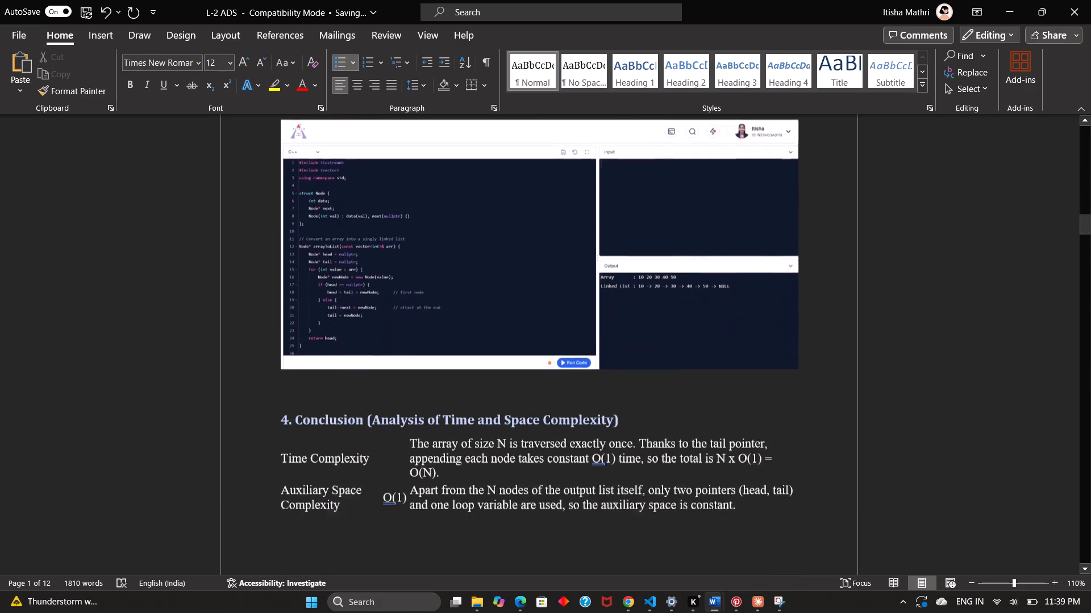
{"action": "scroll", "coordinate": [320, 285], "scroll_direction": "down", "scroll_amount": 2}
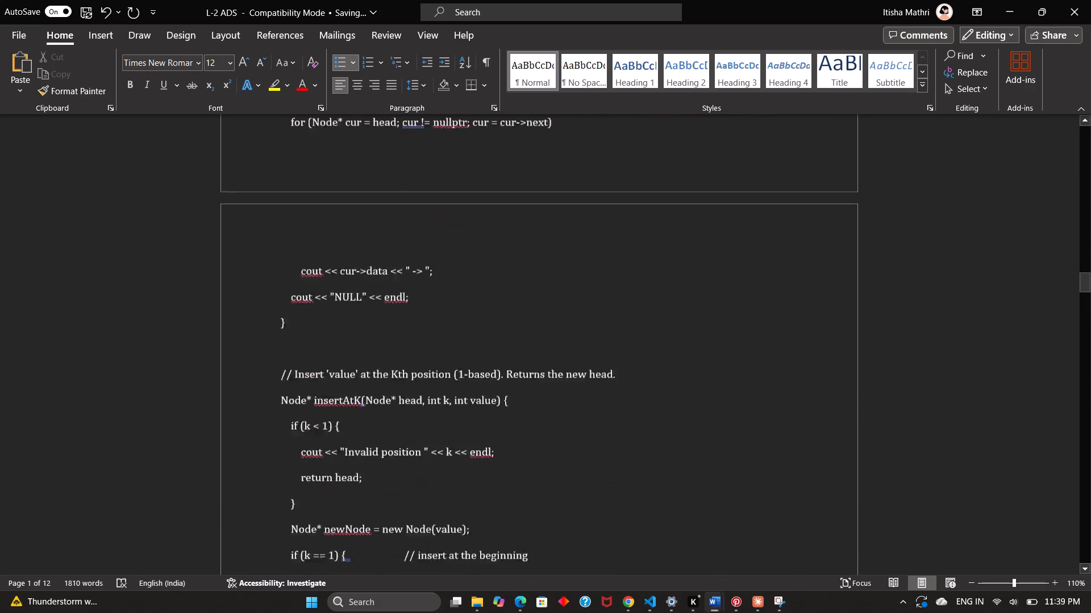
{"action": "scroll", "coordinate": [320, 285], "scroll_direction": "down", "scroll_amount": 1}
{"action": "scroll", "coordinate": [320, 285], "scroll_direction": "up", "scroll_amount": 1}
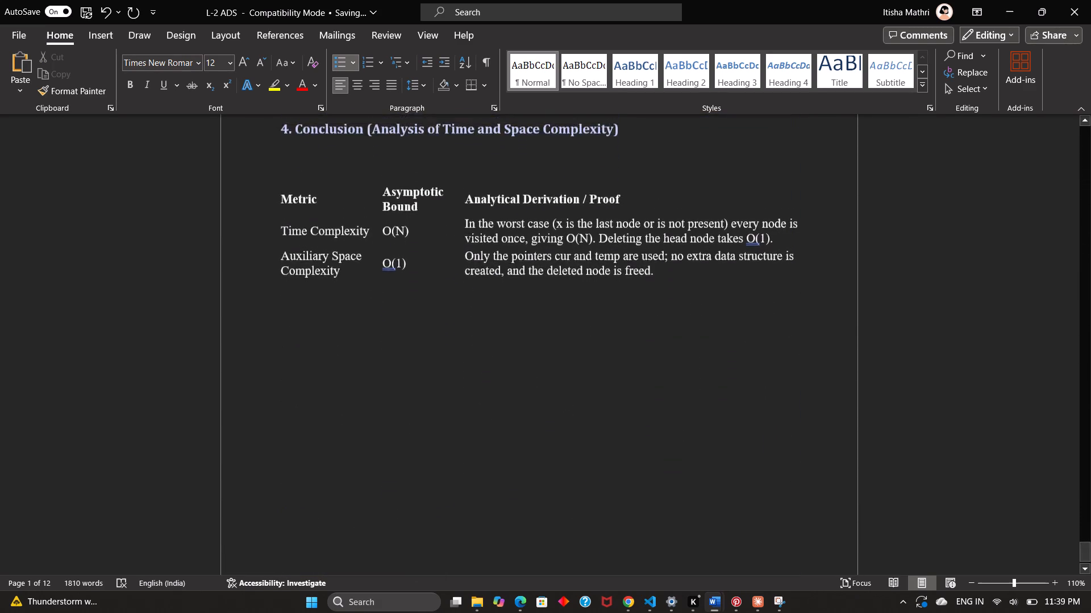
{"action": "scroll", "coordinate": [320, 285], "scroll_direction": "up", "scroll_amount": 2}
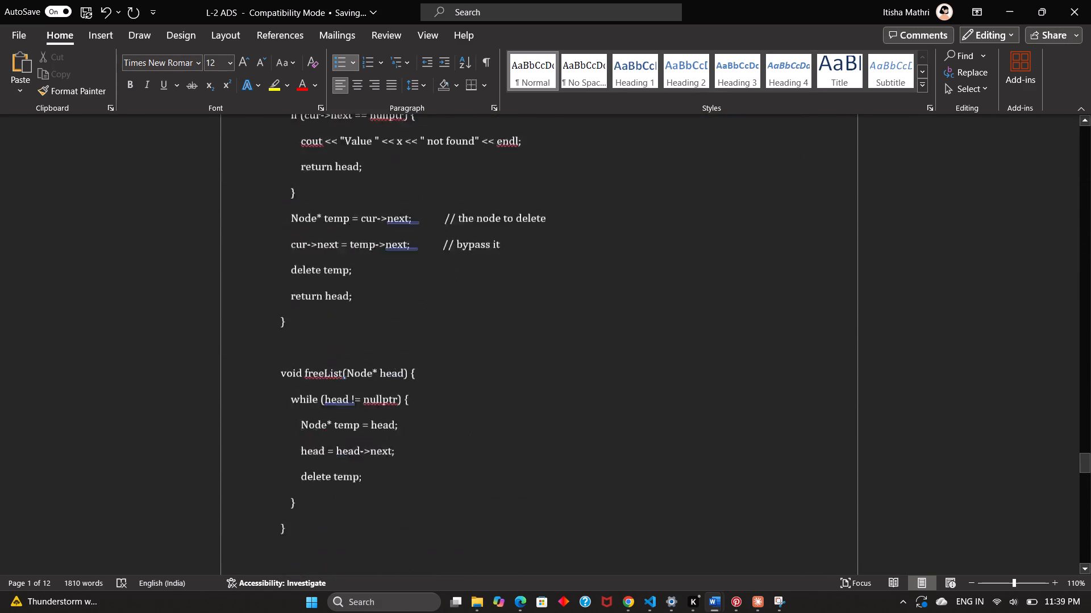
{"action": "scroll", "coordinate": [320, 285], "scroll_direction": "up", "scroll_amount": 1}
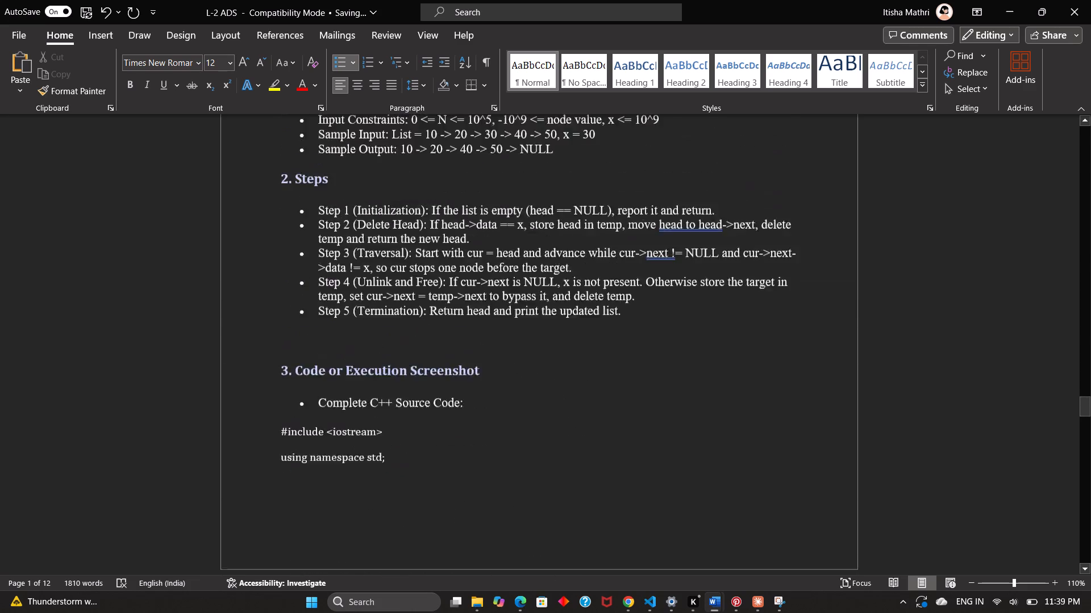
{"action": "scroll", "coordinate": [320, 285], "scroll_direction": "up", "scroll_amount": 1}
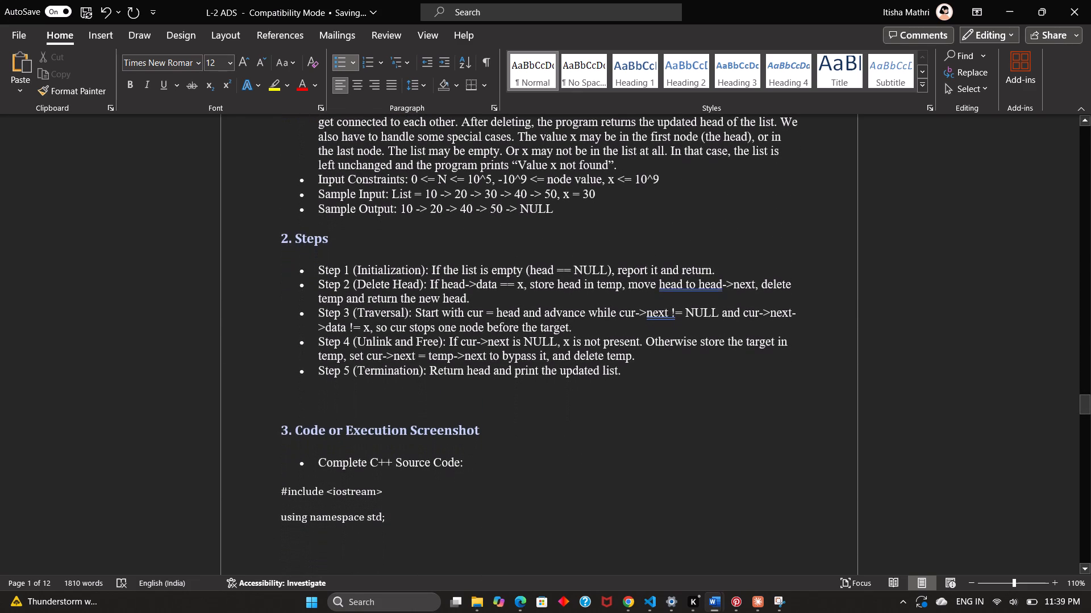
{"action": "scroll", "coordinate": [451, 339], "scroll_direction": "right", "scroll_amount": 1}
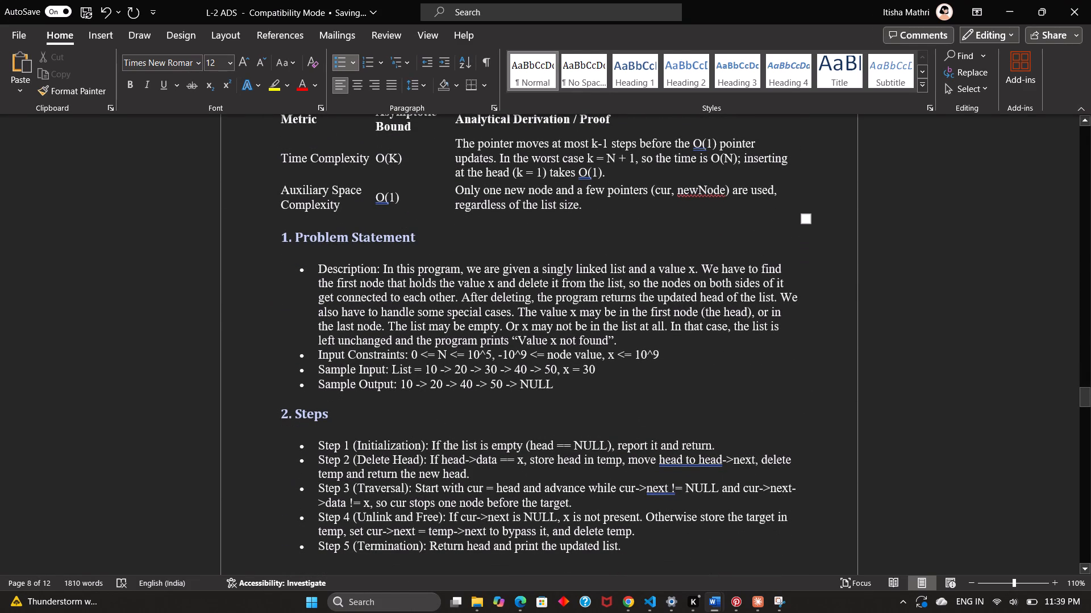
{"action": "left_click_drag", "start_coordinate": [511, 342], "coordinate": [517, 313]}
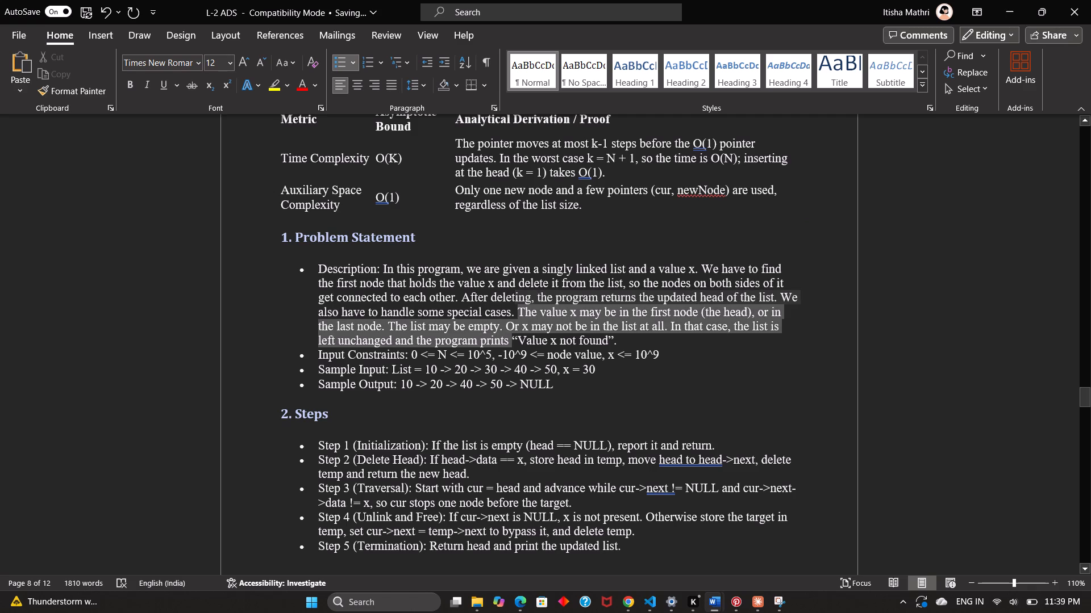
{"action": "left_click_drag", "start_coordinate": [517, 313], "coordinate": [517, 314]}
{"action": "key", "text": "BackSpace"}
In the second question's description, delete the sentences from "The nodes before position k" through "There are three cases to handle.".
{"action": "scroll", "coordinate": [517, 314], "scroll_direction": "up", "scroll_amount": 1}
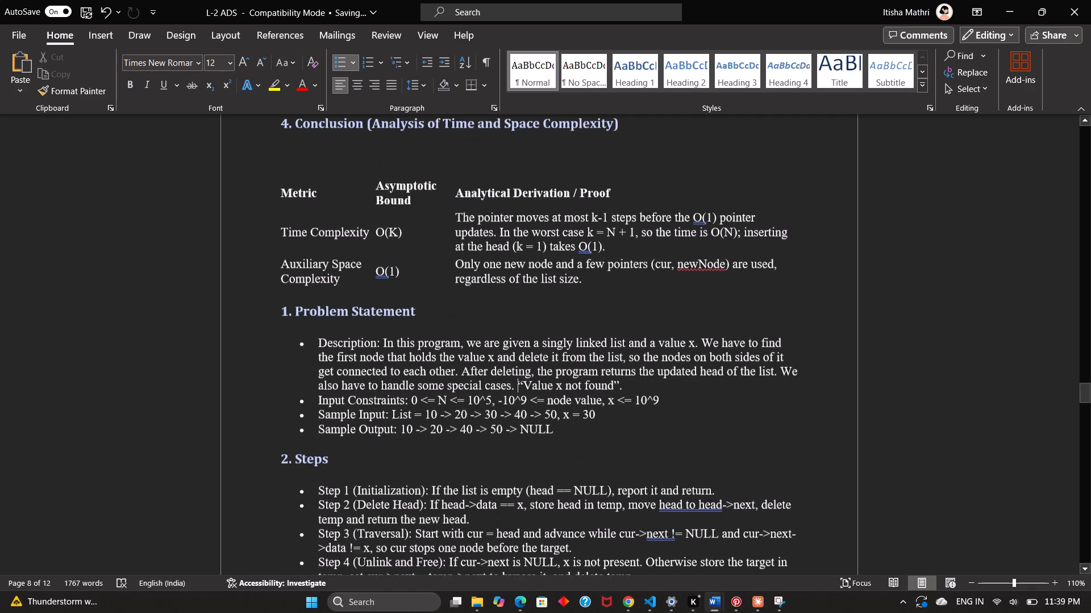
{"action": "scroll", "coordinate": [517, 314], "scroll_direction": "up", "scroll_amount": 2}
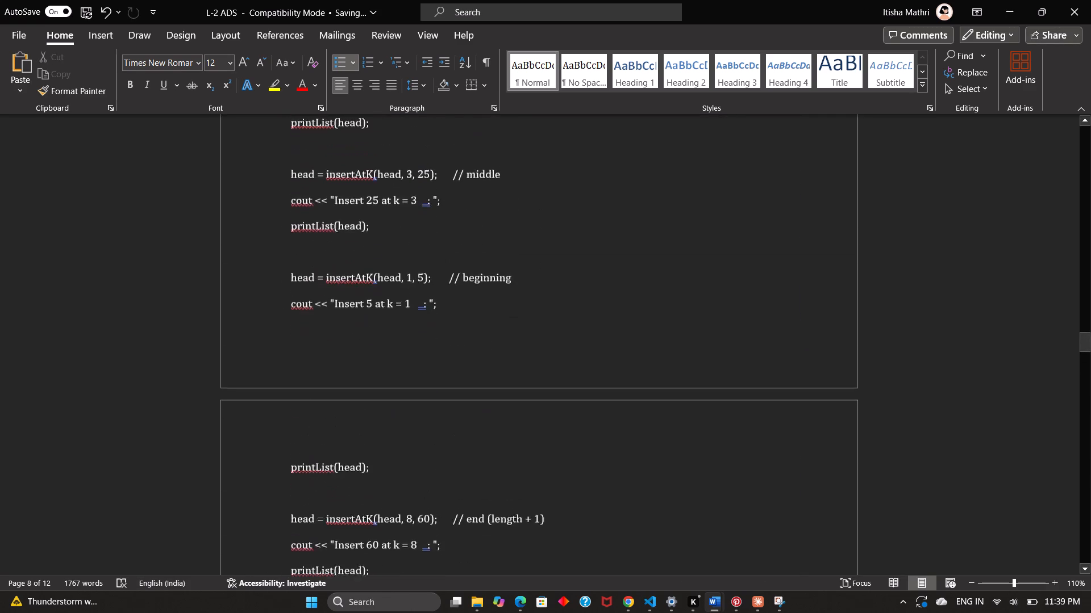
{"action": "scroll", "coordinate": [517, 314], "scroll_direction": "up", "scroll_amount": 2}
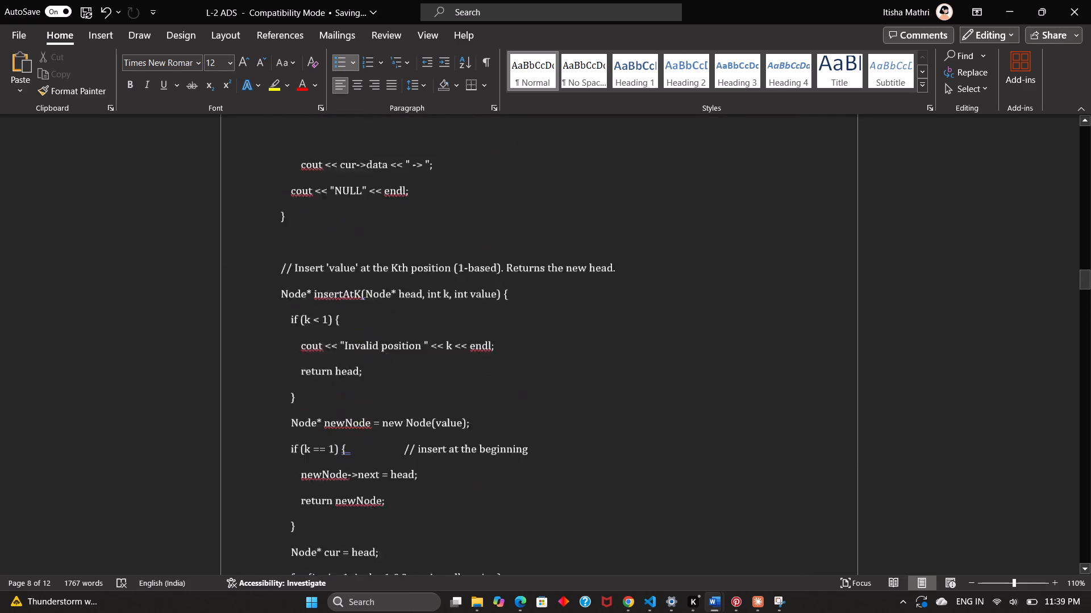
{"action": "scroll", "coordinate": [517, 314], "scroll_direction": "up", "scroll_amount": 1}
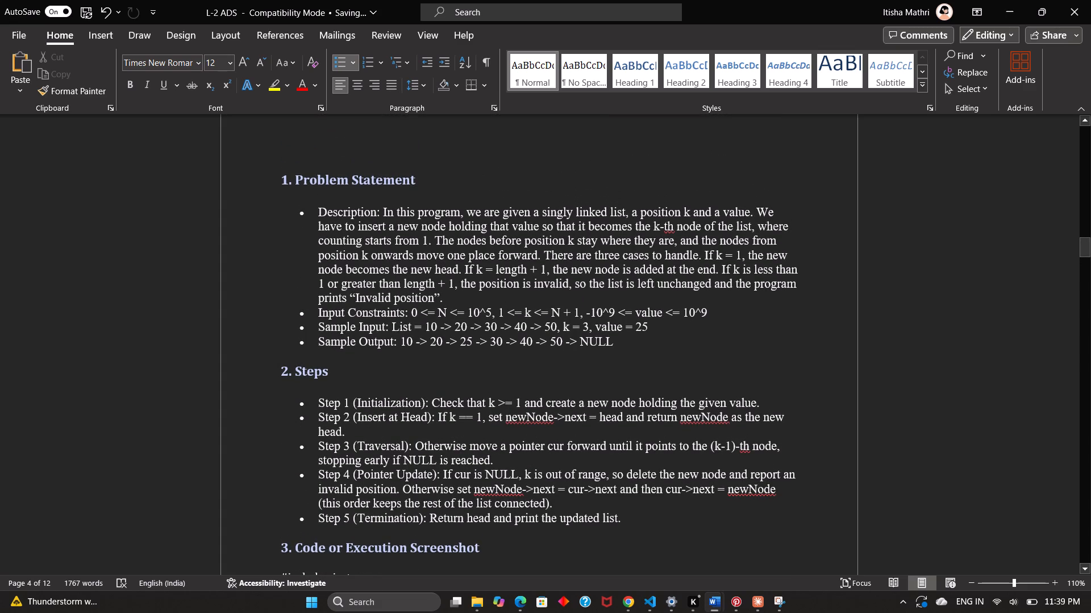
{"action": "left_click_drag", "start_coordinate": [702, 252], "coordinate": [580, 245]}
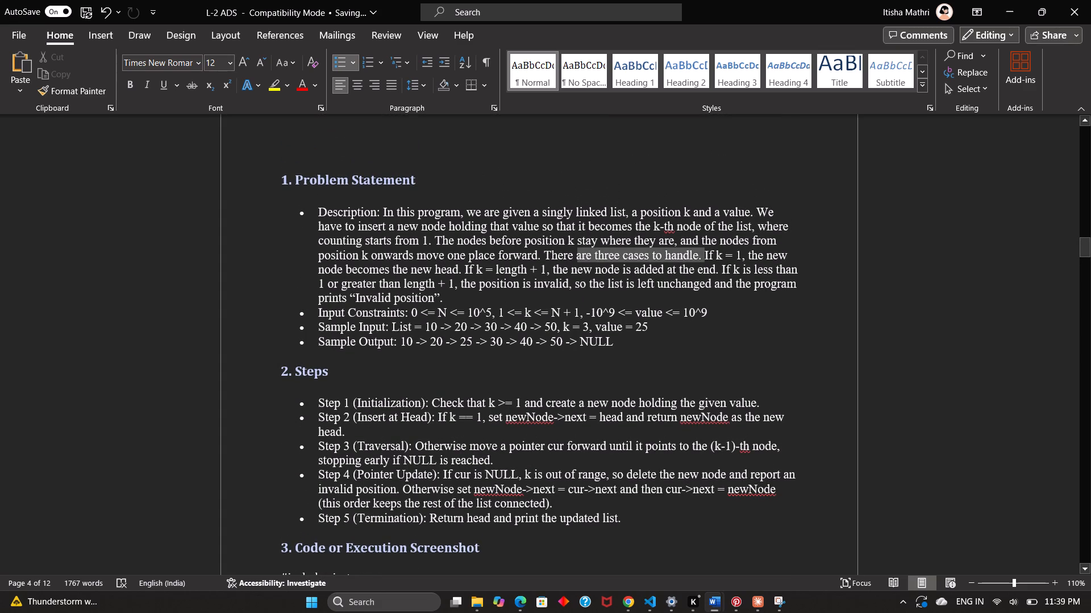
{"action": "left_click_drag", "start_coordinate": [580, 245], "coordinate": [432, 235]}
{"action": "key", "text": "BackSpace"}
{"action": "key", "text": "BackSpace"}
{"action": "left_click", "coordinate": [432, 235]}
{"action": "key", "text": "backslash"}
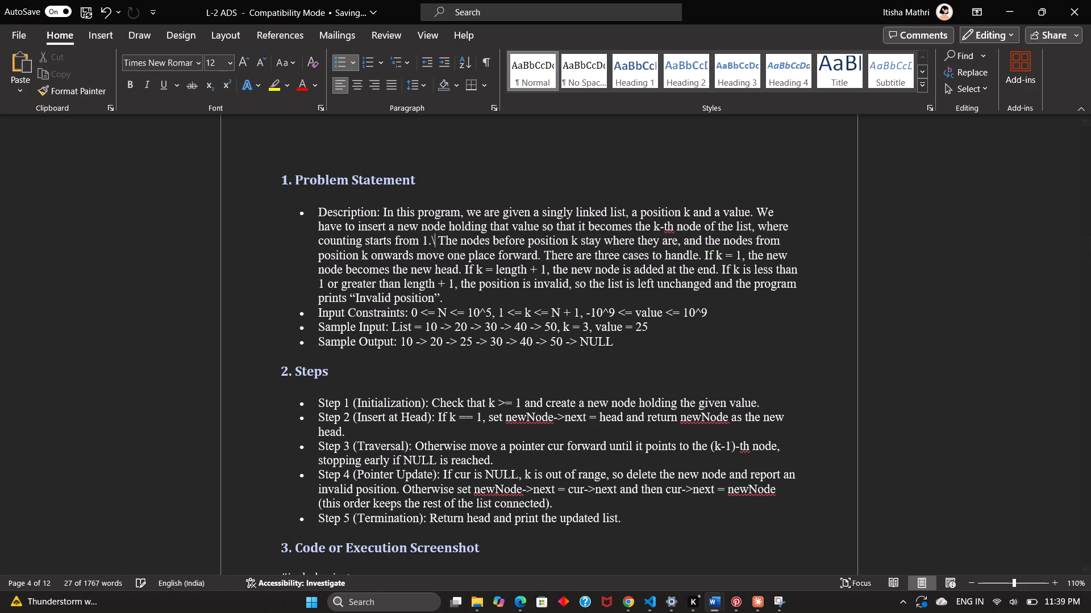
Delete the backslash and the full stop after "counting starts from 1" in the second question's description.
{"action": "key", "text": "BackSpace"}
{"action": "key", "text": "BackSpace"}
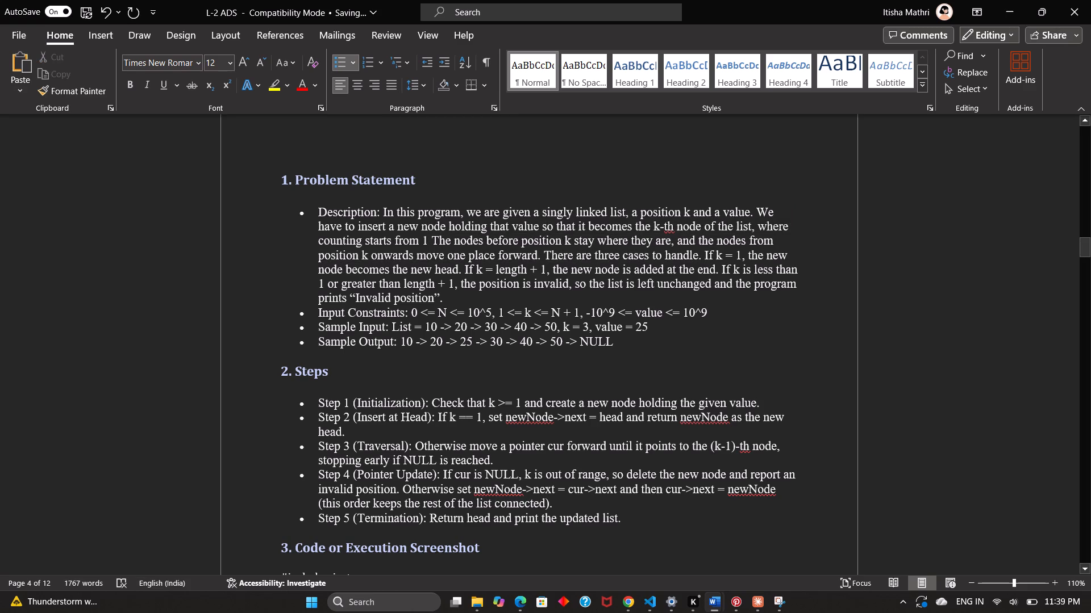
Delete the Input Constraints, Sample Input and Sample Output bullets from the second question's Problem Statement.
{"action": "left_click_drag", "start_coordinate": [621, 343], "coordinate": [315, 309]}
{"action": "key", "text": "BackSpace"}
{"action": "key", "text": "BackSpace"}
{"action": "left_click", "coordinate": [315, 309]}
{"action": "key", "text": "BackSpace"}
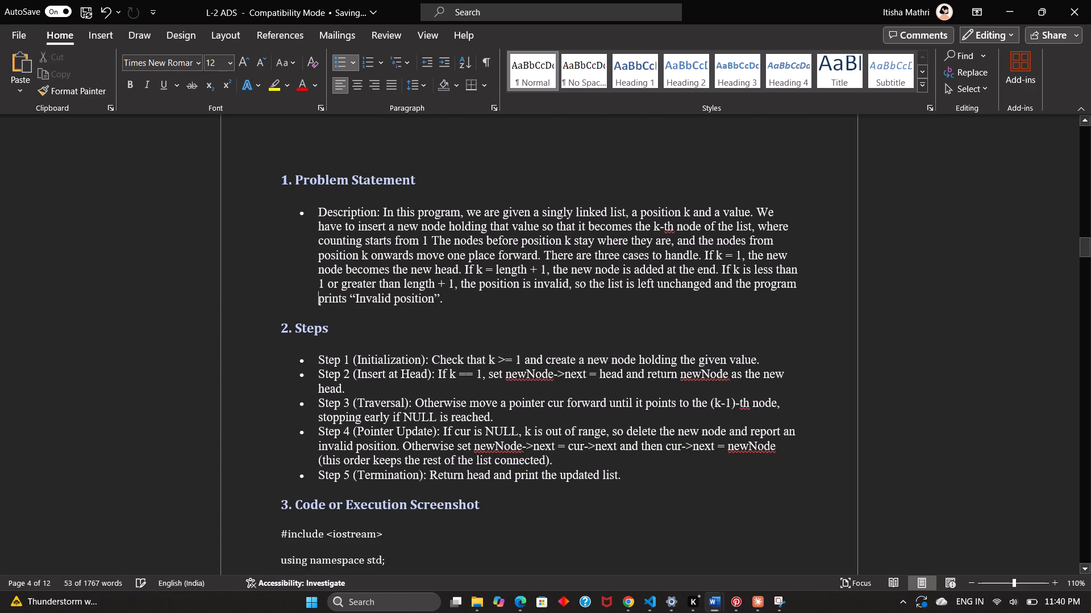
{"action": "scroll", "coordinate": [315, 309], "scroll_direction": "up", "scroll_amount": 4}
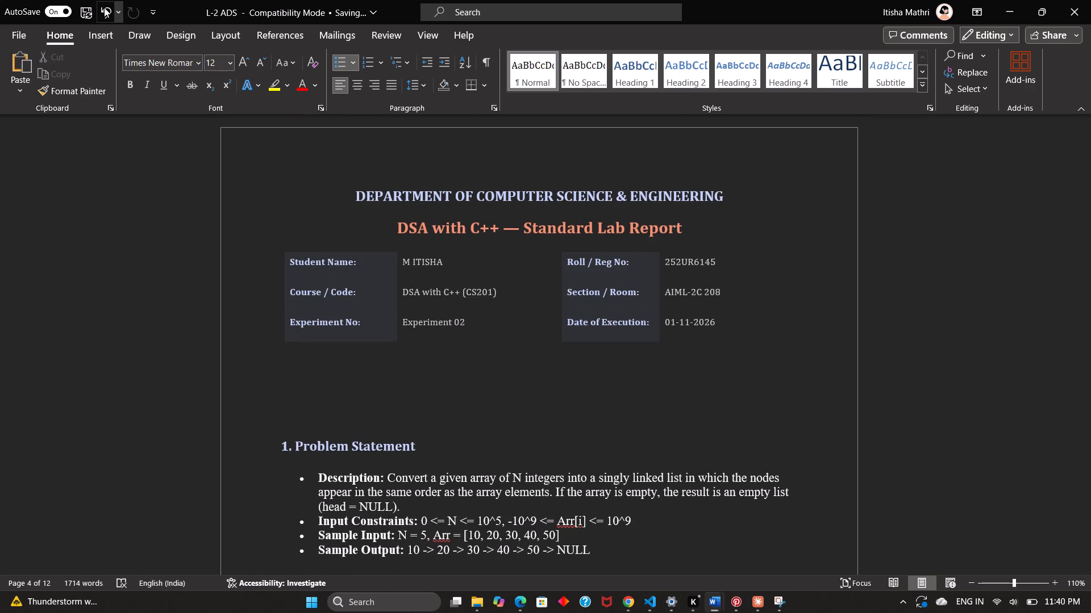
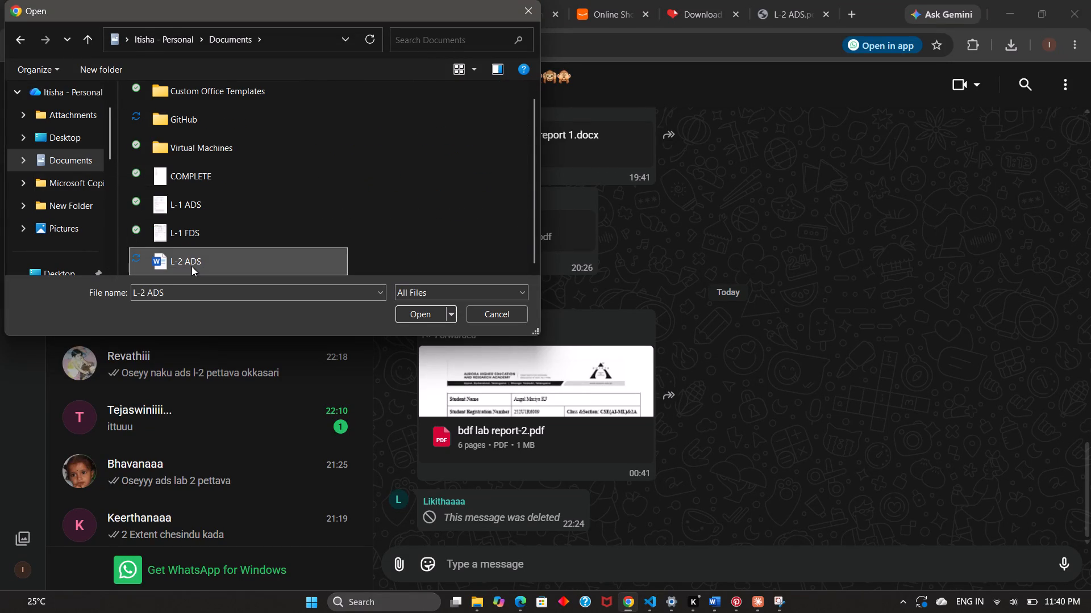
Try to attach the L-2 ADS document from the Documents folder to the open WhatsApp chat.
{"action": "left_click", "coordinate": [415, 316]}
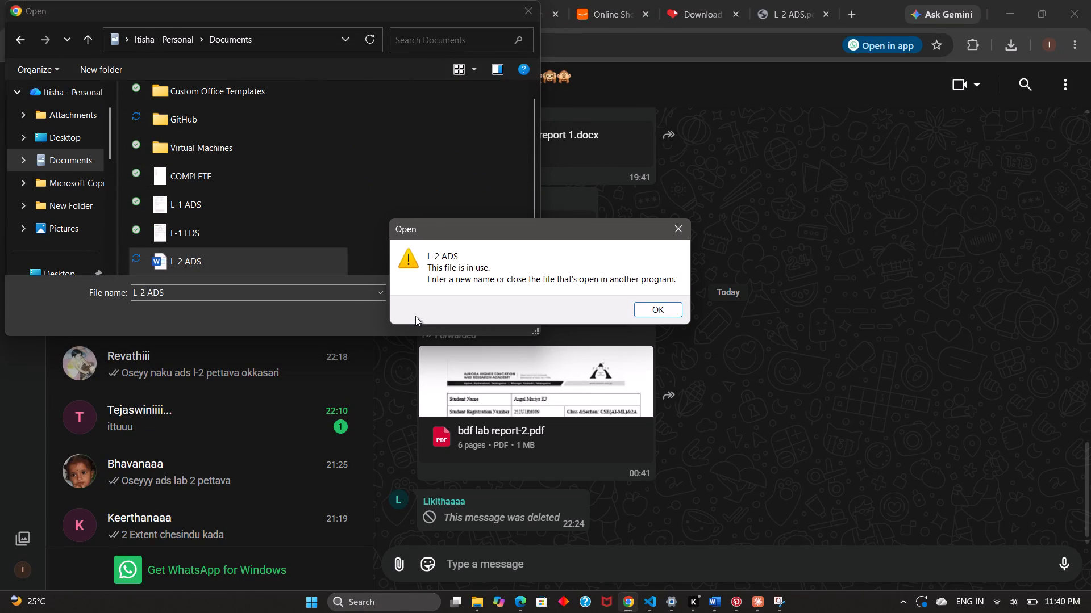
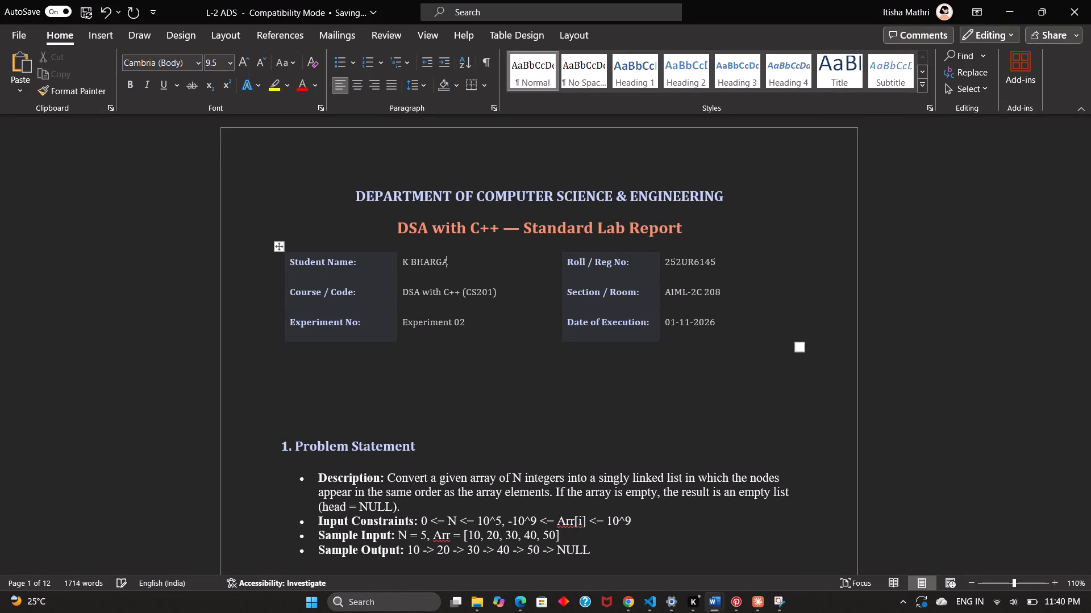
Finish entering the other student's name in the Student Name field of the report's header table.
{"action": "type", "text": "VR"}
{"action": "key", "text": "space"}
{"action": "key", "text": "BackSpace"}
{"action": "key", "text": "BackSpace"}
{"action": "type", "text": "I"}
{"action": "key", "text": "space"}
Replace the last two digits of the Roll / Reg No in the header table with the other student's digits.
{"action": "left_click", "coordinate": [736, 260]}
{"action": "key", "text": "BackSpace"}
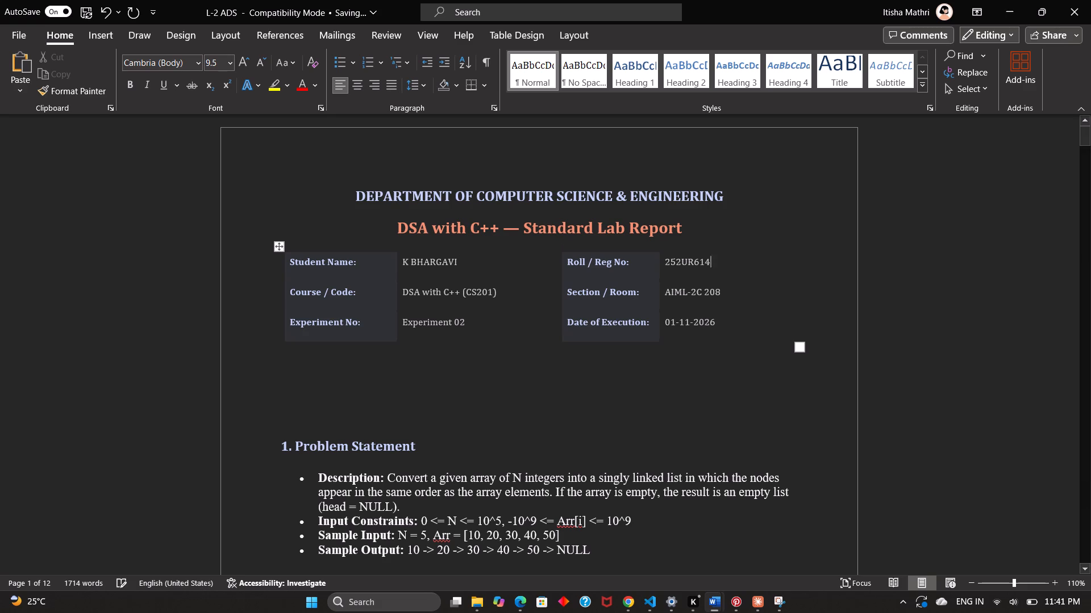
{"action": "key", "text": "BackSpace"}
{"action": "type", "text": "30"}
Select the first question's code execution screenshot under "Execution Output / Screenshot Placement" and bring up its picture options.
{"action": "scroll", "coordinate": [736, 260], "scroll_direction": "down", "scroll_amount": 1}
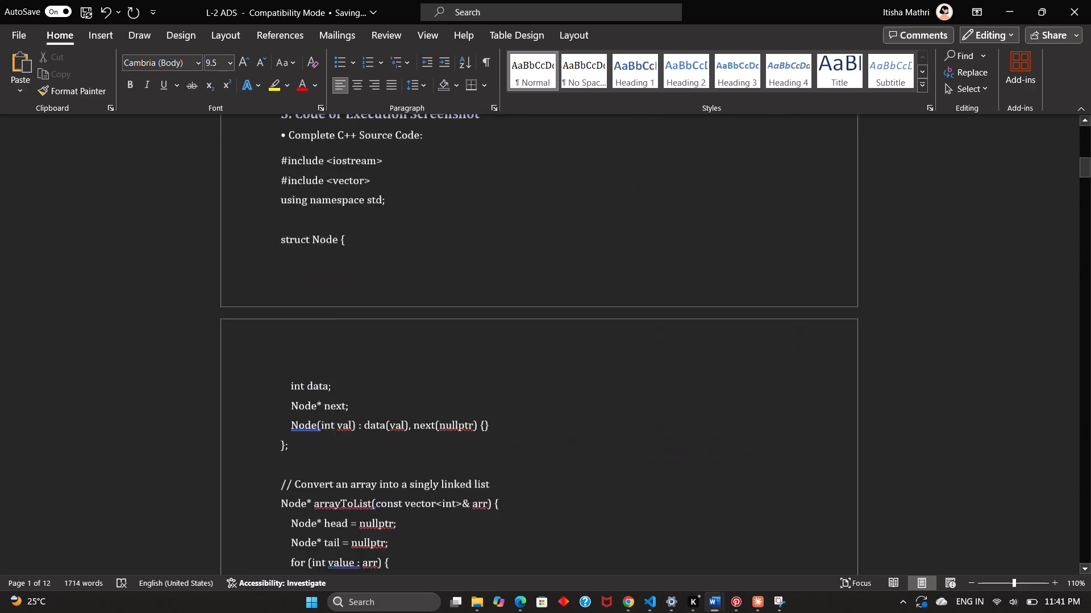
{"action": "scroll", "coordinate": [736, 260], "scroll_direction": "down", "scroll_amount": 2}
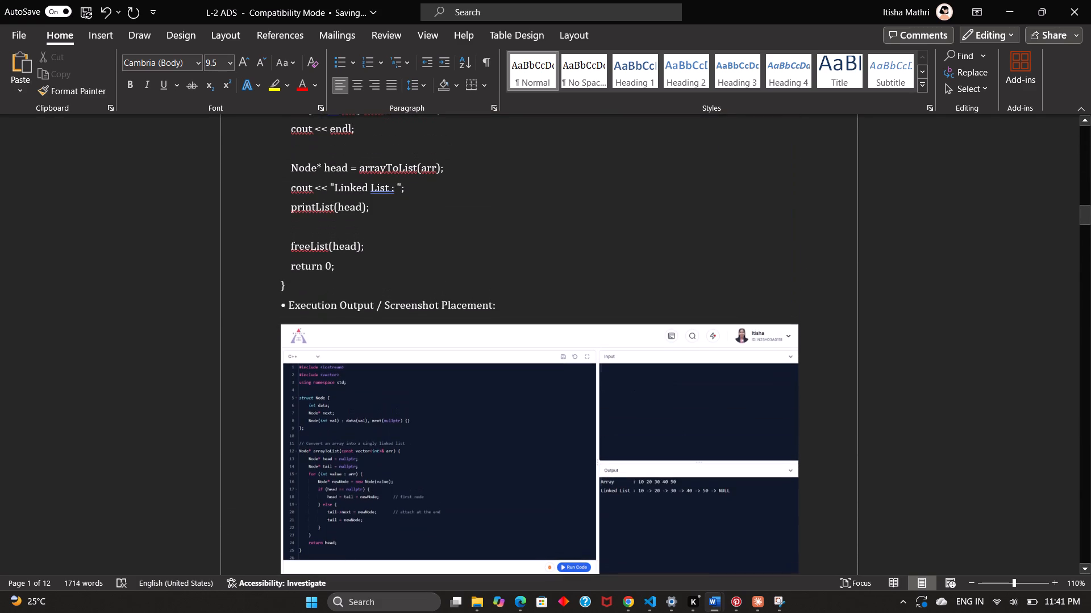
{"action": "left_click", "coordinate": [537, 401]}
{"action": "right_click", "coordinate": [537, 401]}
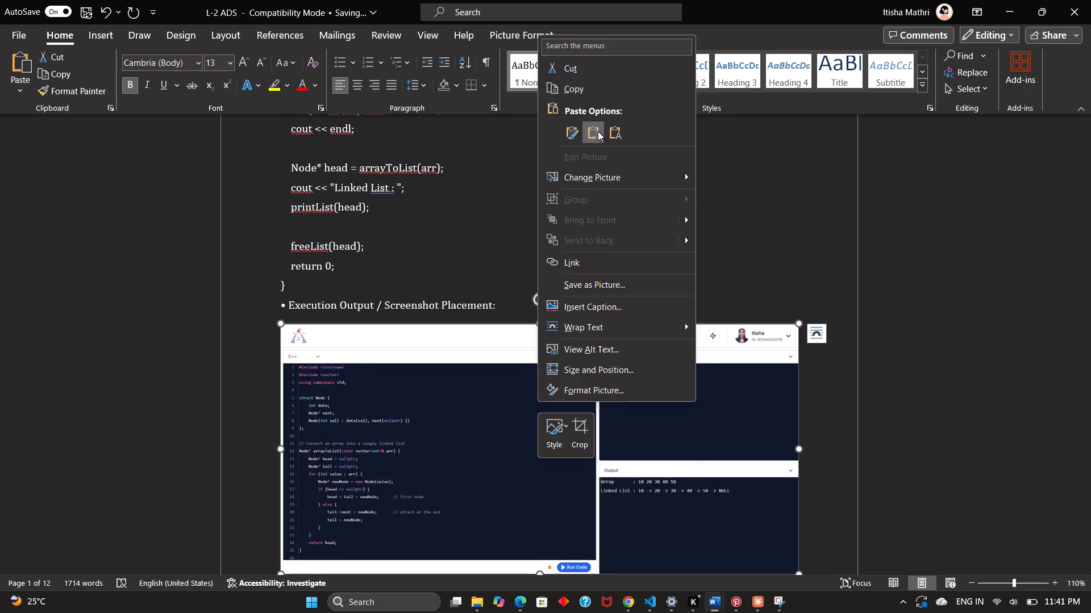
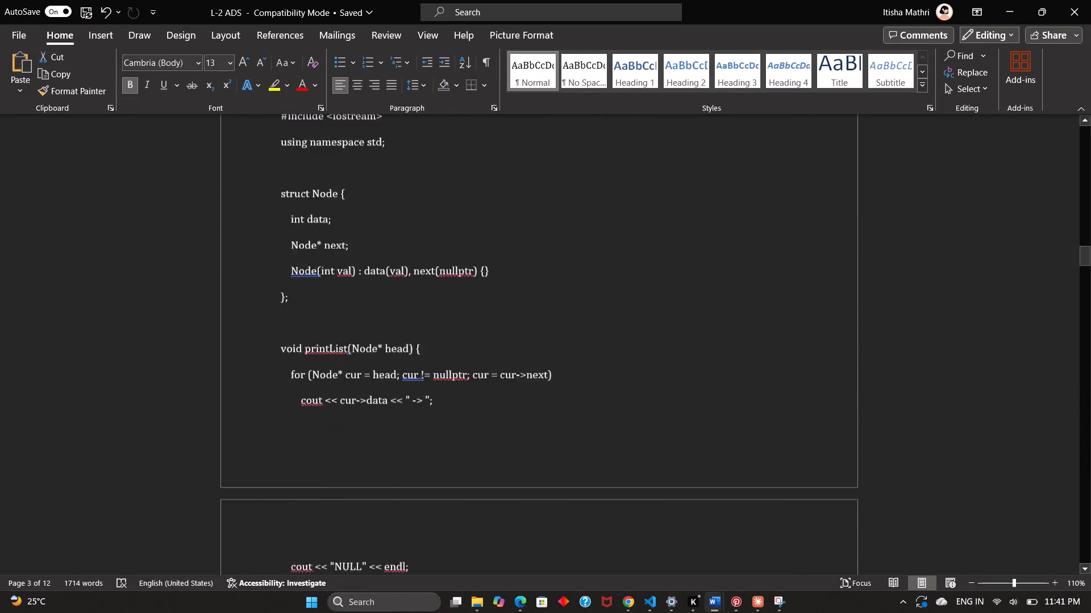
Select the second question's code-and-output screenshot above its "4. Conclusion" heading and open the picture's available actions.
{"action": "scroll", "coordinate": [703, 375], "scroll_direction": "up", "scroll_amount": 3}
{"action": "scroll", "coordinate": [703, 375], "scroll_direction": "down", "scroll_amount": 1}
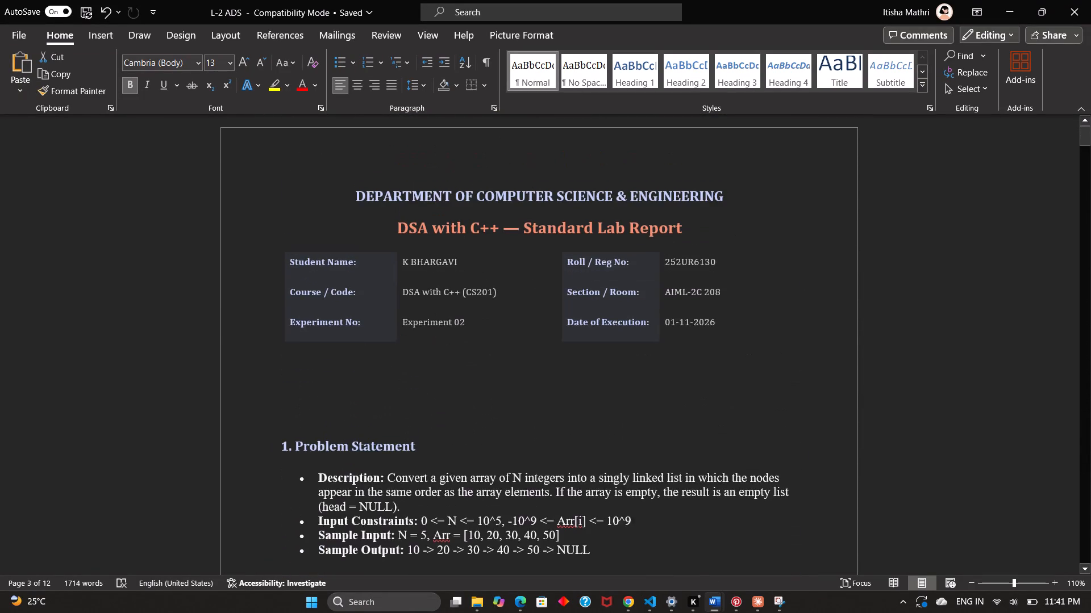
{"action": "scroll", "coordinate": [703, 375], "scroll_direction": "down", "scroll_amount": 1}
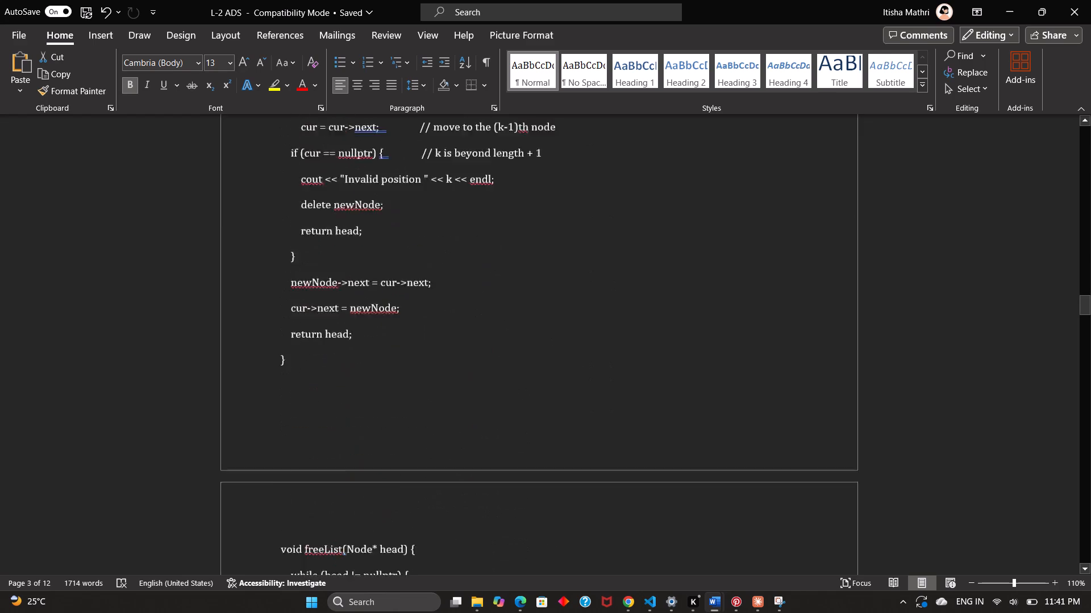
{"action": "scroll", "coordinate": [703, 375], "scroll_direction": "down", "scroll_amount": 1}
{"action": "left_click", "coordinate": [697, 343]}
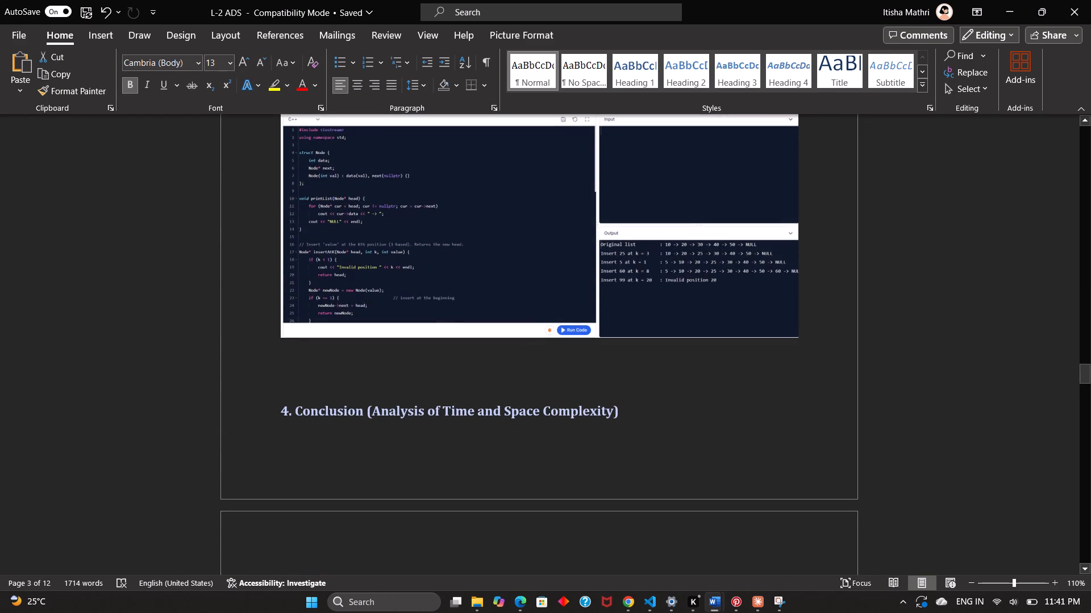
{"action": "left_click", "coordinate": [699, 287]}
{"action": "right_click", "coordinate": [699, 287]}
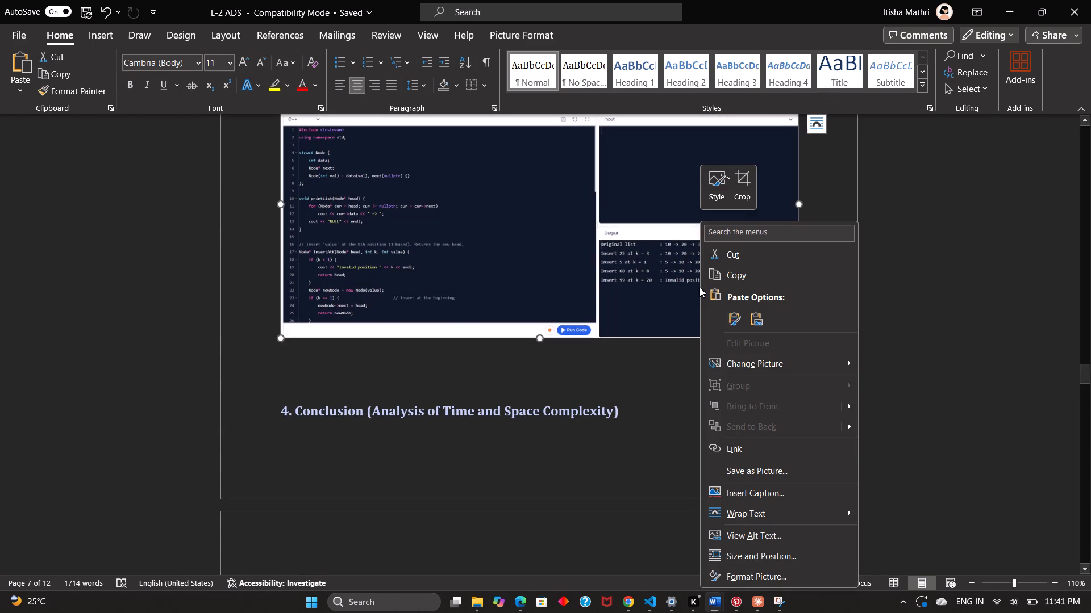
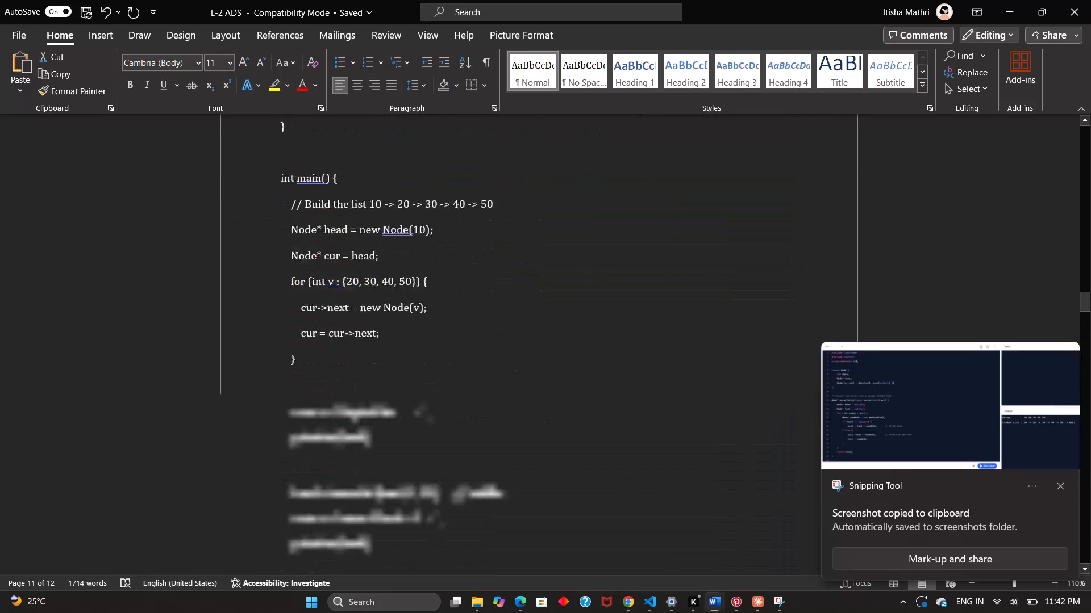
Replace the first question's screenshot under "Execution Output / Screenshot Placement" with the copied snip that omits the account header.
{"action": "scroll", "coordinate": [692, 393], "scroll_direction": "up", "scroll_amount": 3}
{"action": "scroll", "coordinate": [692, 393], "scroll_direction": "down", "scroll_amount": 1}
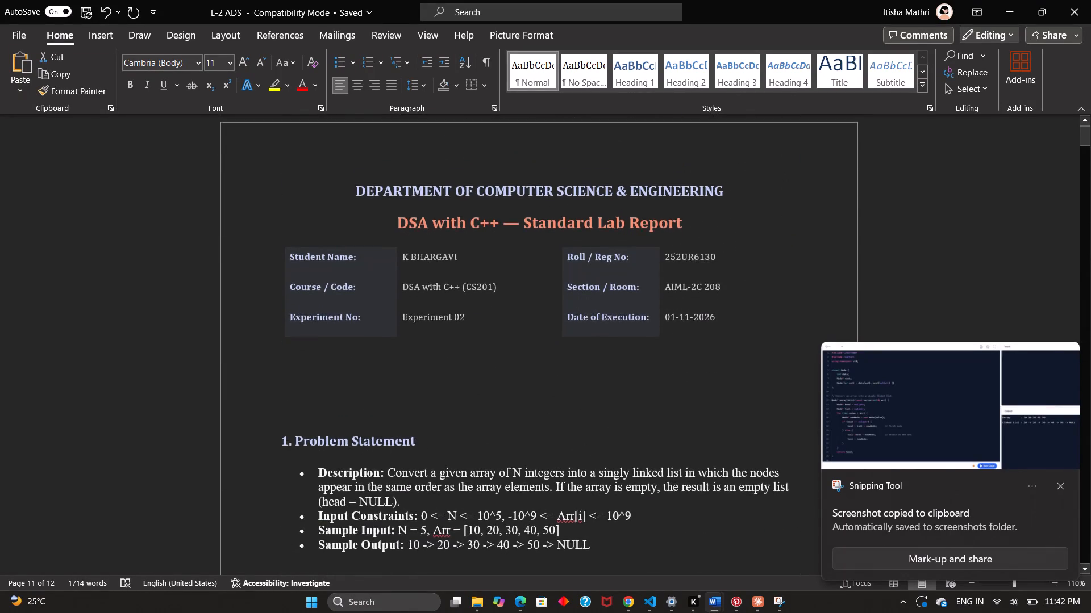
{"action": "scroll", "coordinate": [692, 393], "scroll_direction": "down", "scroll_amount": 1}
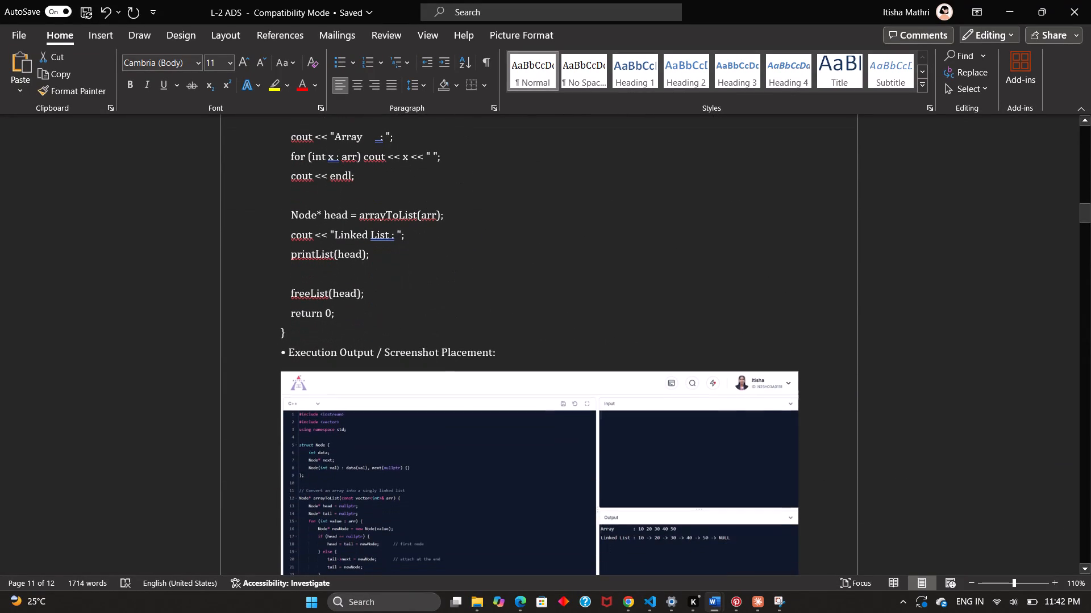
{"action": "left_click", "coordinate": [669, 426]}
{"action": "key", "text": "BackSpace"}
{"action": "key", "text": "ctrl+v"}
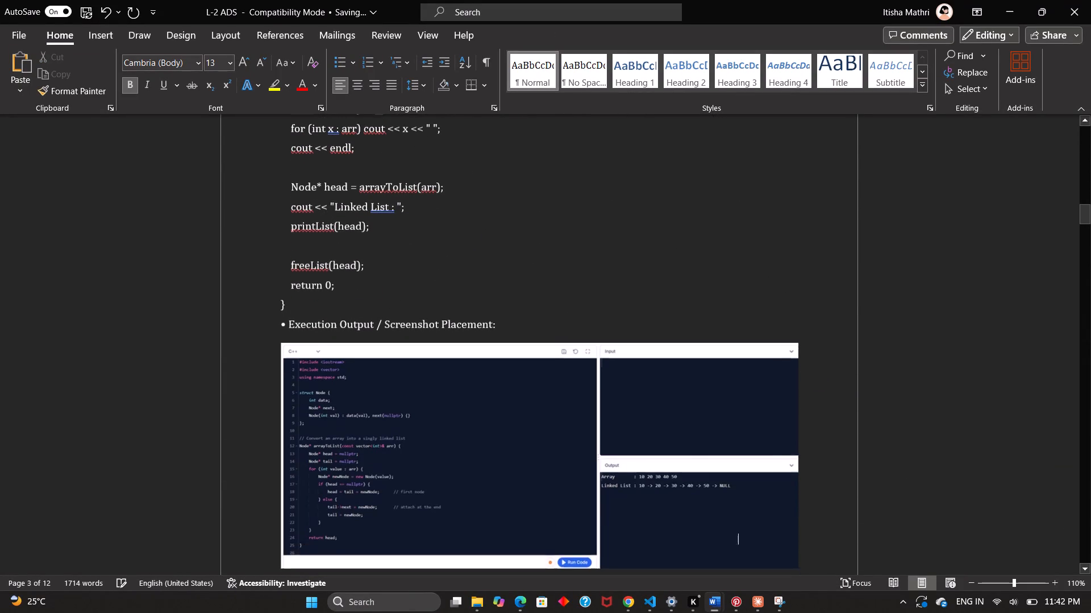
Check the second and third questions' pages, including the second question's code-and-output screenshot above its "4. Conclusion" heading.
{"action": "scroll", "coordinate": [669, 426], "scroll_direction": "down", "scroll_amount": 1}
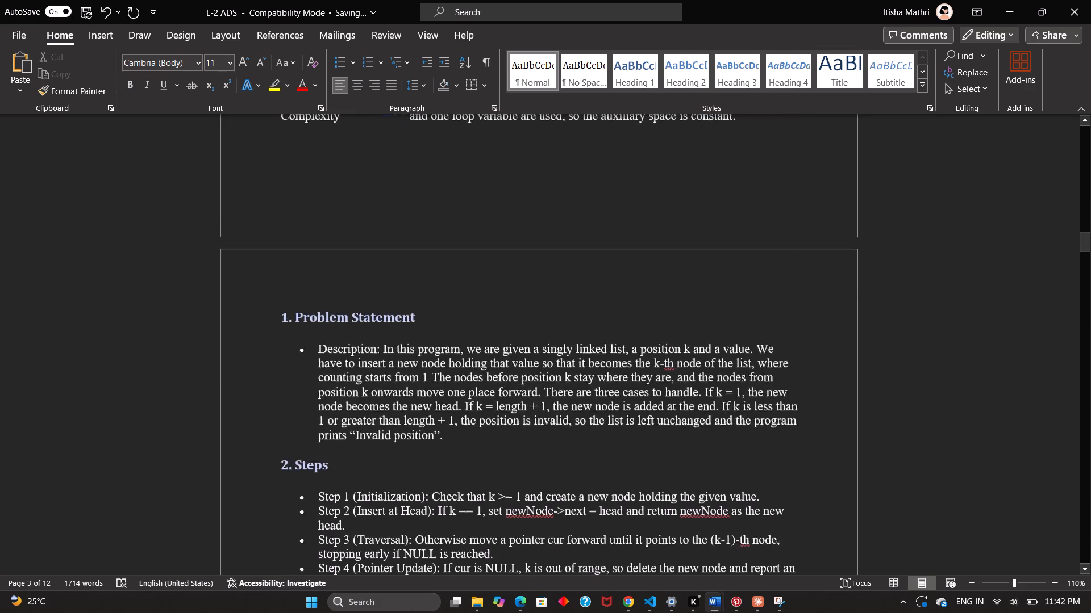
{"action": "scroll", "coordinate": [669, 426], "scroll_direction": "down", "scroll_amount": 2}
{"action": "scroll", "coordinate": [669, 426], "scroll_direction": "up", "scroll_amount": 1}
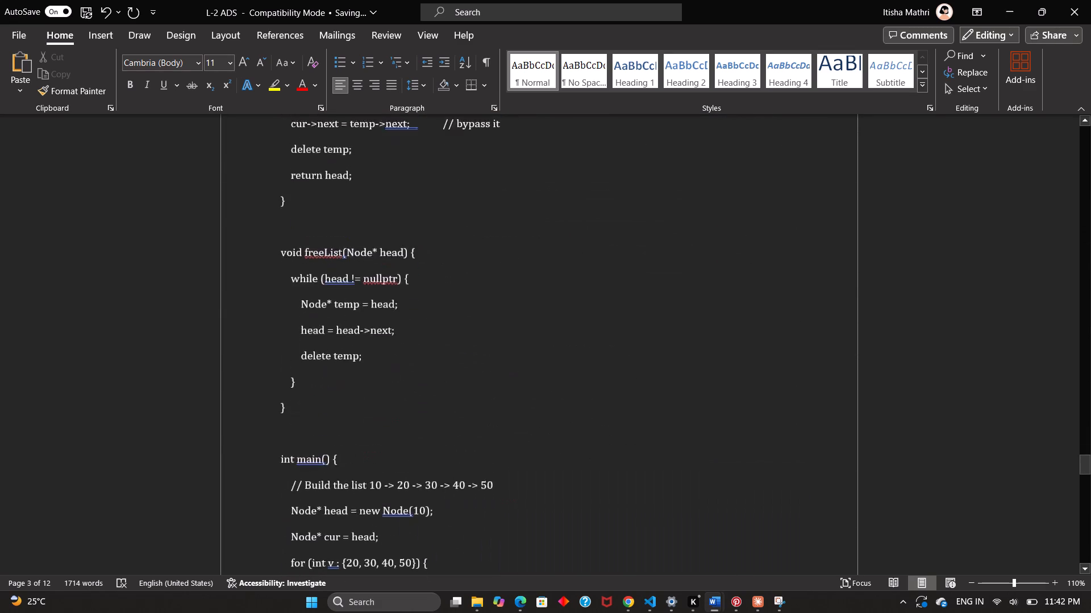
{"action": "scroll", "coordinate": [669, 426], "scroll_direction": "up", "scroll_amount": 2}
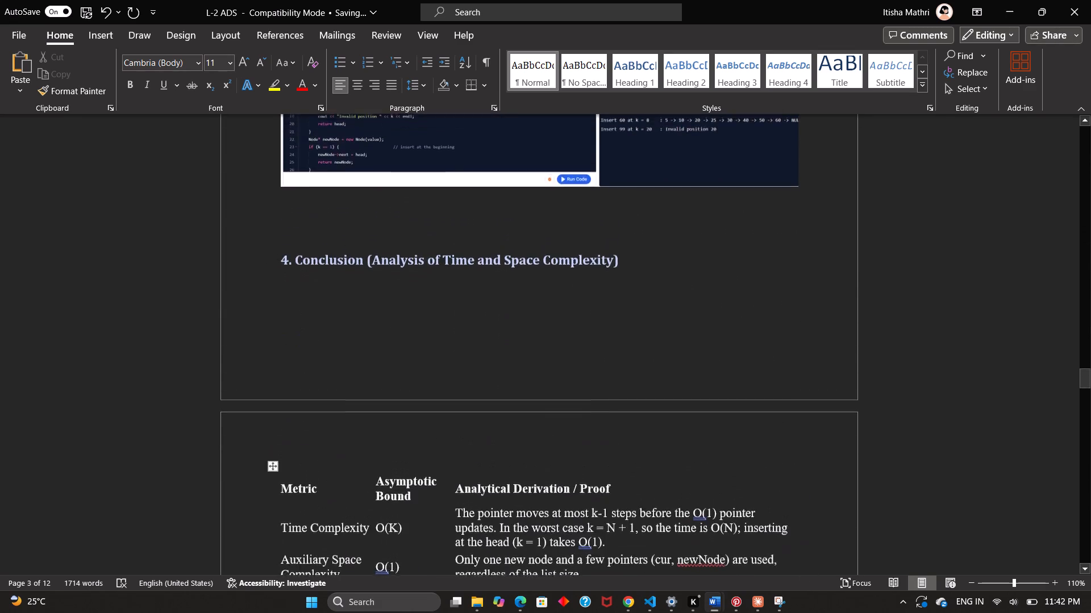
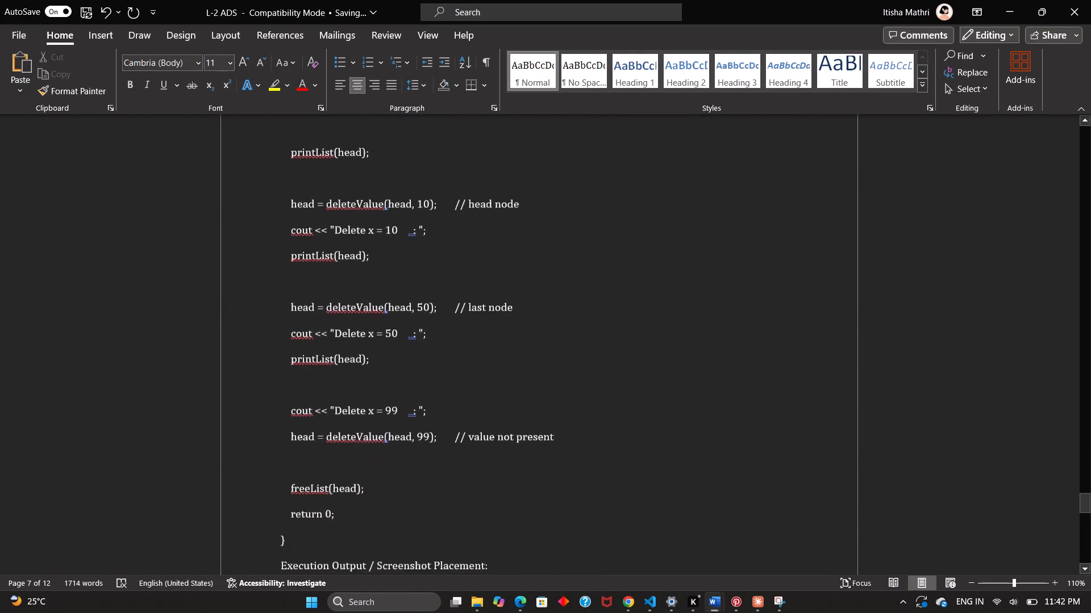
Select the third question's code-and-output screenshot below "Execution Output / Screenshot Placement:" and choose an action for the picture.
{"action": "scroll", "coordinate": [772, 547], "scroll_direction": "down", "scroll_amount": 1}
{"action": "right_click", "coordinate": [772, 547]}
{"action": "left_click", "coordinate": [690, 503]}
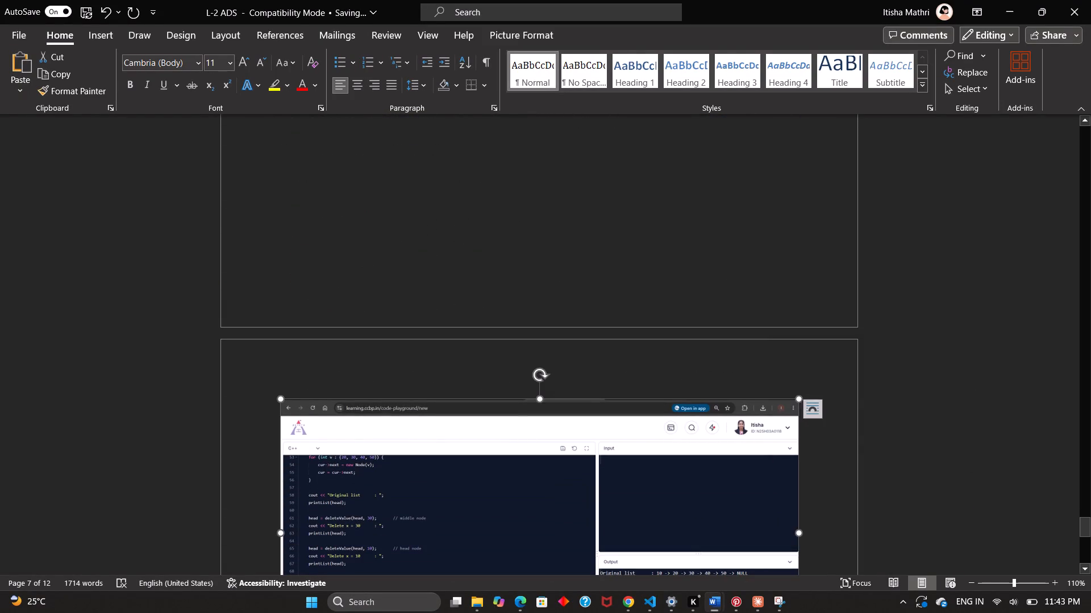
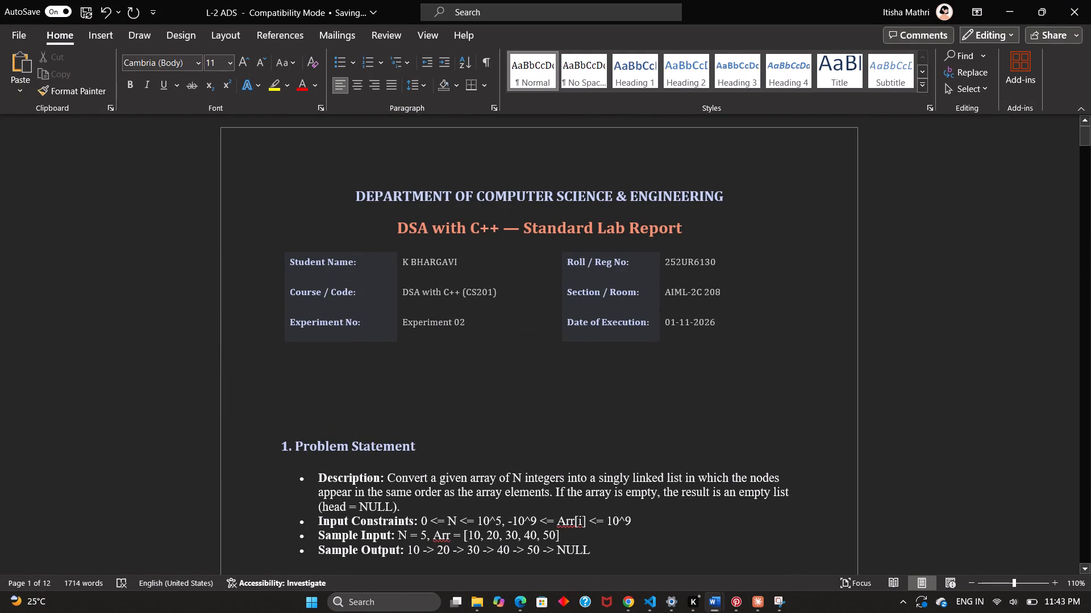
Open the L-2 ADS document's file name and save location details.
{"action": "left_click", "coordinate": [274, 0]}
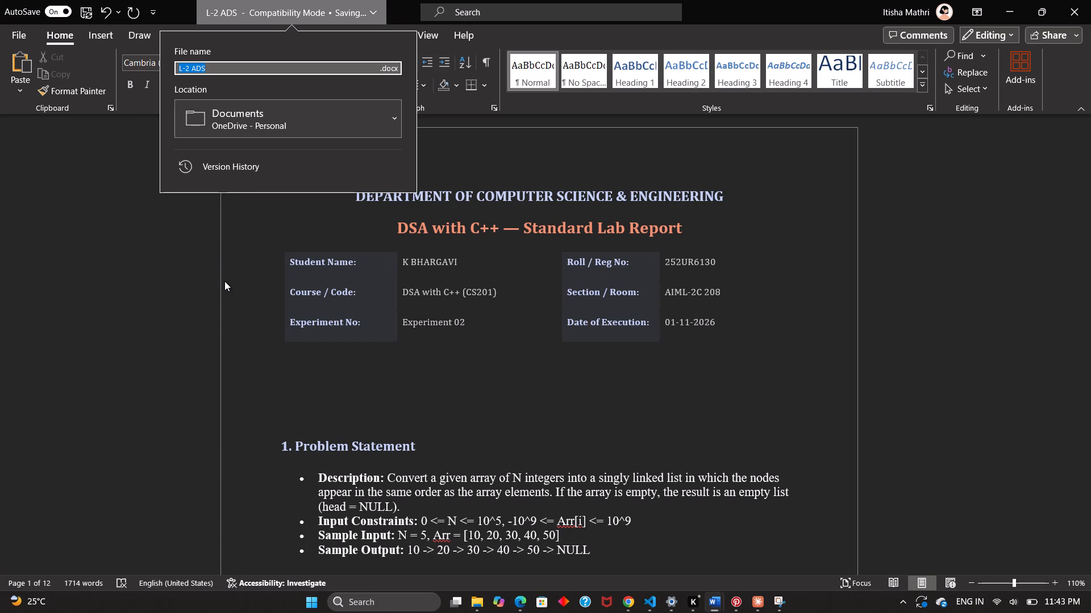
Rename the L-2 ADS report file as "ADS L 2".
{"action": "key", "text": "BackSpace"}
{"action": "type", "text": "ADS"}
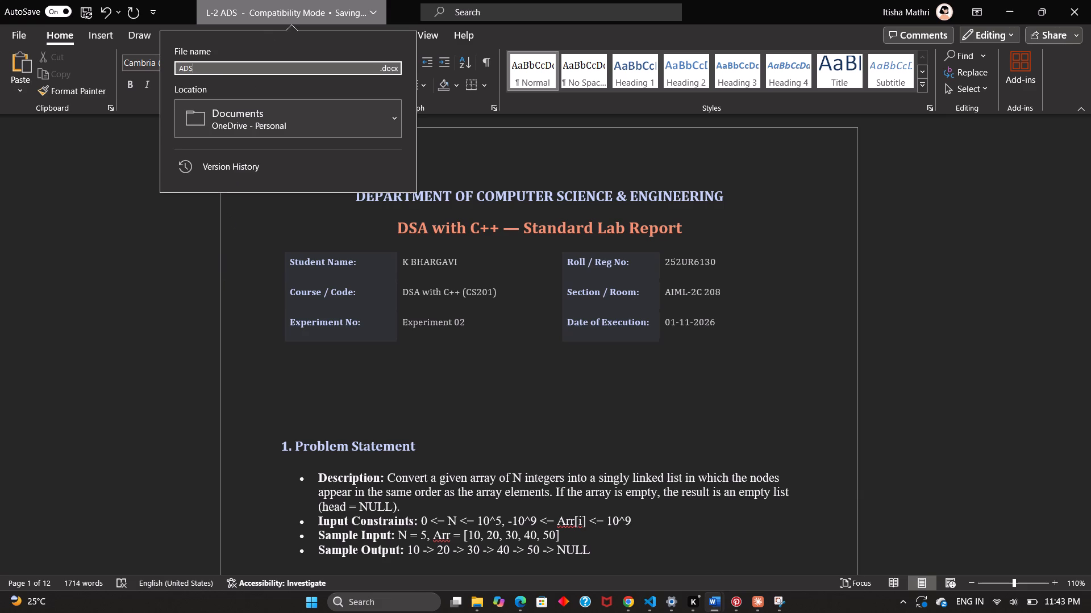
{"action": "key", "text": "space"}
{"action": "key", "text": "l"}
{"action": "key", "text": "space"}
{"action": "type", "text": "2\\"}
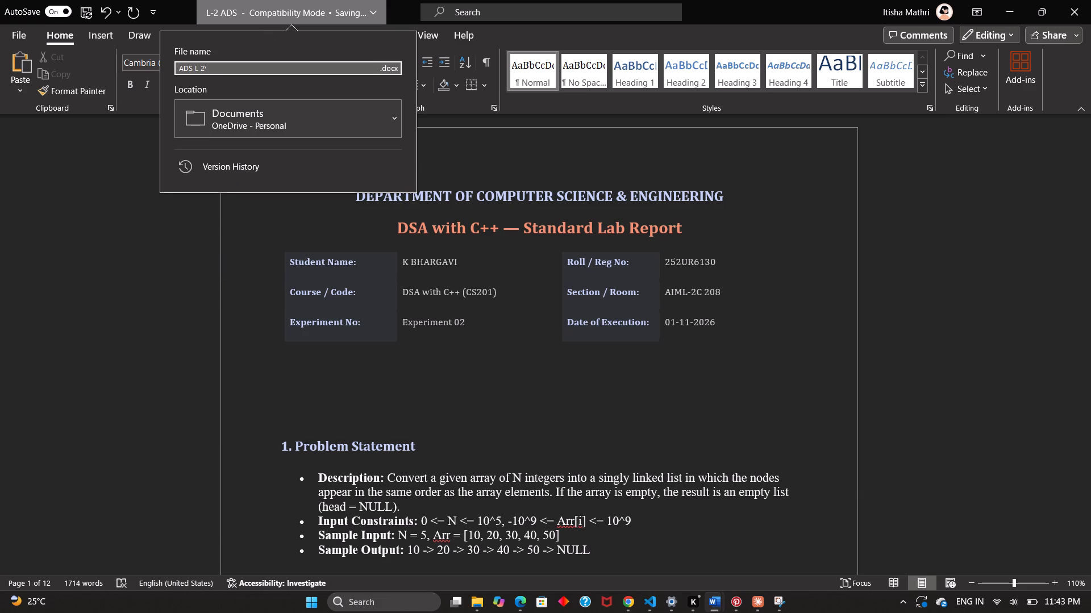
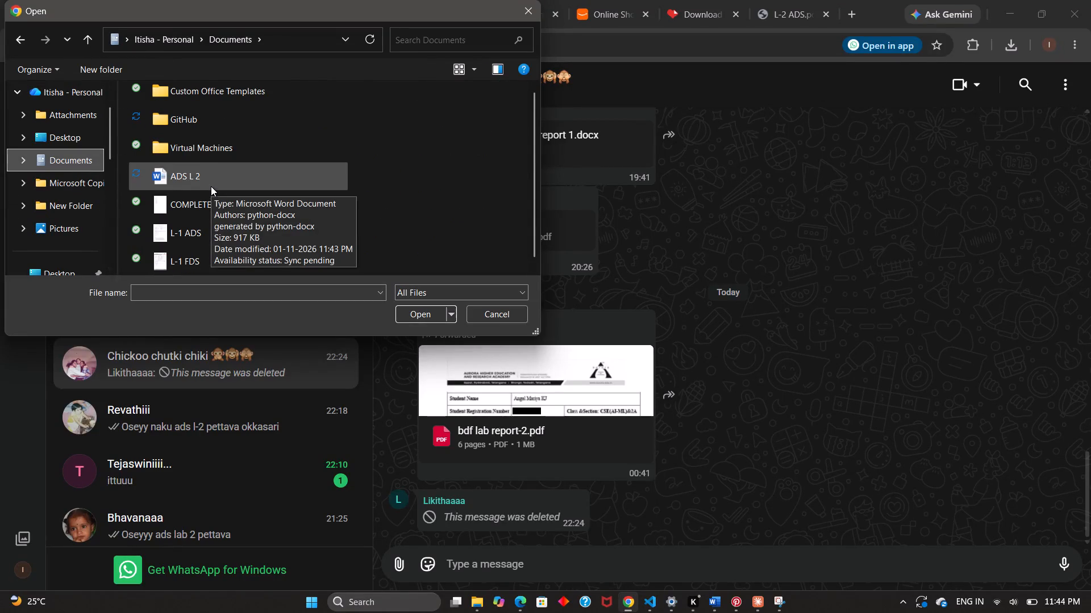
Select the Word document "ADS L 2" in the Documents folder as the attachment for the open WhatsApp chat.
{"action": "scroll", "coordinate": [211, 186], "scroll_direction": "down", "scroll_amount": 1}
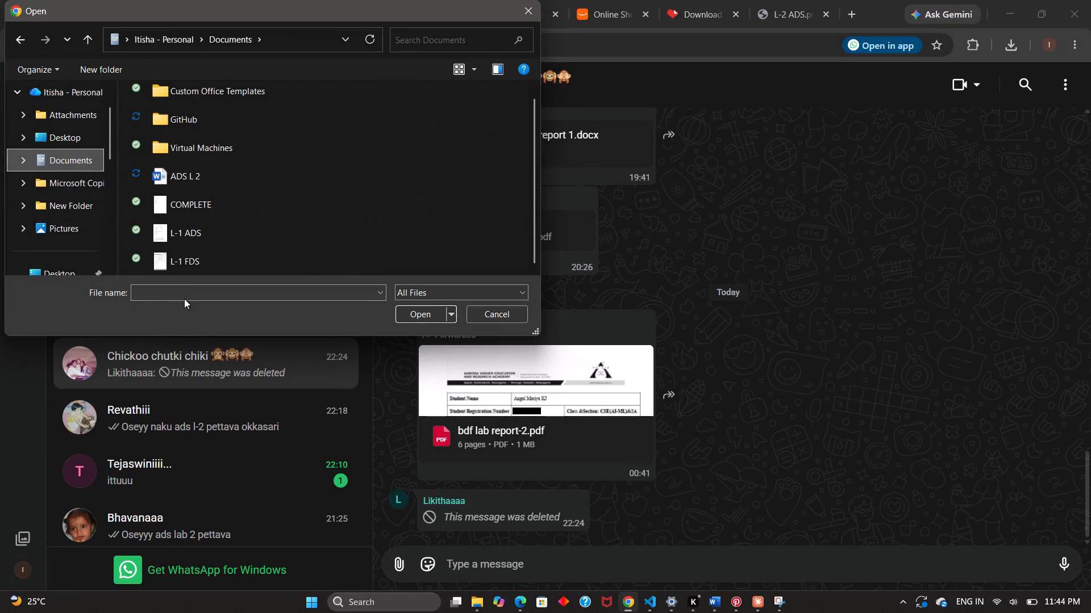
{"action": "left_click", "coordinate": [184, 294]}
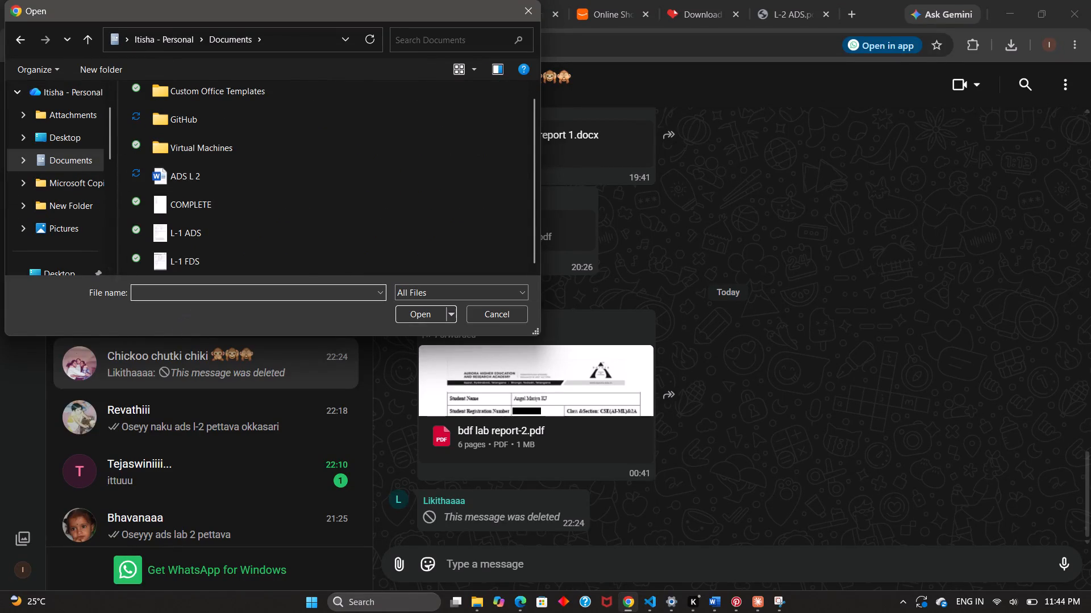
{"action": "left_click", "coordinate": [214, 174]}
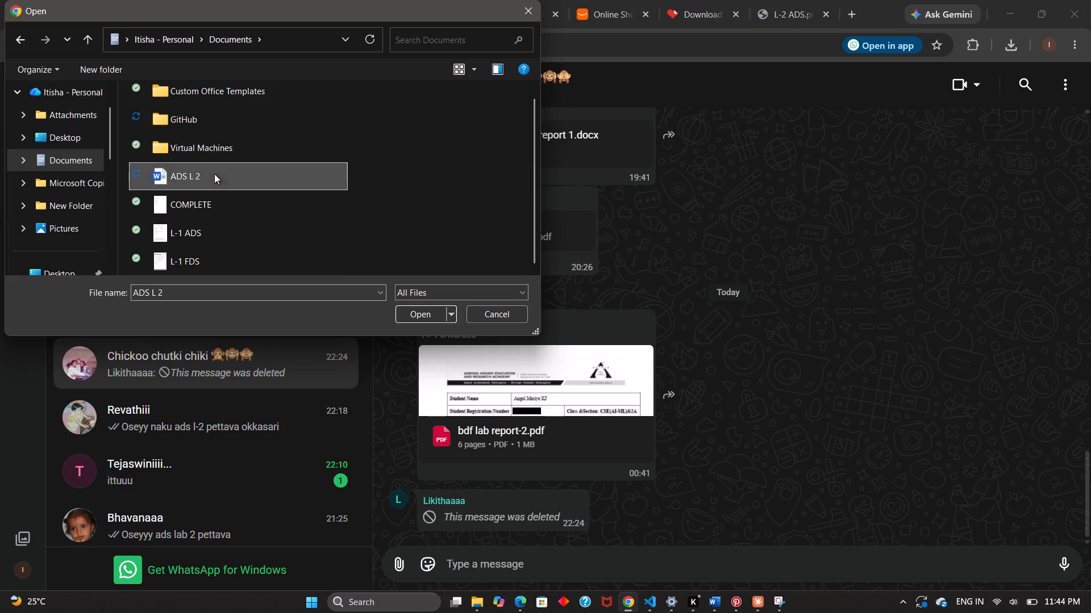
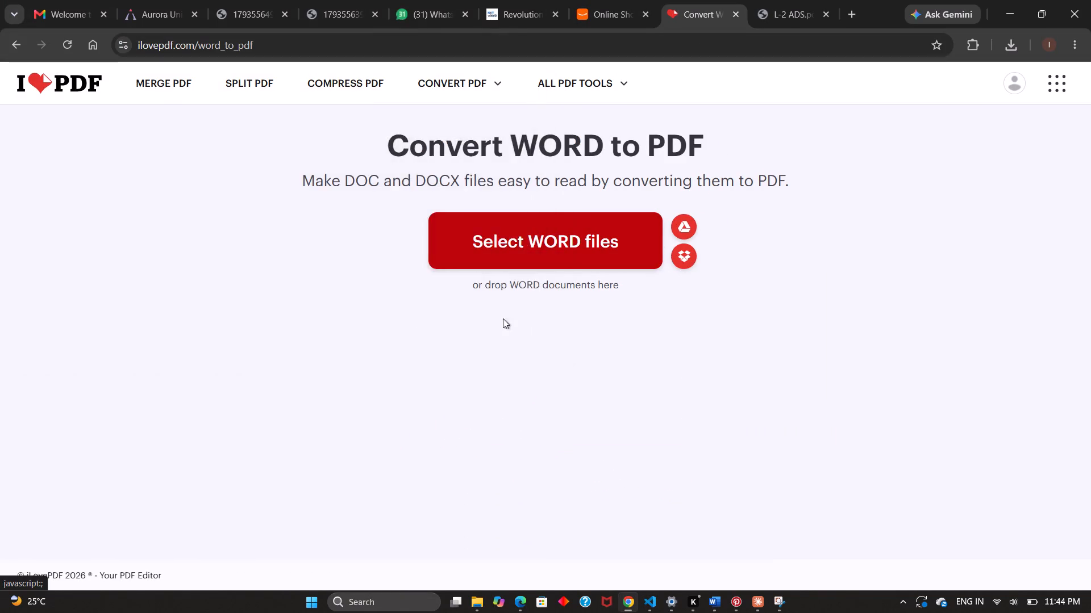
Convert the ADS L 2 Word file to PDF.
{"action": "left_click", "coordinate": [884, 549]}
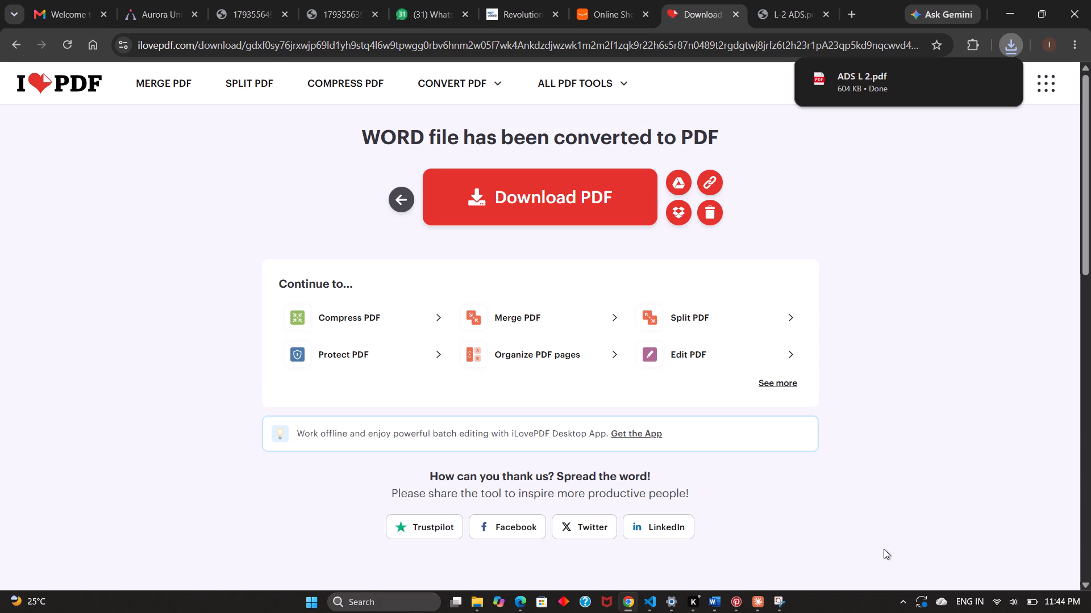
Open the downloaded ADS L 2.pdf and check its problem statements, steps and code sections.
{"action": "left_click", "coordinate": [896, 87]}
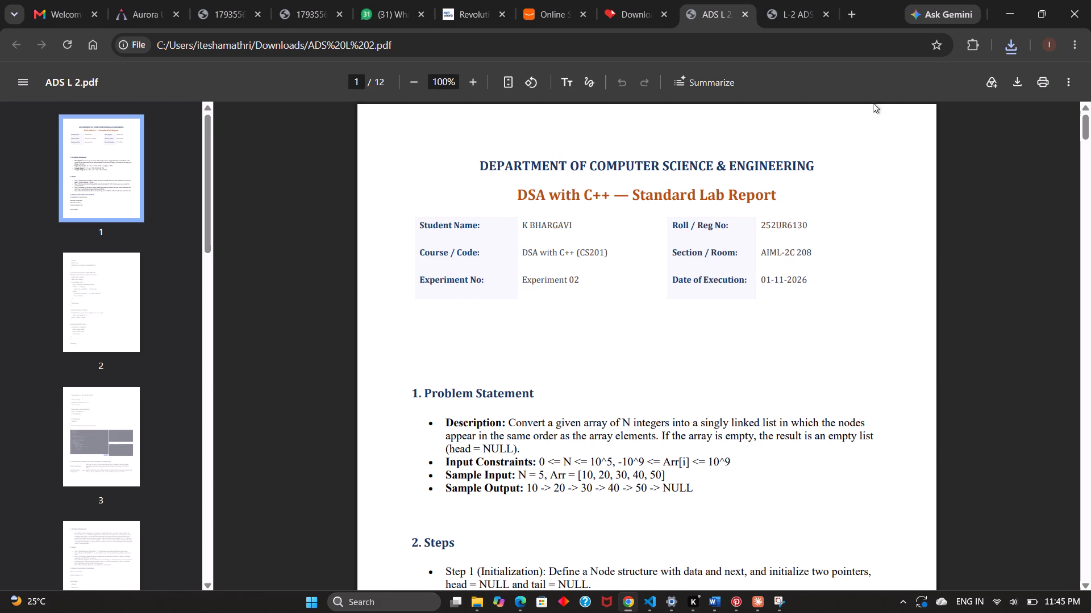
{"action": "scroll", "coordinate": [774, 286], "scroll_direction": "down", "scroll_amount": 2}
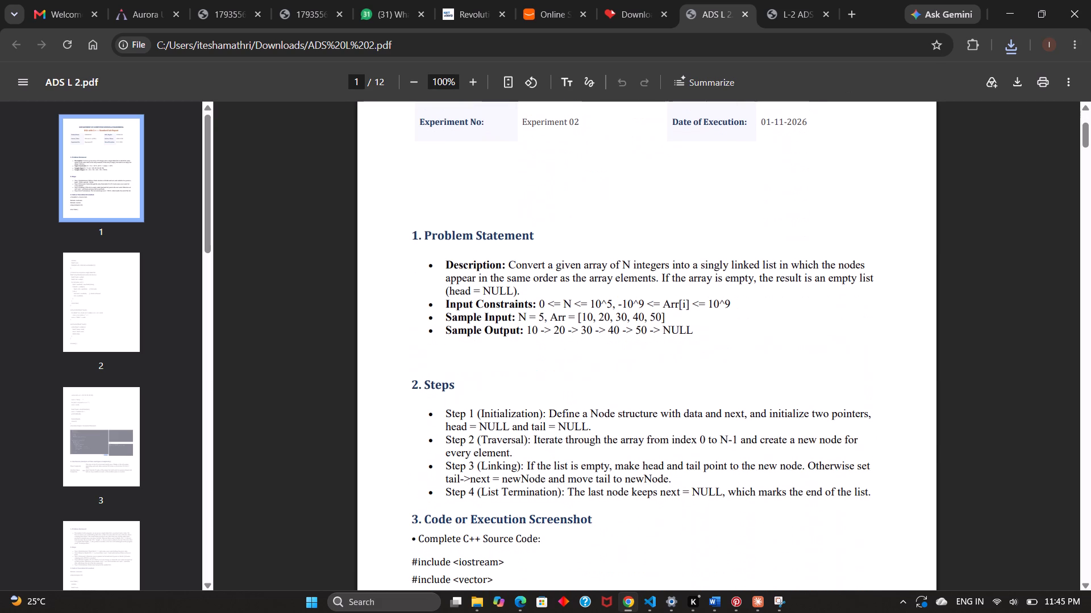
{"action": "scroll", "coordinate": [774, 286], "scroll_direction": "down", "scroll_amount": 1}
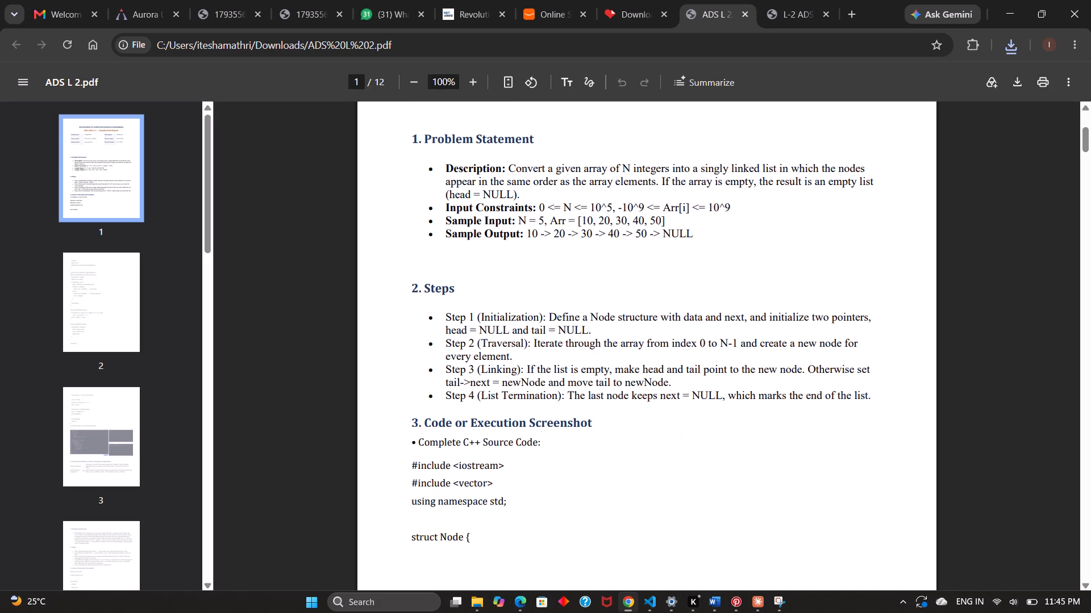
{"action": "scroll", "coordinate": [774, 286], "scroll_direction": "down", "scroll_amount": 10}
{"action": "scroll", "coordinate": [774, 286], "scroll_direction": "up", "scroll_amount": 6}
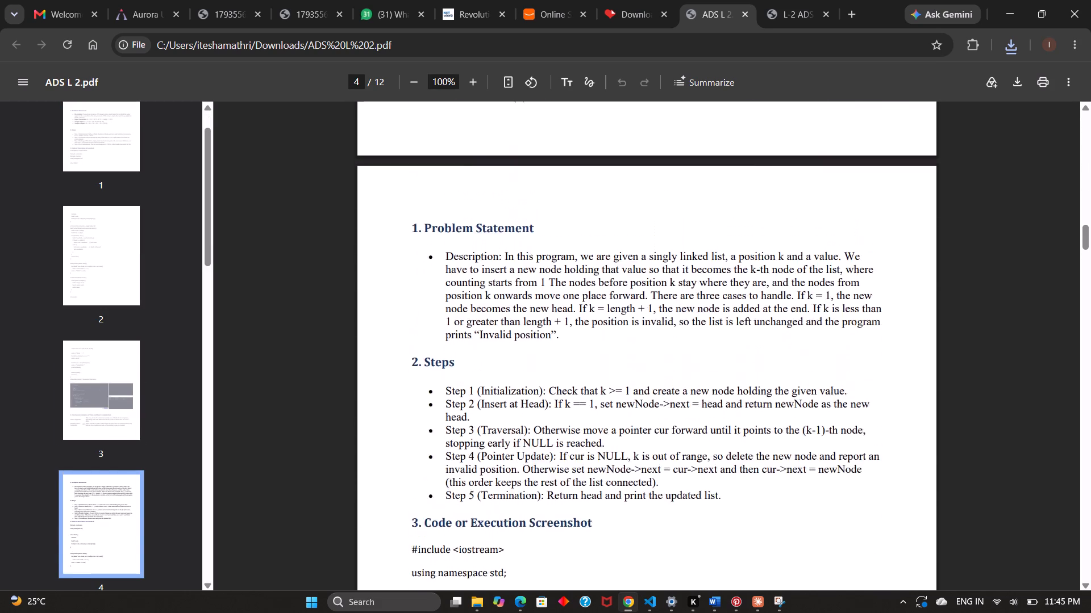
{"action": "scroll", "coordinate": [774, 286], "scroll_direction": "up", "scroll_amount": 19}
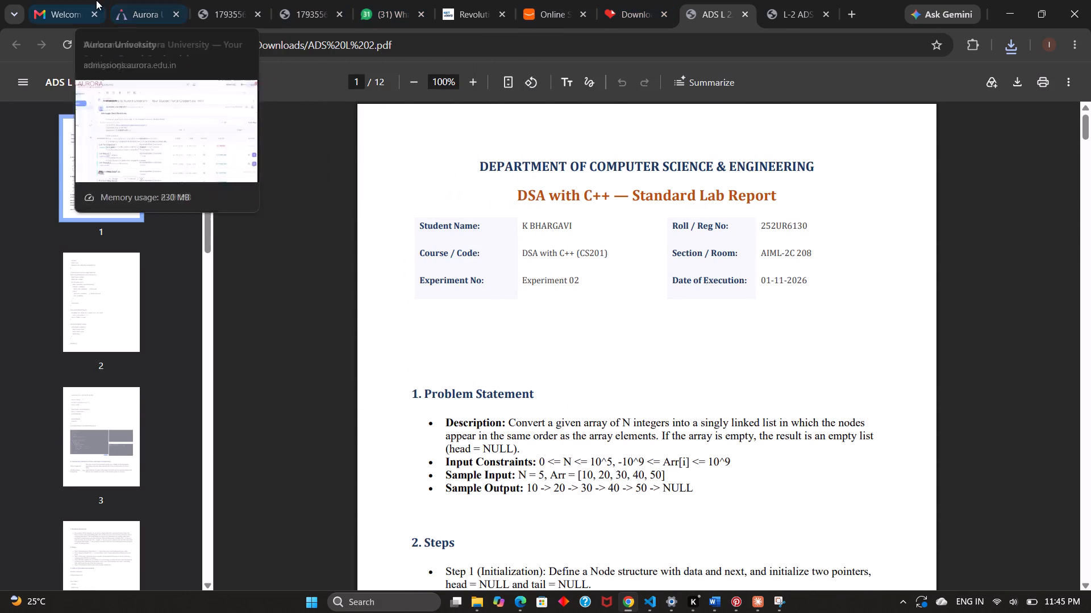
Switch to the Aurora assessments page, leave Advanced Data Structures and open the Backend Development Fundamentals assessments.
{"action": "left_click", "coordinate": [178, 4]}
{"action": "left_click", "coordinate": [140, 0]}
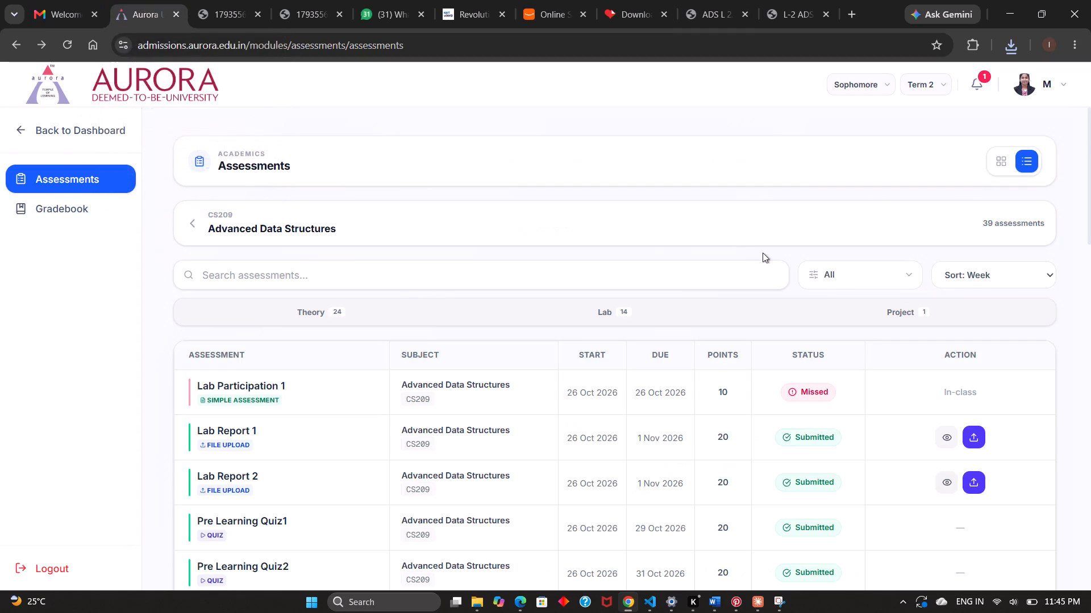
{"action": "scroll", "coordinate": [951, 404], "scroll_direction": "up", "scroll_amount": 6}
{"action": "key", "text": "ctrl+r"}
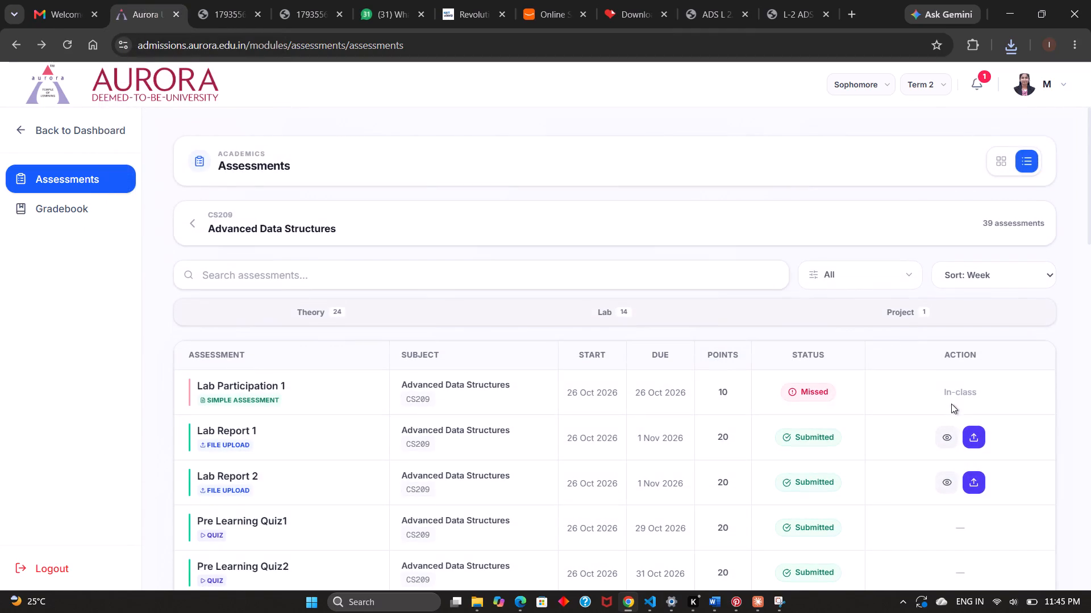
{"action": "left_click", "coordinate": [190, 223]}
{"action": "scroll", "coordinate": [572, 366], "scroll_direction": "down", "scroll_amount": 1}
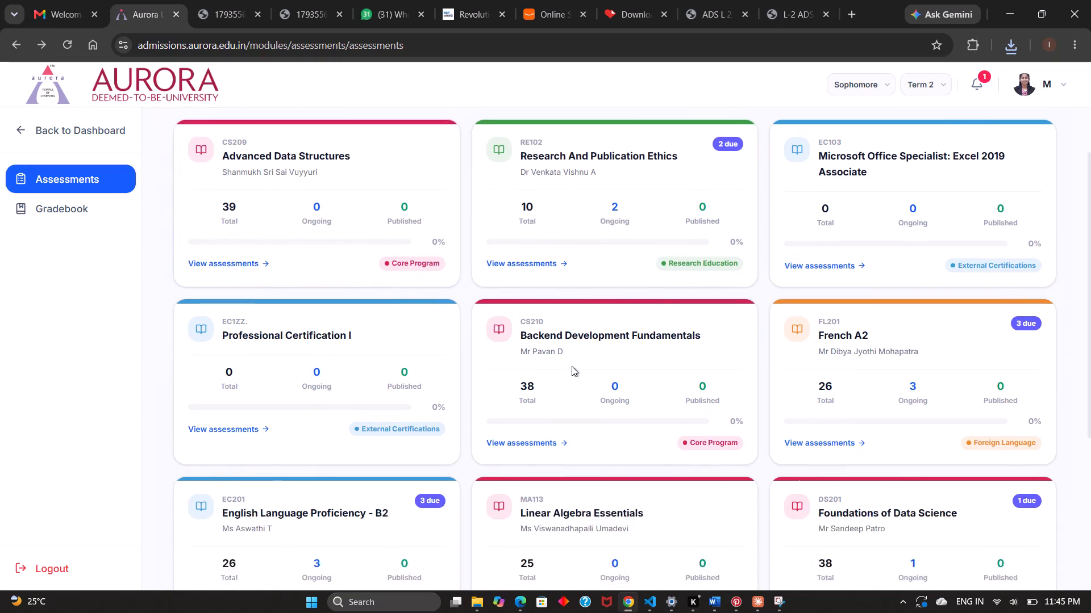
{"action": "scroll", "coordinate": [572, 366], "scroll_direction": "down", "scroll_amount": 1}
{"action": "left_click", "coordinate": [534, 421]}
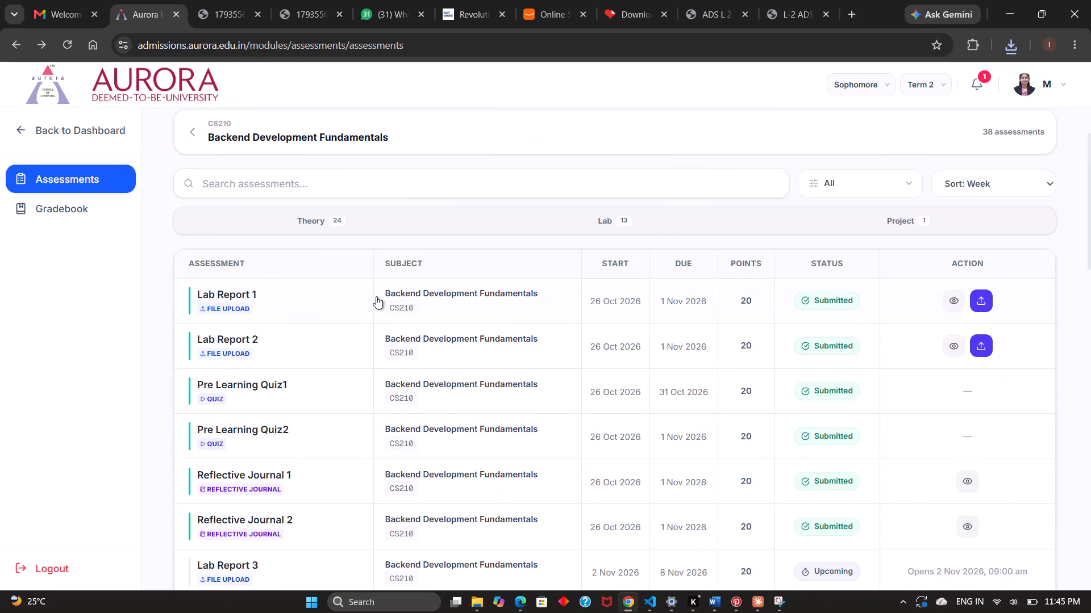
Open the submitted Lab Report 1 file of Backend Development Fundamentals and check its header details and screenshots.
{"action": "left_click", "coordinate": [949, 298]}
{"action": "scroll", "coordinate": [949, 298], "scroll_direction": "down", "scroll_amount": 4}
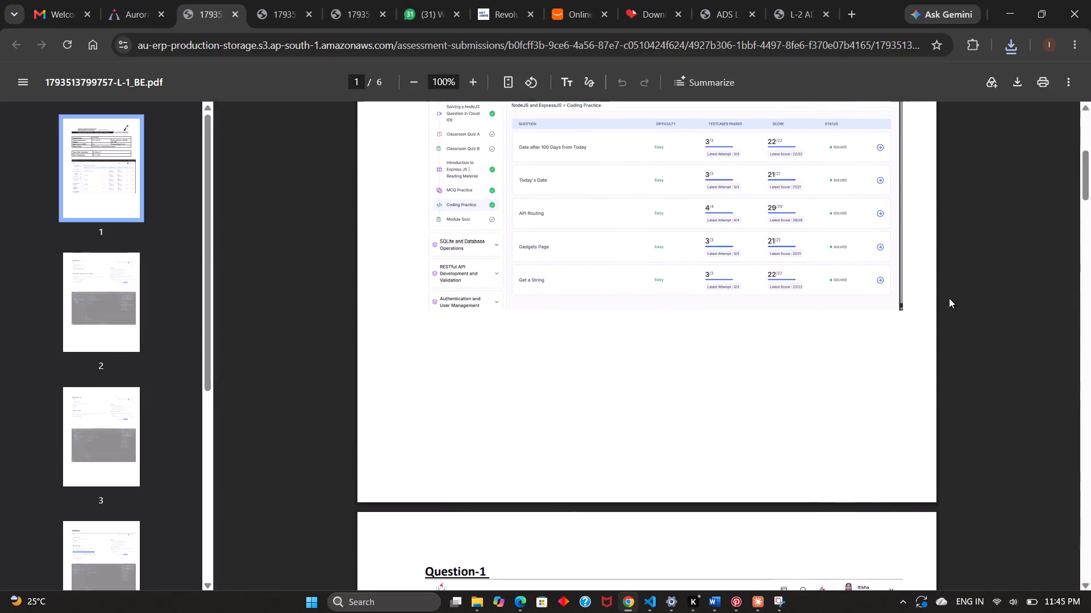
{"action": "scroll", "coordinate": [949, 298], "scroll_direction": "down", "scroll_amount": 4}
{"action": "scroll", "coordinate": [949, 298], "scroll_direction": "up", "scroll_amount": 5}
{"action": "scroll", "coordinate": [949, 298], "scroll_direction": "down", "scroll_amount": 1}
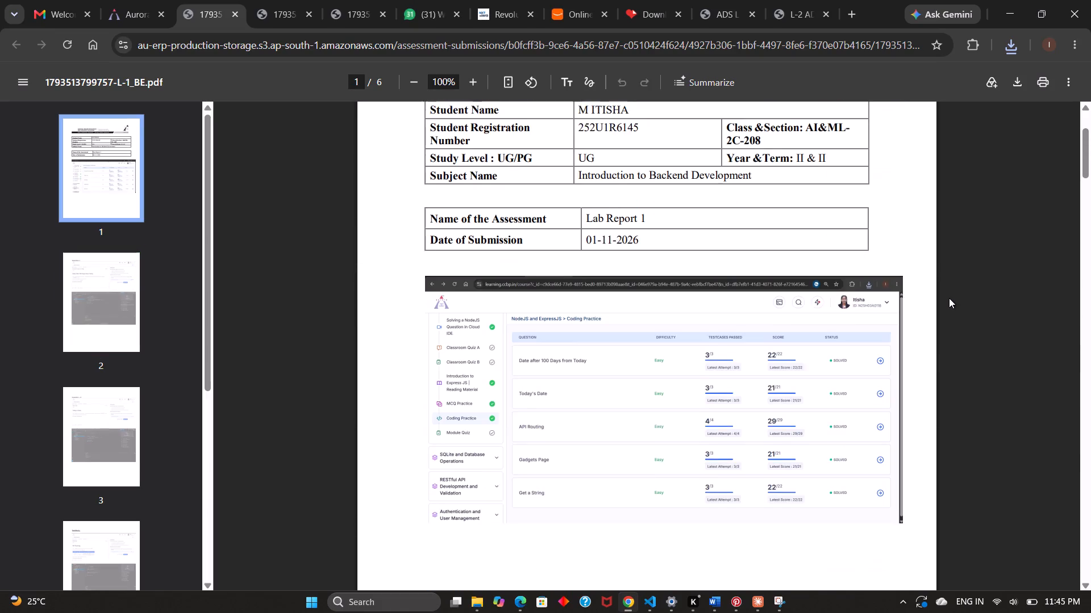
{"action": "scroll", "coordinate": [949, 298], "scroll_direction": "down", "scroll_amount": 1}
{"action": "scroll", "coordinate": [949, 298], "scroll_direction": "up", "scroll_amount": 11}
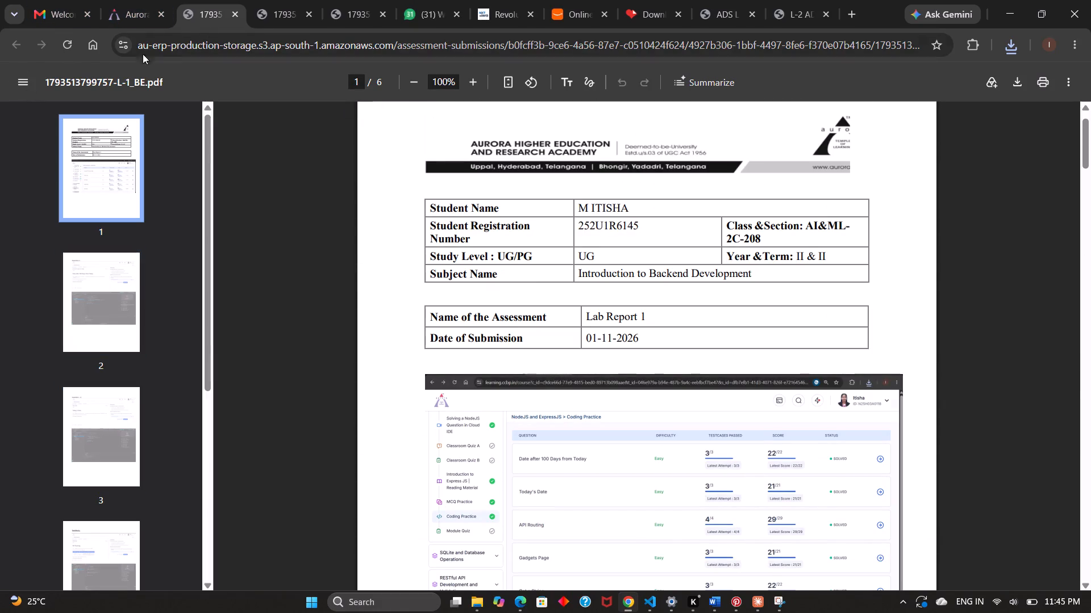
{"action": "scroll", "coordinate": [101, 49], "scroll_direction": "right", "scroll_amount": 15}
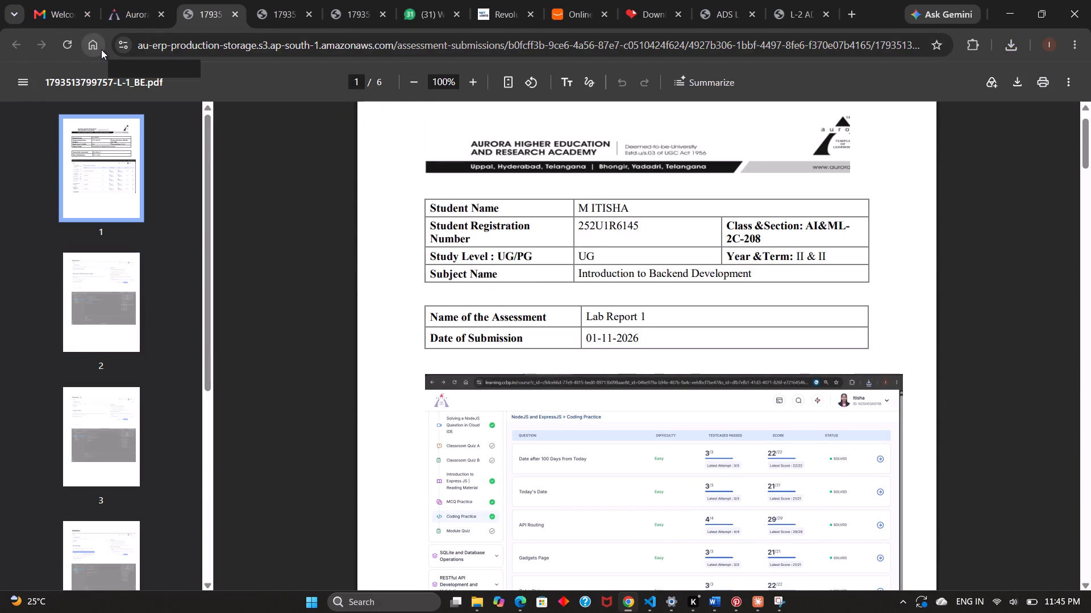
{"action": "scroll", "coordinate": [101, 49], "scroll_direction": "right", "scroll_amount": 20}
{"action": "scroll", "coordinate": [101, 49], "scroll_direction": "right", "scroll_amount": 5}
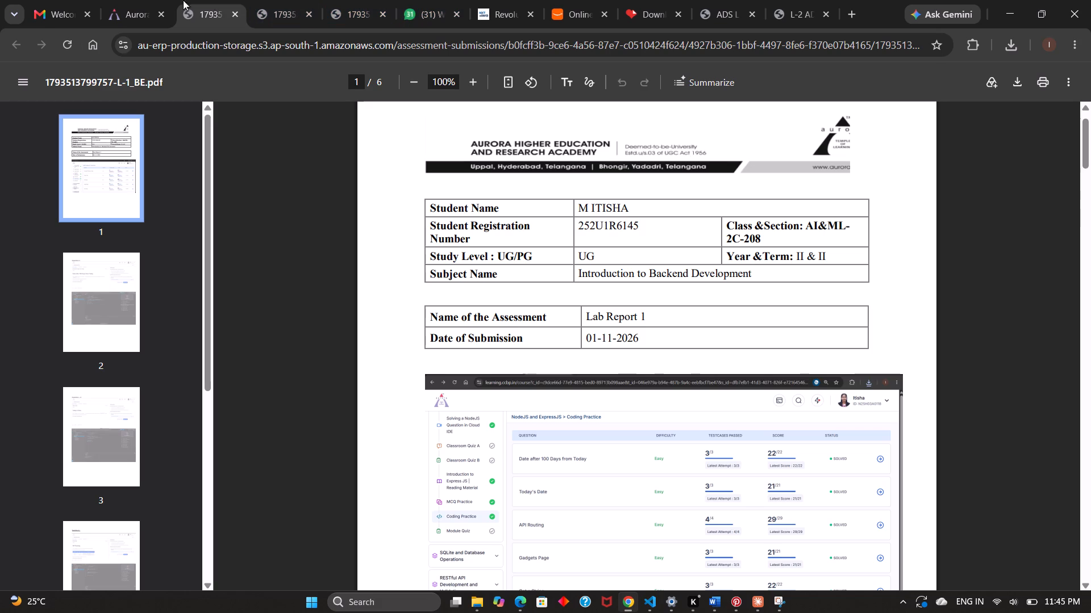
Open the submitted Lab Report 2 file of Backend Development Fundamentals to check its cover page.
{"action": "left_click", "coordinate": [139, 0]}
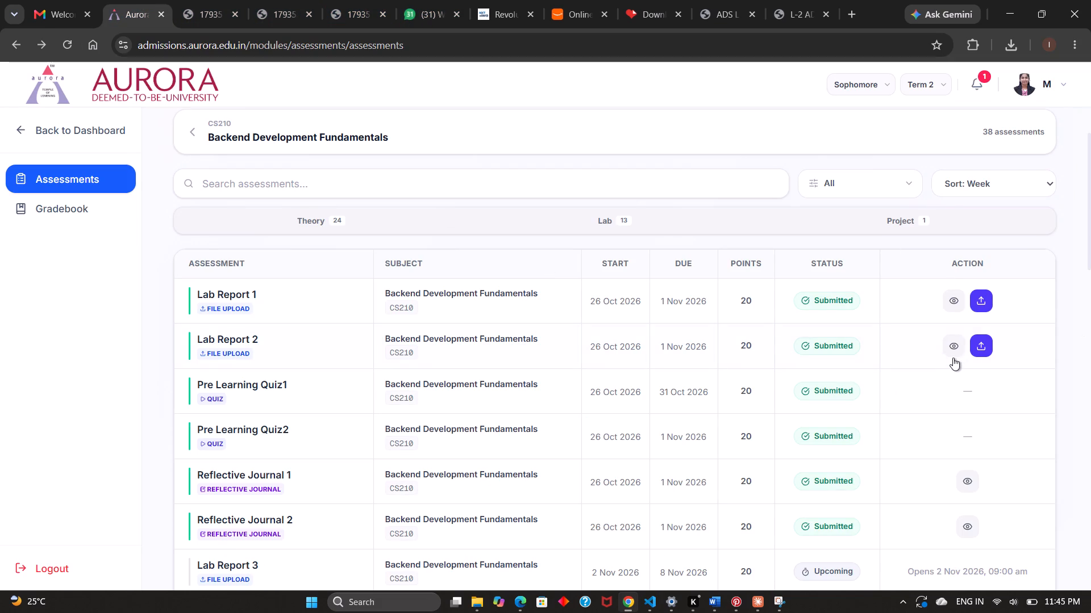
{"action": "left_click", "coordinate": [952, 355]}
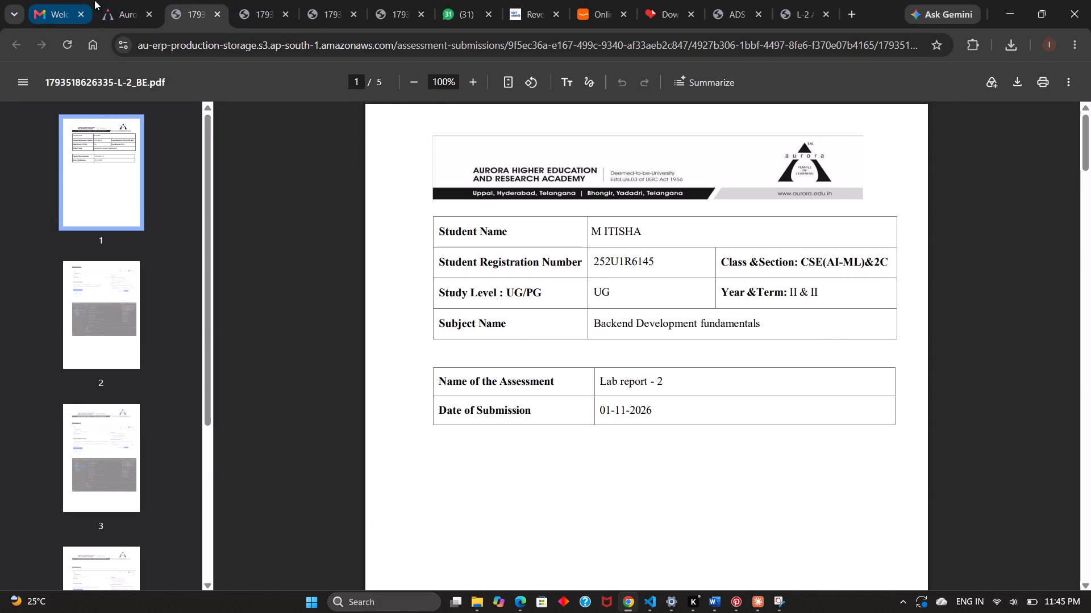
Return to the Aurora course list and look through the courses' assessment cards.
{"action": "left_click", "coordinate": [115, 0]}
{"action": "left_click", "coordinate": [193, 131]}
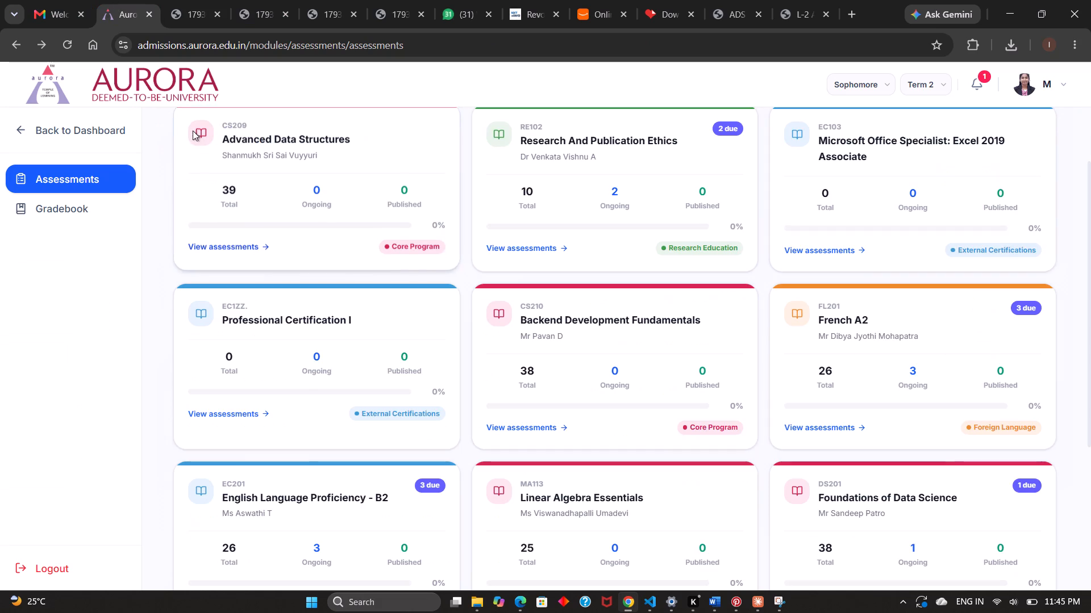
{"action": "scroll", "coordinate": [360, 366], "scroll_direction": "down", "scroll_amount": 1}
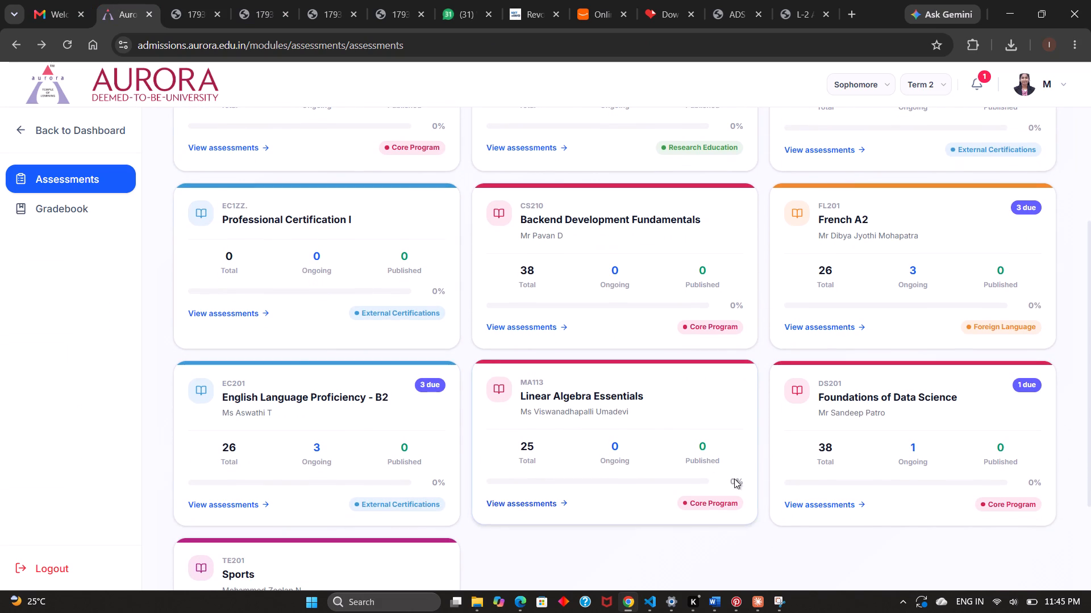
Open the assessments list of the Foundations of Data Science course.
{"action": "left_click", "coordinate": [803, 505]}
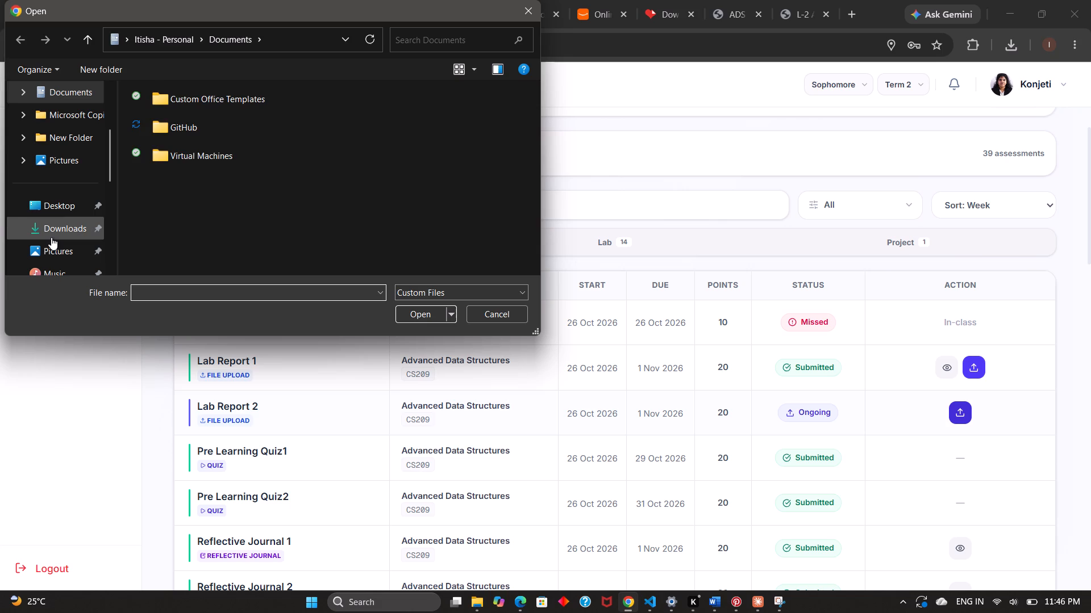
Upload the ADS L 2 PDF from Downloads as the Lab Report 2 submission for Advanced Data Structures.
{"action": "left_click", "coordinate": [175, 131]}
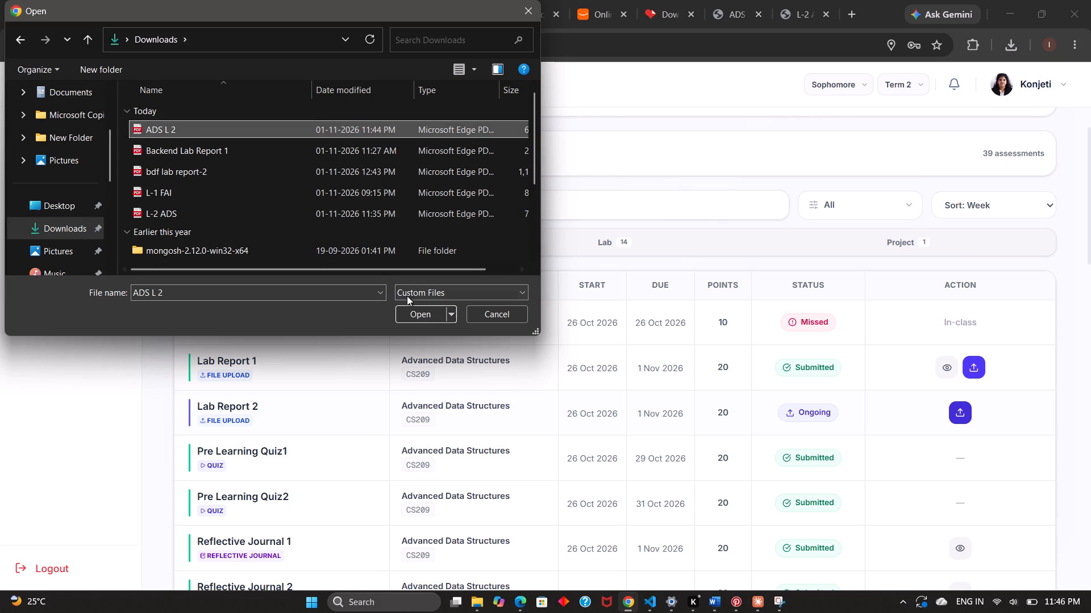
{"action": "left_click", "coordinate": [423, 317]}
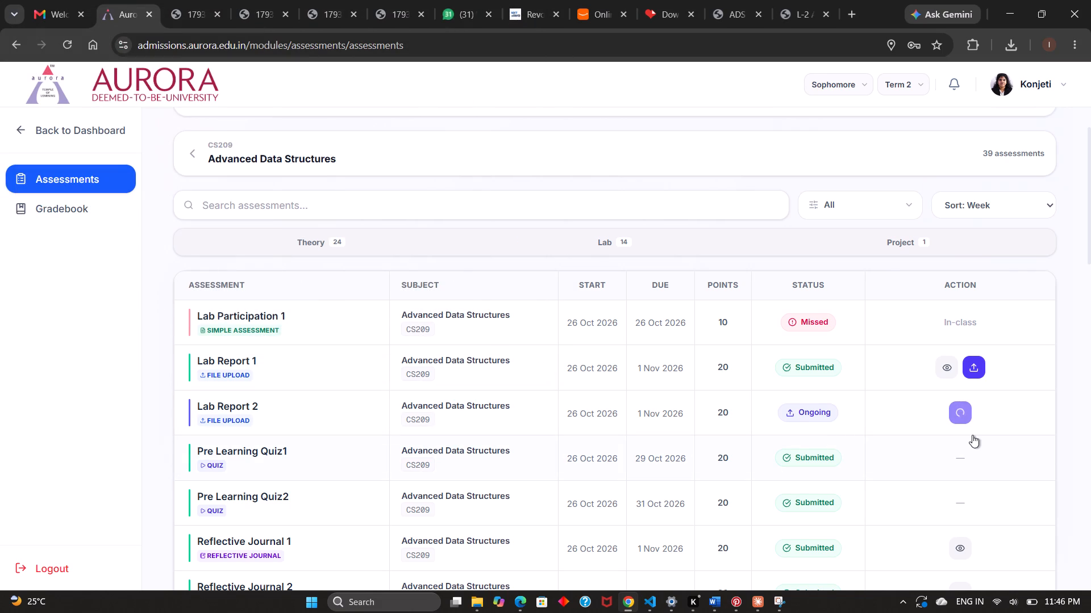
Open the submitted Lab Report 2 file of Advanced Data Structures and check its header details and opening pages.
{"action": "left_click", "coordinate": [943, 414]}
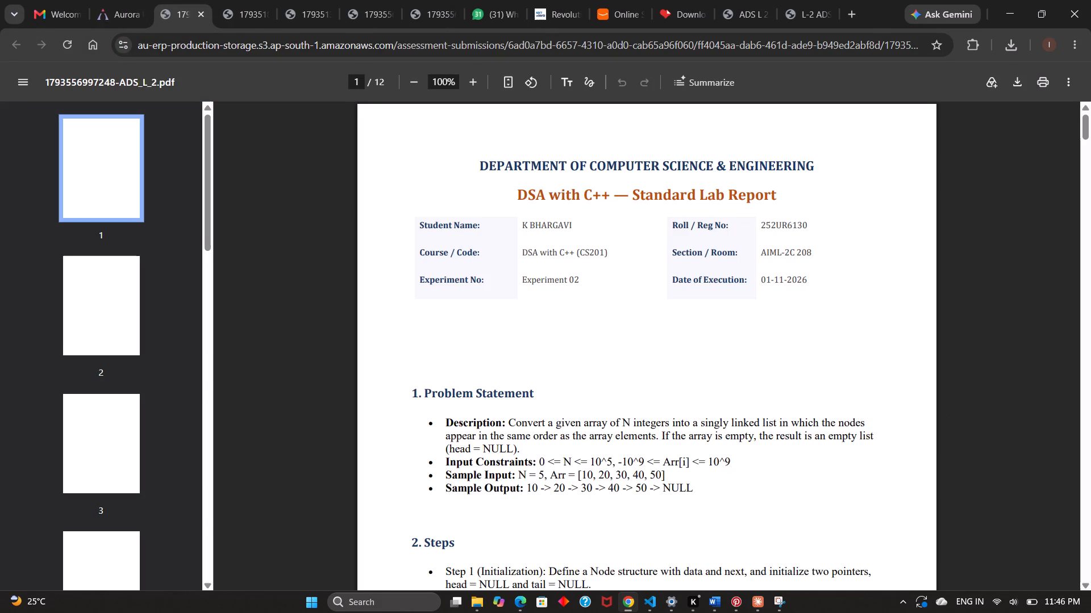
{"action": "scroll", "coordinate": [623, 438], "scroll_direction": "down", "scroll_amount": 11}
{"action": "scroll", "coordinate": [623, 438], "scroll_direction": "up", "scroll_amount": 13}
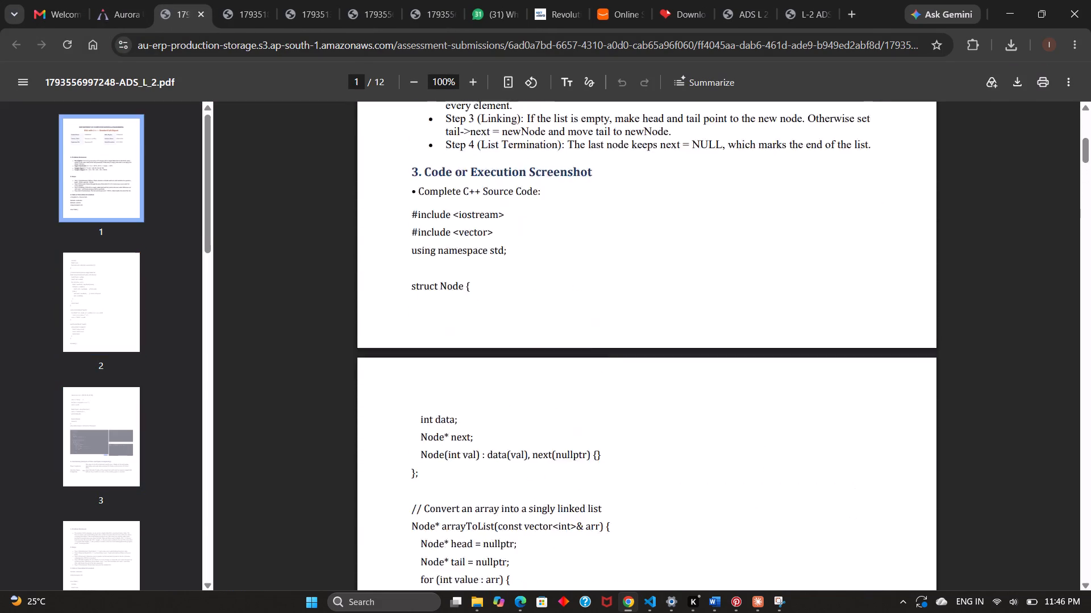
{"action": "scroll", "coordinate": [623, 438], "scroll_direction": "down", "scroll_amount": 10}
{"action": "scroll", "coordinate": [623, 438], "scroll_direction": "up", "scroll_amount": 20}
{"action": "scroll", "coordinate": [623, 438], "scroll_direction": "up", "scroll_amount": 6}
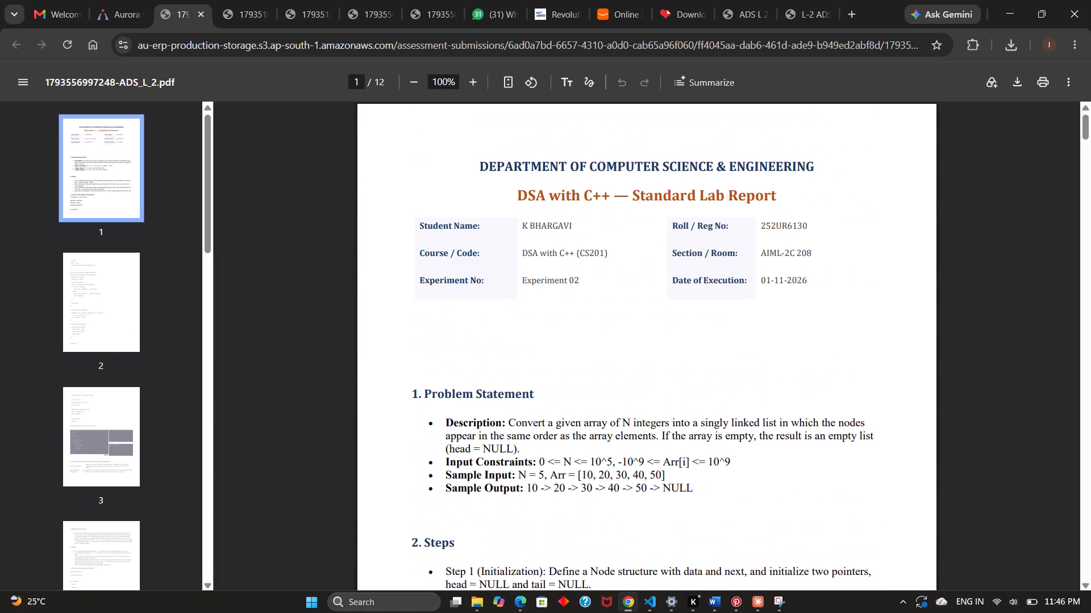
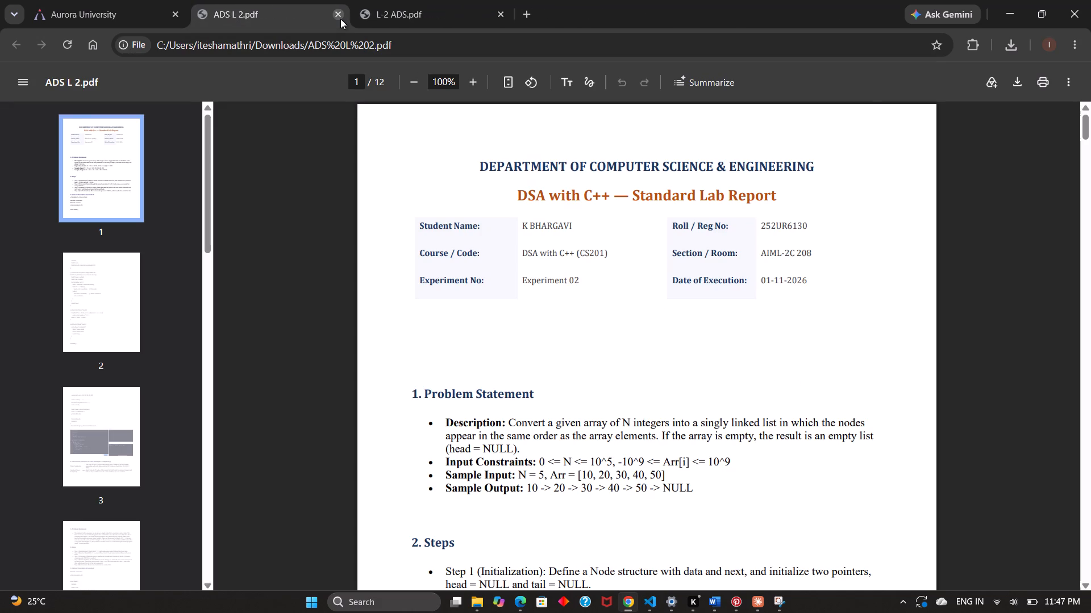
Close the two open lab report PDFs, ADS L 2.pdf and L-2 ADS.pdf.
{"action": "left_click", "coordinate": [340, 19]}
{"action": "left_click", "coordinate": [340, 19]}
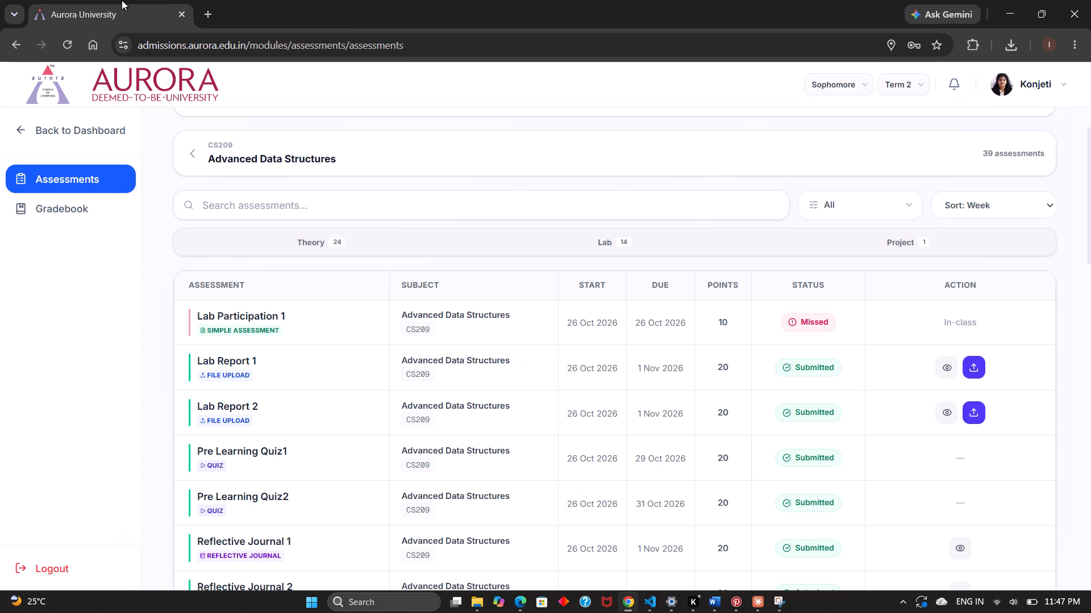
Leave the Advanced Data Structures assessments for the Aurora dashboard and open the student's account options.
{"action": "left_click", "coordinate": [82, 139]}
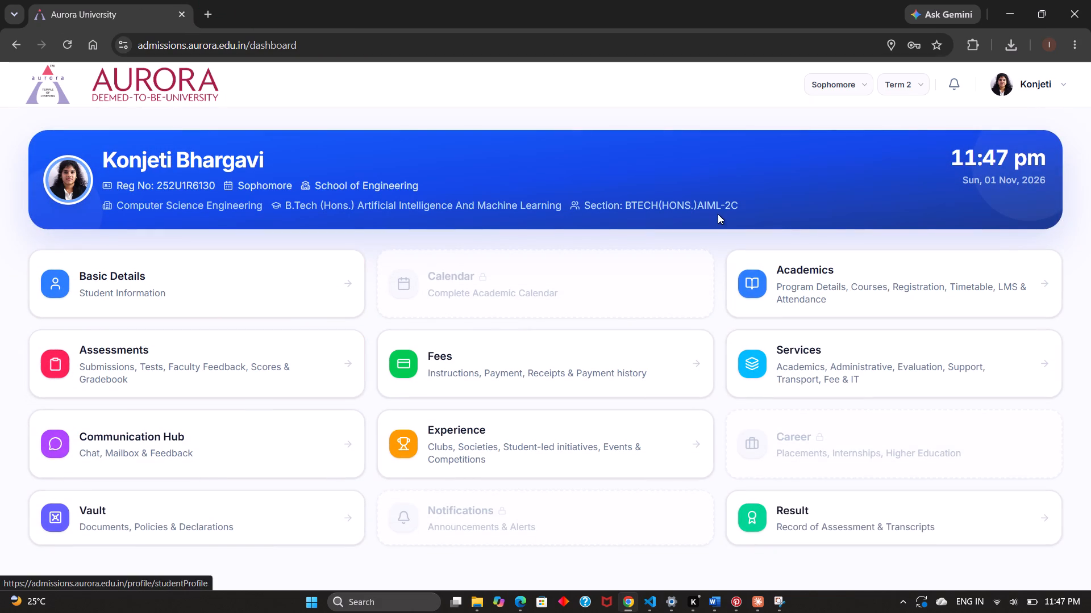
{"action": "left_click", "coordinate": [1009, 77]}
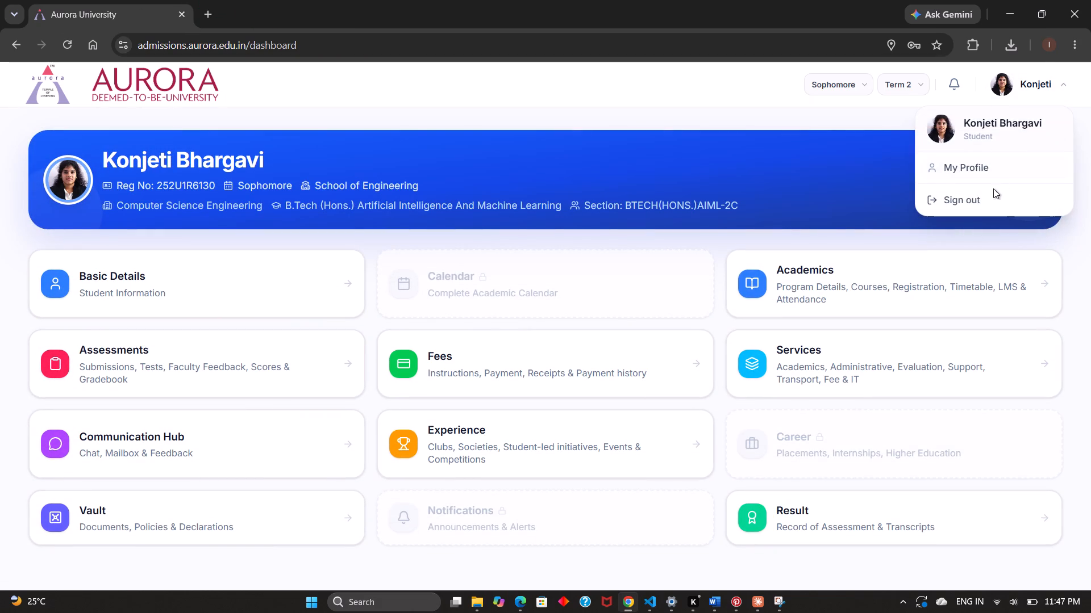
Sign out of the current Aurora student account and sign in with the other student's saved credentials.
{"action": "left_click", "coordinate": [992, 192]}
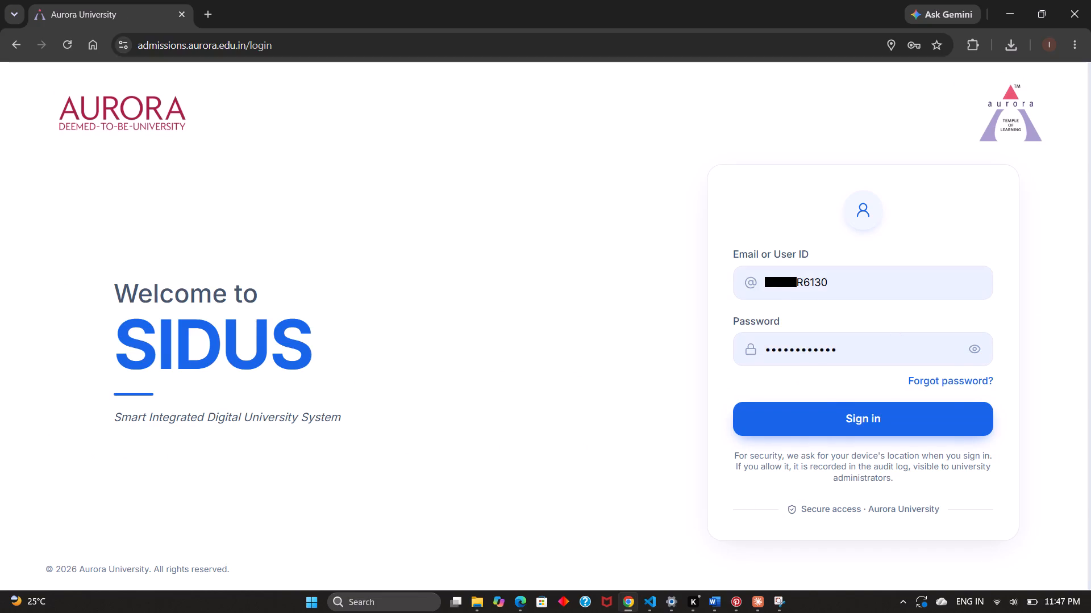
{"action": "left_click", "coordinate": [888, 279]}
{"action": "left_click", "coordinate": [890, 443]}
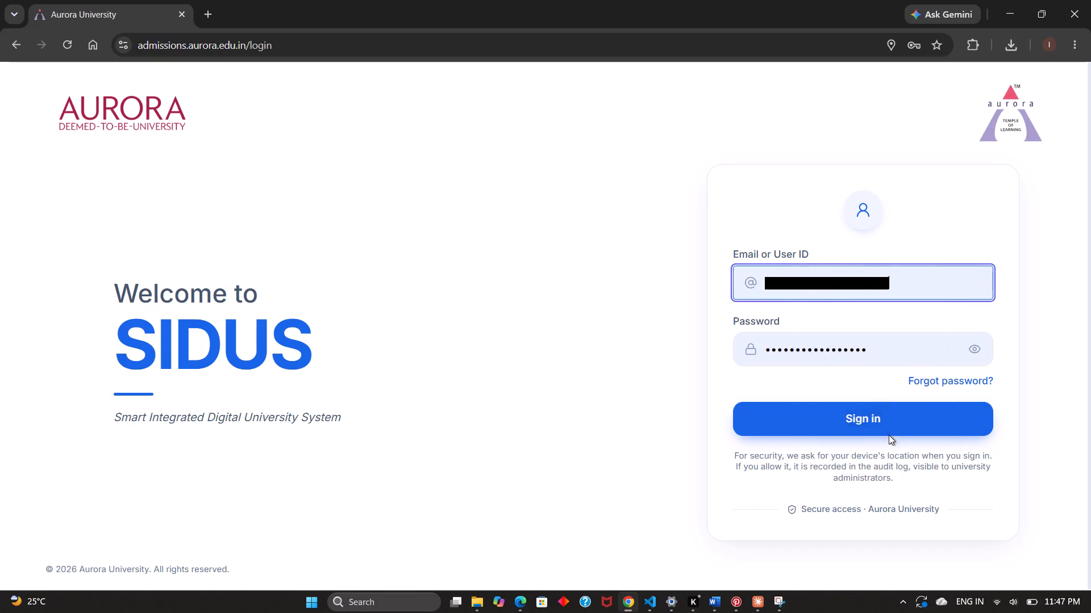
{"action": "left_click", "coordinate": [889, 432]}
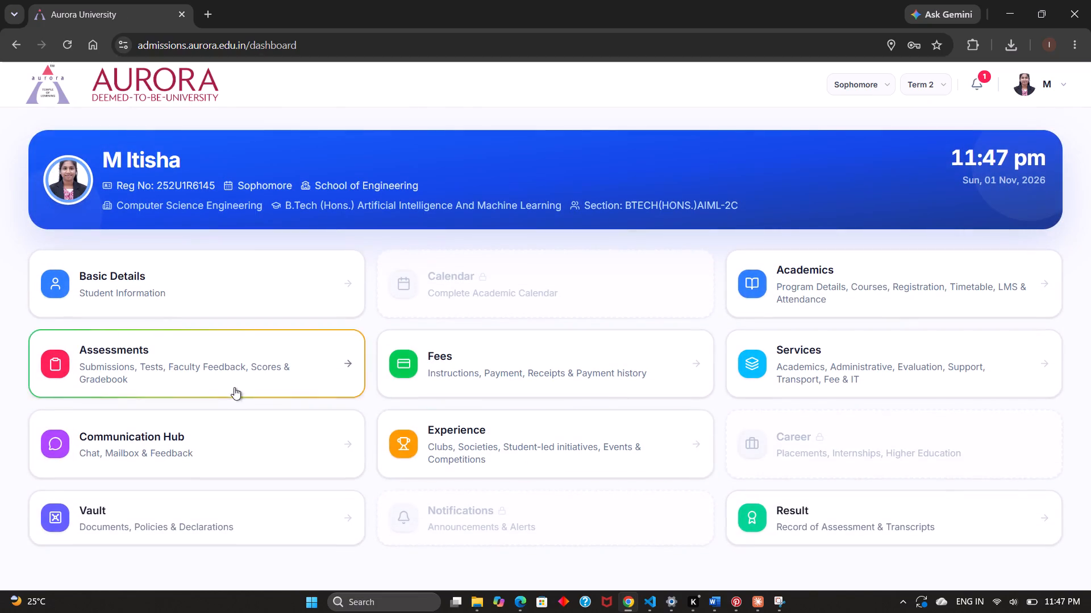
Reload the dashboard and open the Attendance page under Academics to review the attendance for each subject.
{"action": "key", "text": "ctrl+r"}
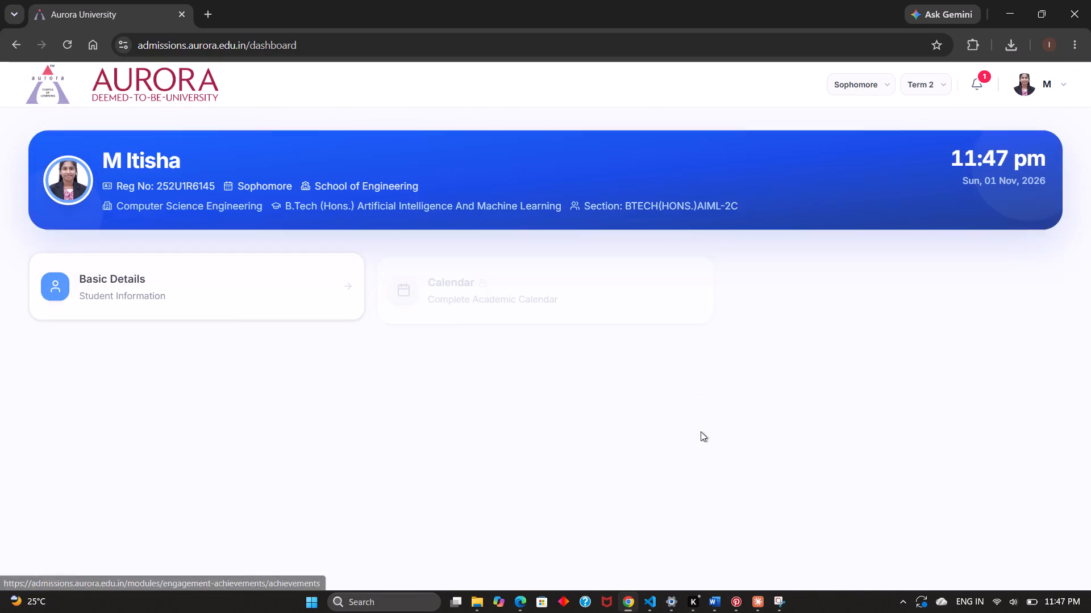
{"action": "left_click", "coordinate": [907, 295]}
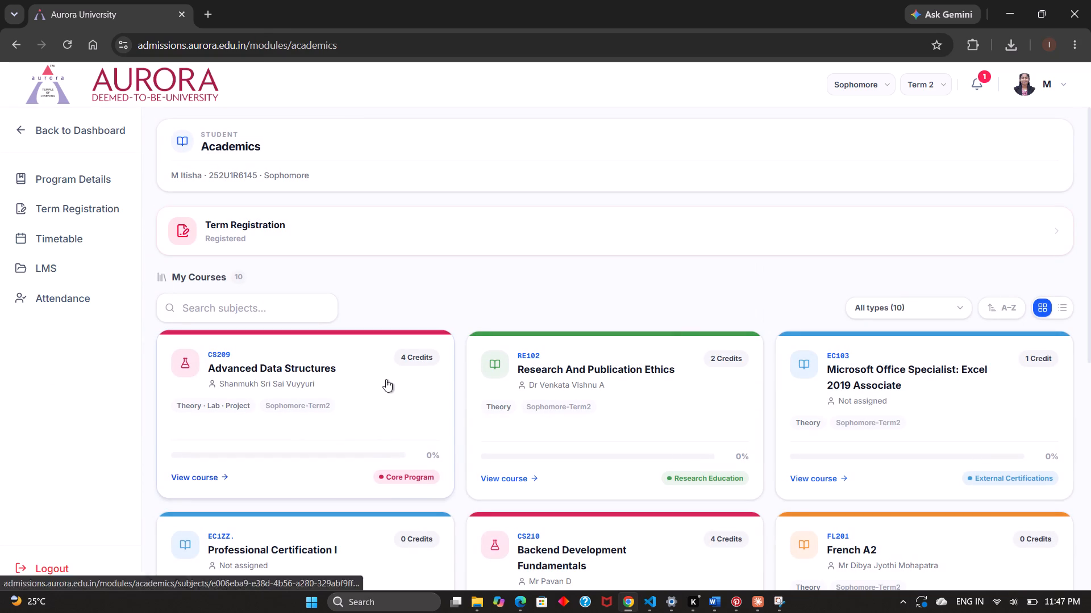
{"action": "left_click", "coordinate": [62, 300]}
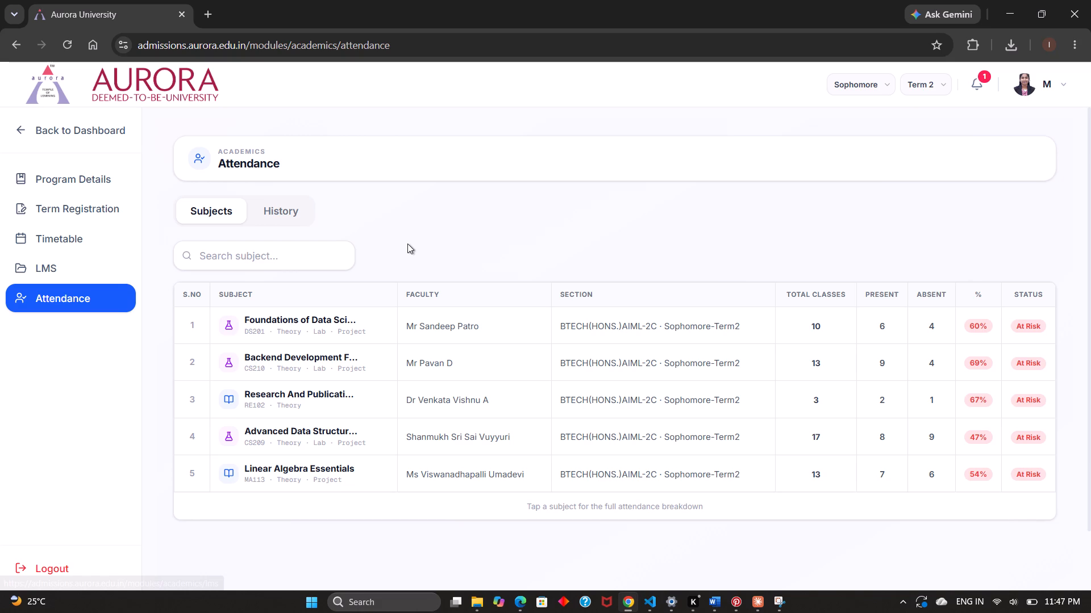
Switch to the Windows desktop and refresh it.
{"action": "key", "text": "super+d"}
{"action": "right_click", "coordinate": [359, 281]}
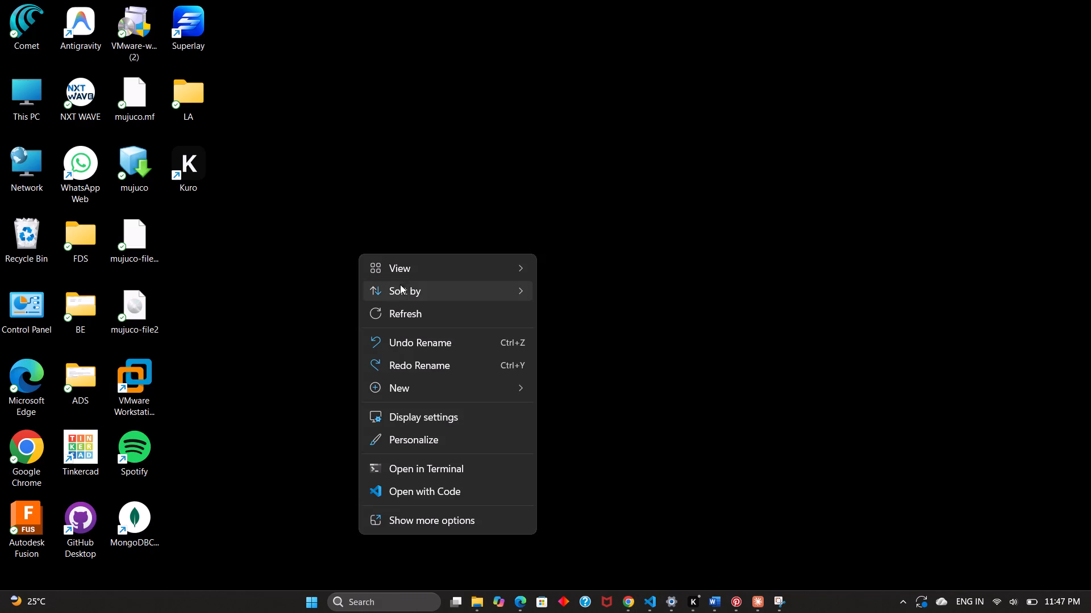
{"action": "left_click", "coordinate": [418, 316]}
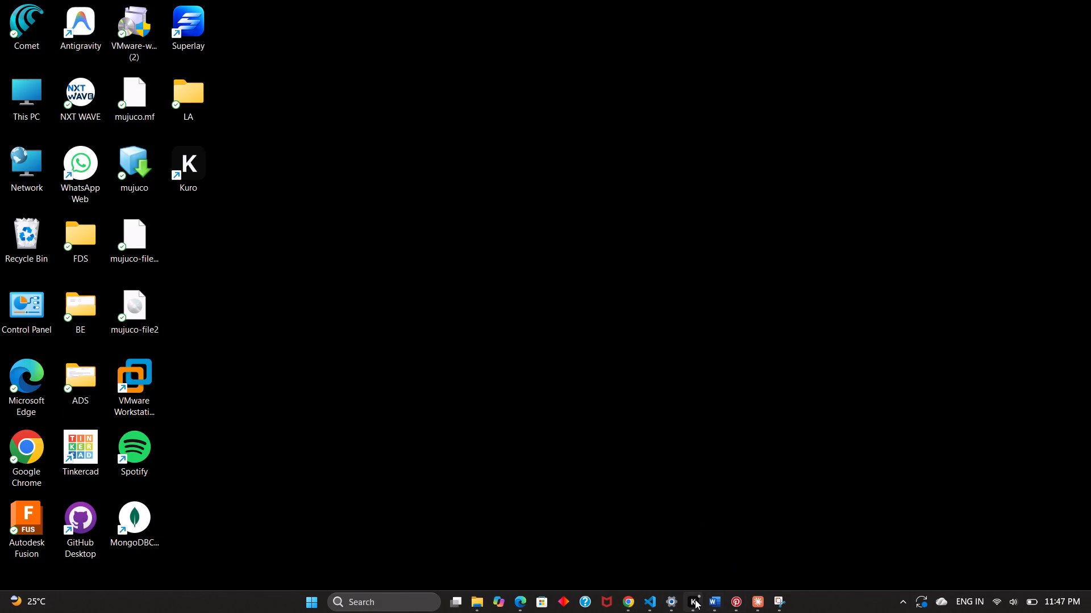